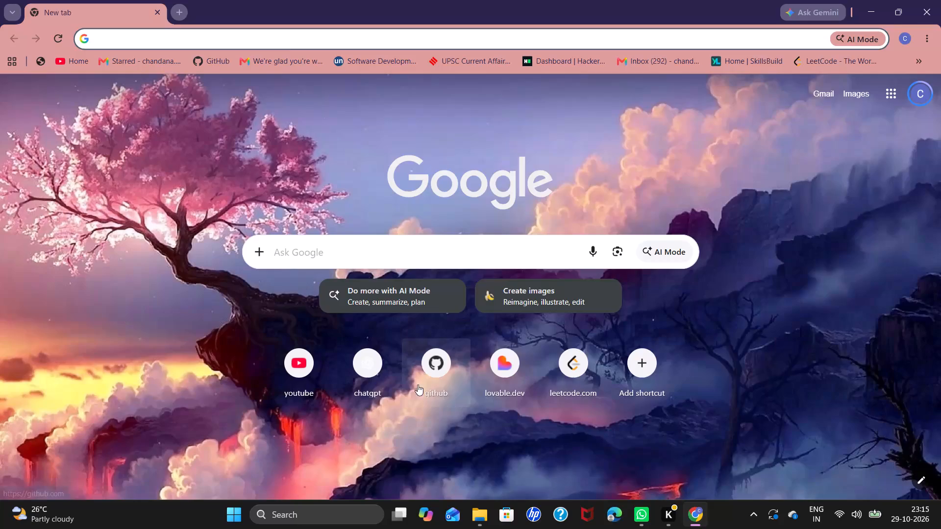
Open GitHub from the new tab page and go to the AgriGuard repository.
double_click(430, 385)
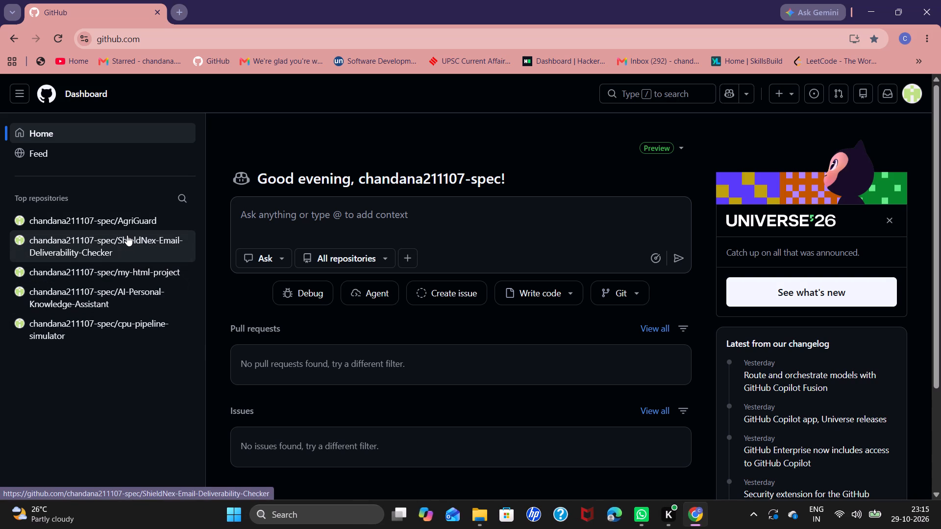
double_click(134, 218)
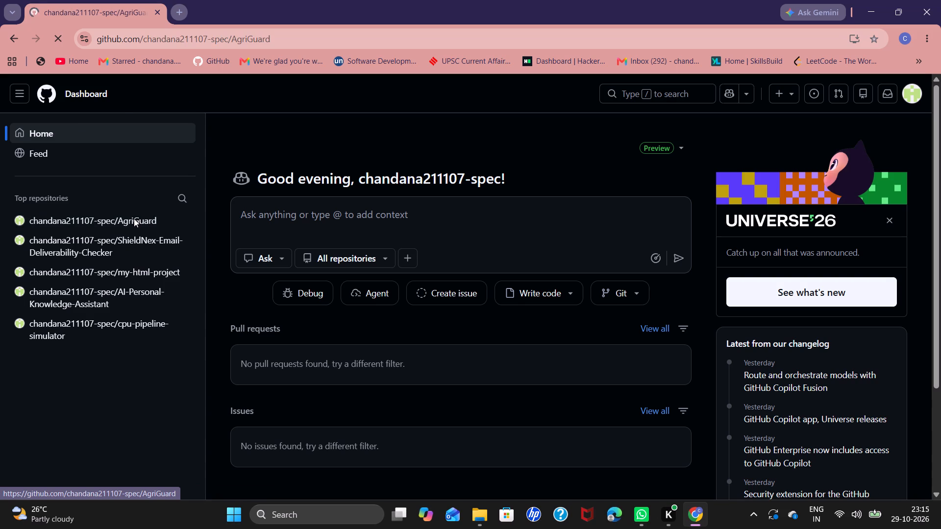
Read through the AgriGuard README, from the project objective and dashboard preview to the system architecture and technologies table.
scroll(260, 341, down, 3)
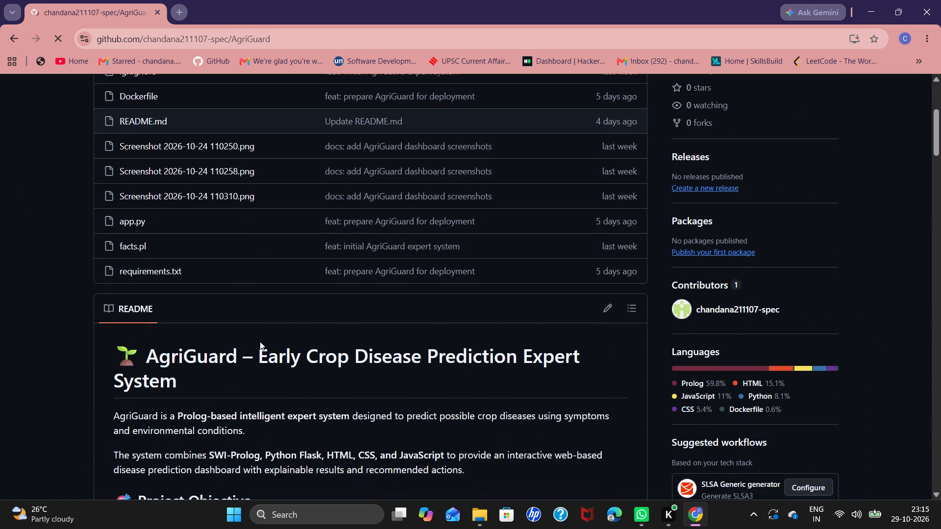
scroll(260, 341, down, 3)
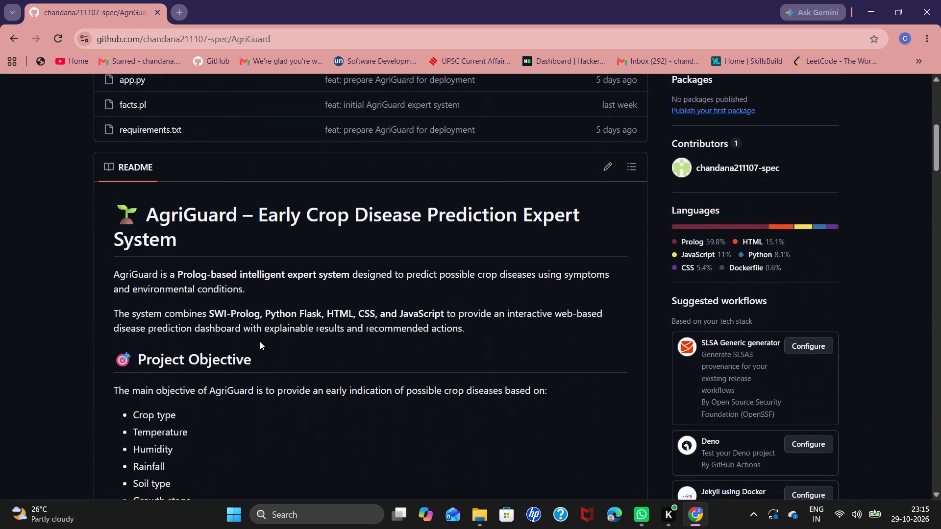
scroll(260, 341, down, 9)
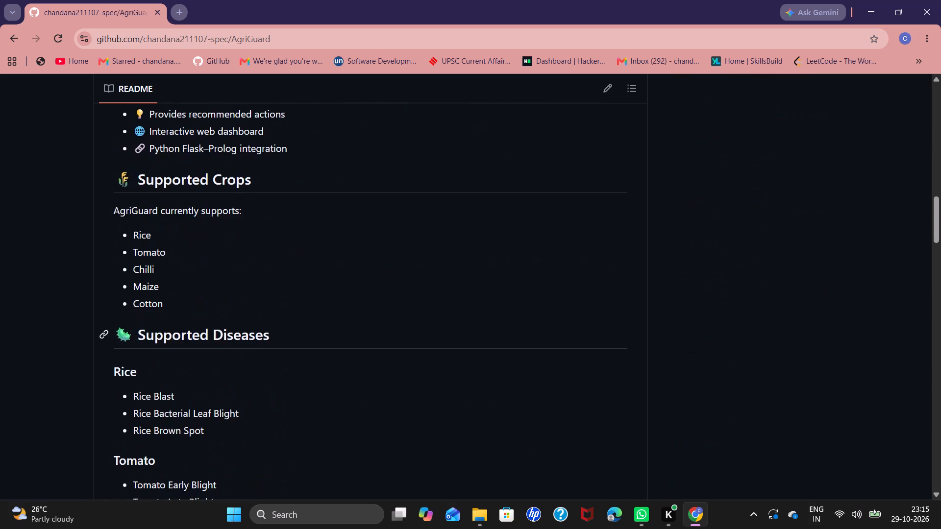
scroll(260, 341, down, 8)
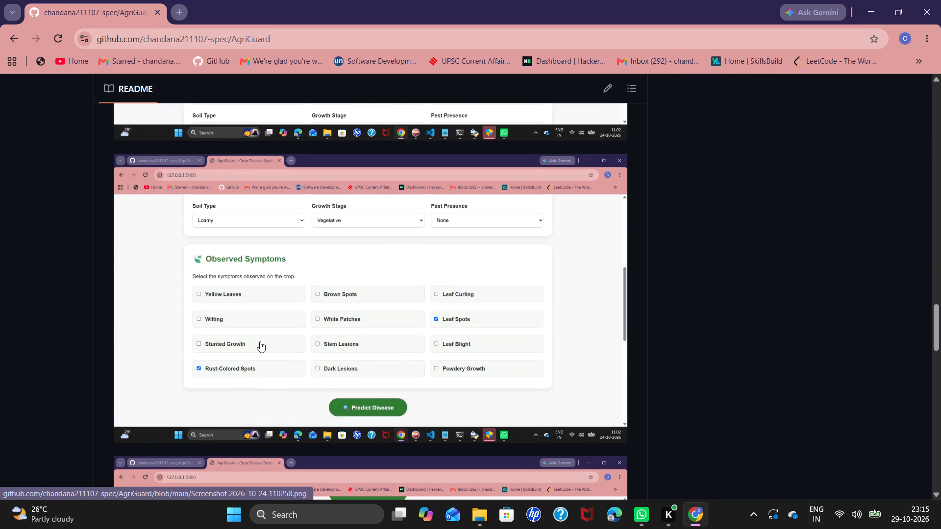
scroll(260, 341, up, 12)
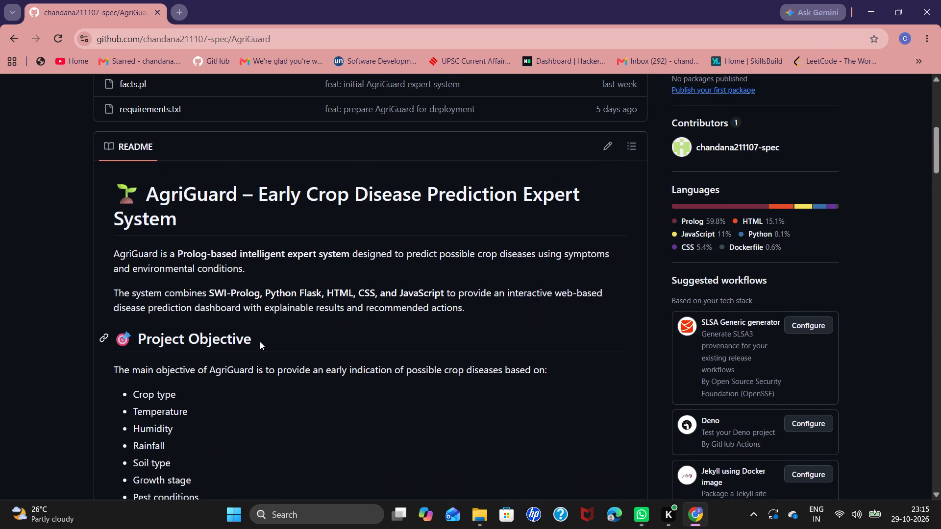
scroll(260, 341, down, 12)
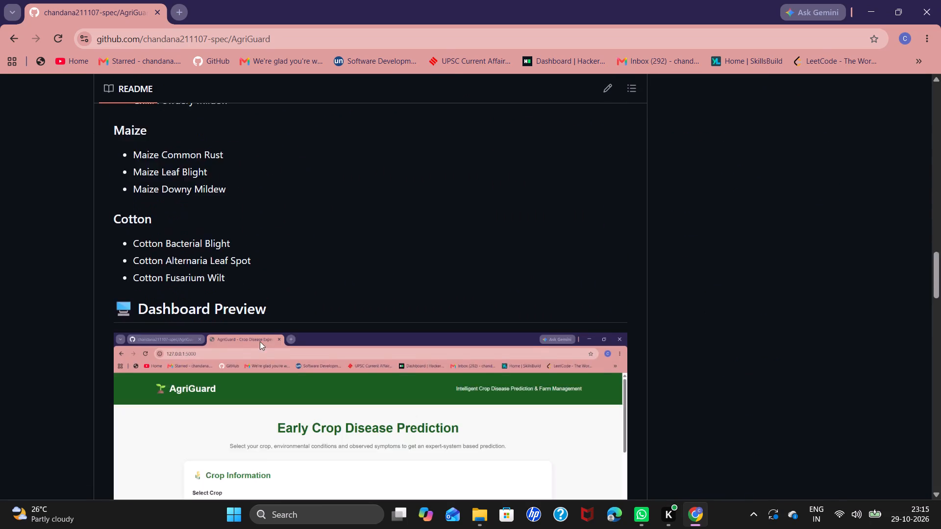
scroll(260, 341, down, 11)
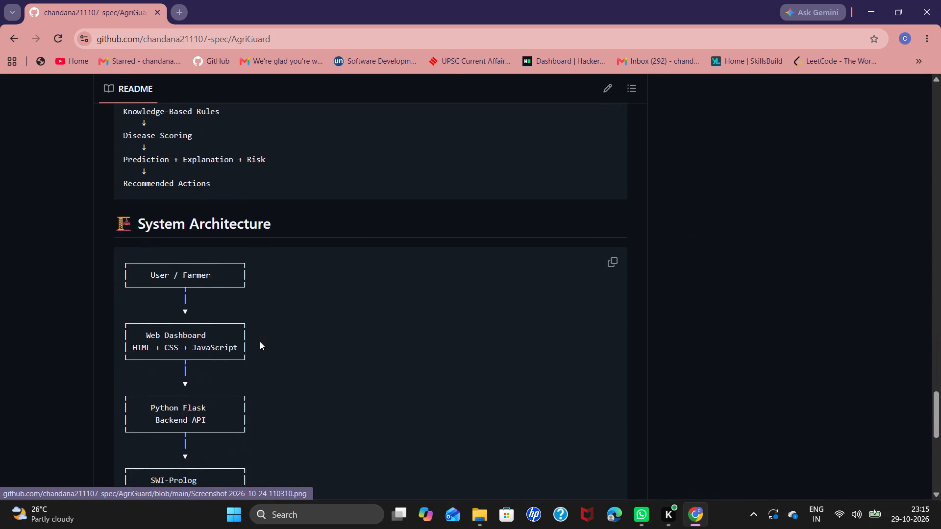
scroll(260, 341, down, 2)
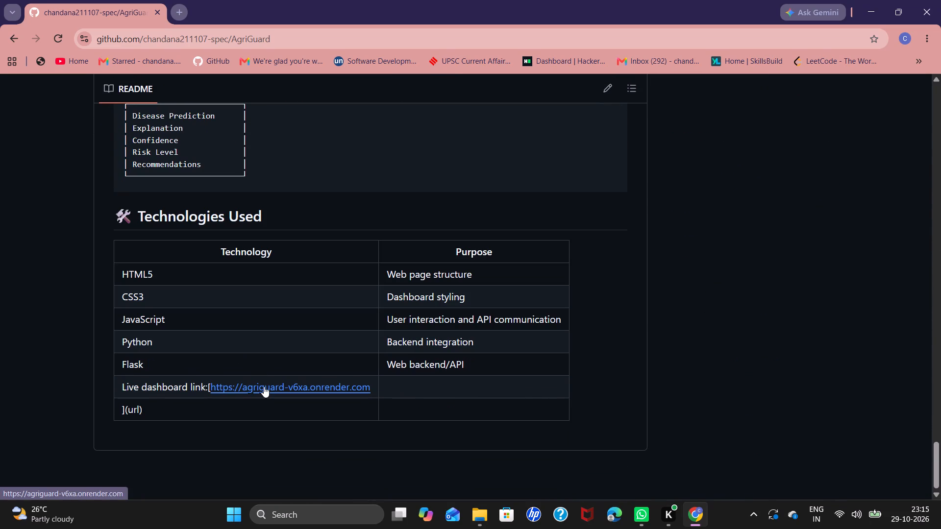
Visit the live dashboard linked in the README, look over its crop disease prediction form, and return to the repository.
click(264, 386)
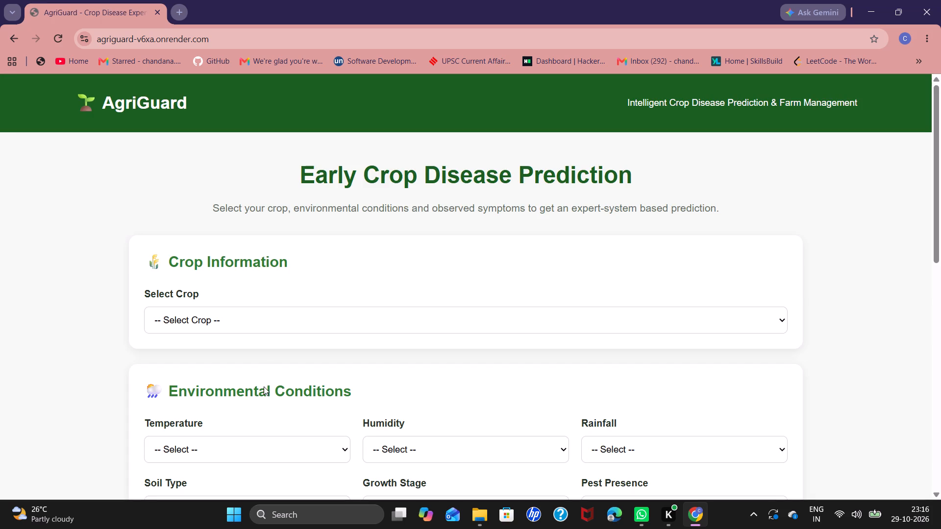
scroll(396, 353, down, 6)
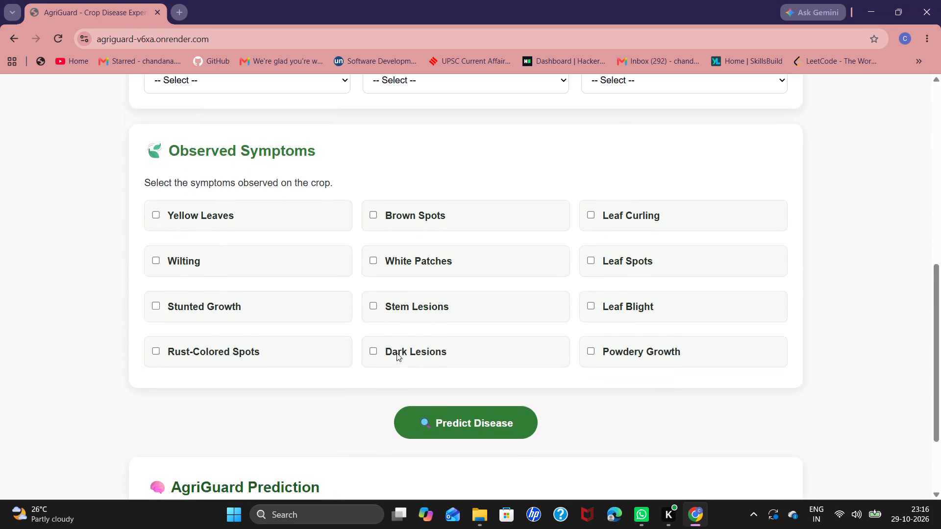
scroll(396, 353, down, 3)
scroll(241, 154, up, 7)
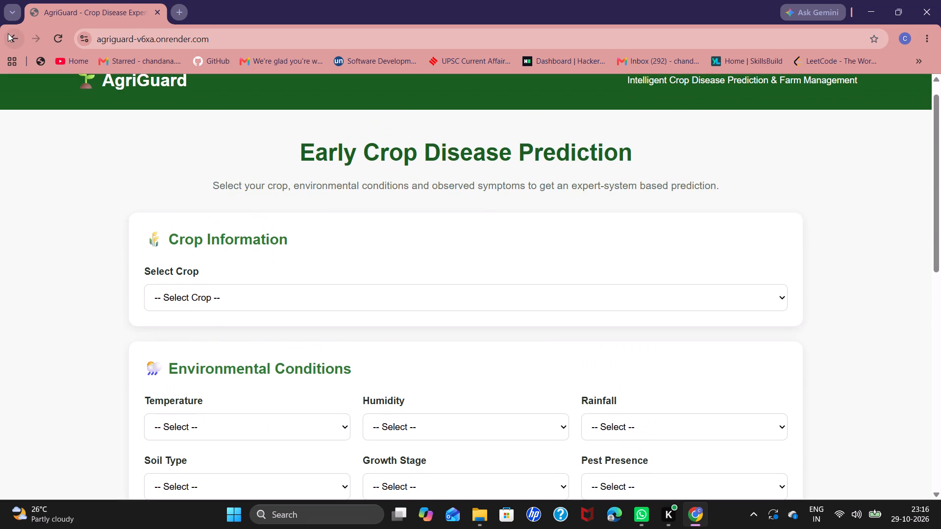
click(8, 33)
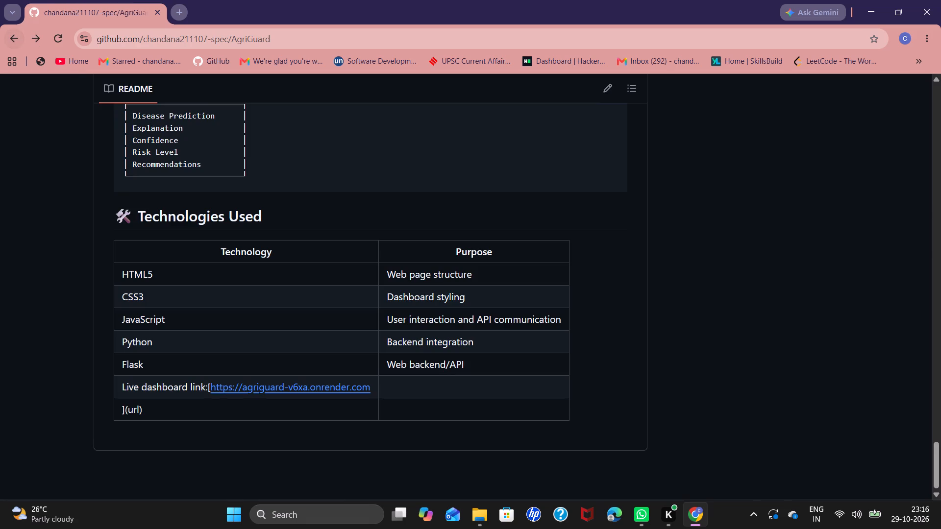
Switch to File Explorer and open the Downloads folder.
click(476, 521)
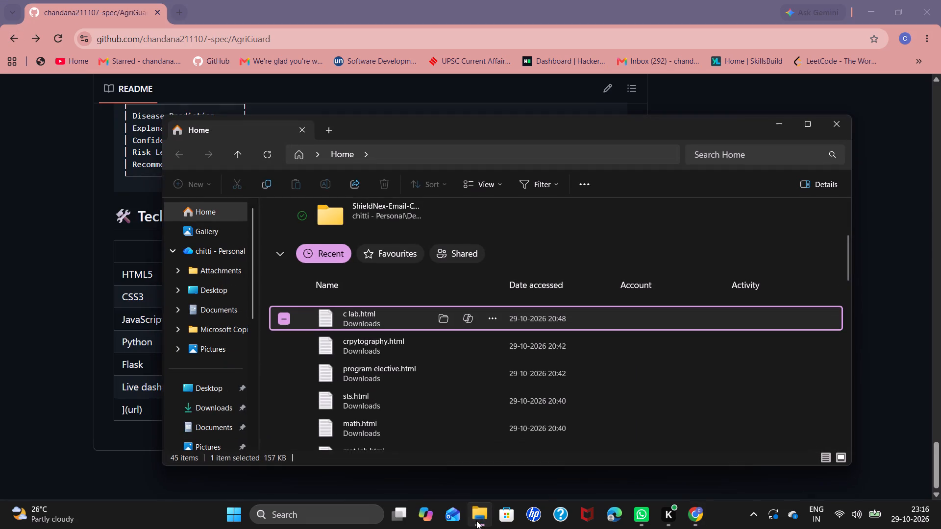
scroll(421, 372, right, 1)
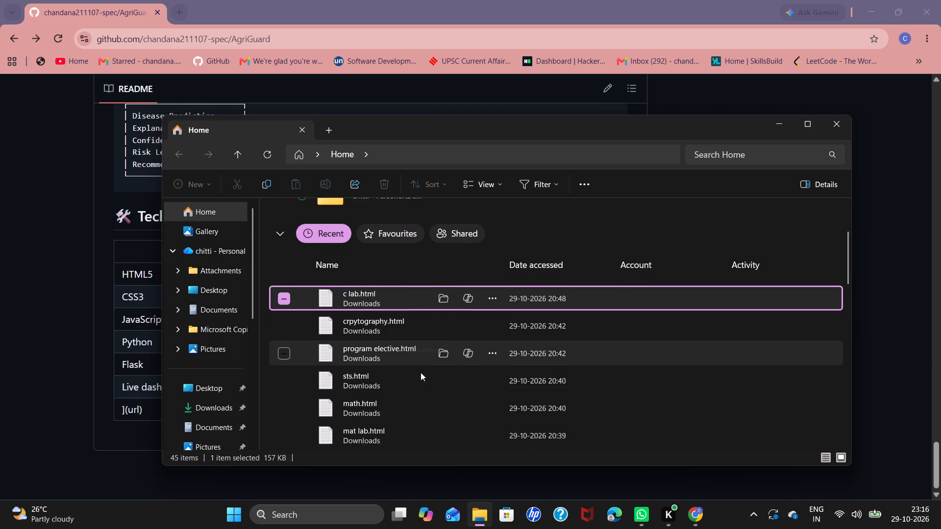
scroll(421, 372, right, 1)
scroll(421, 372, up, 3)
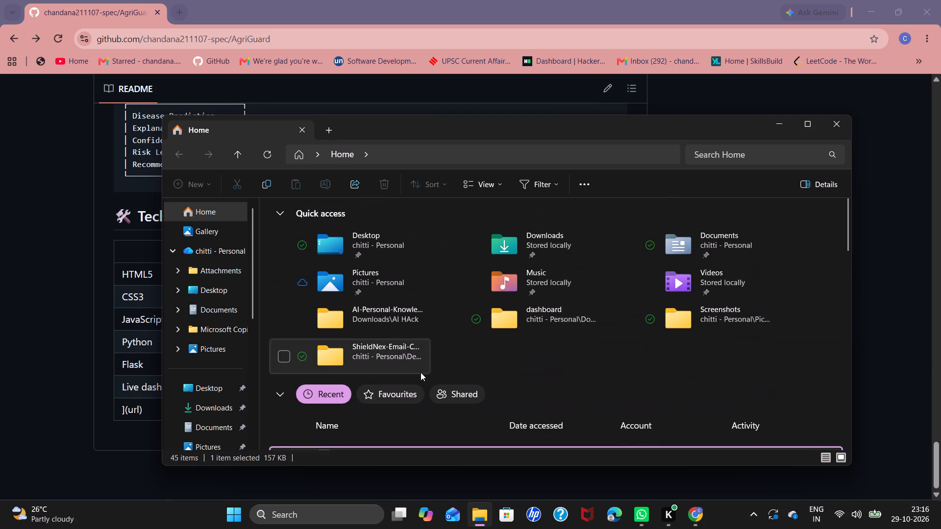
click(559, 248)
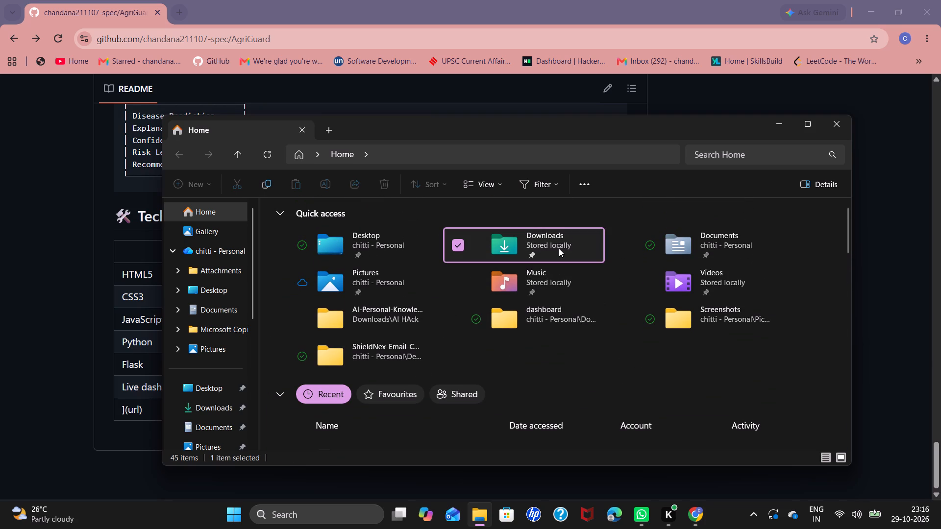
double_click(559, 248)
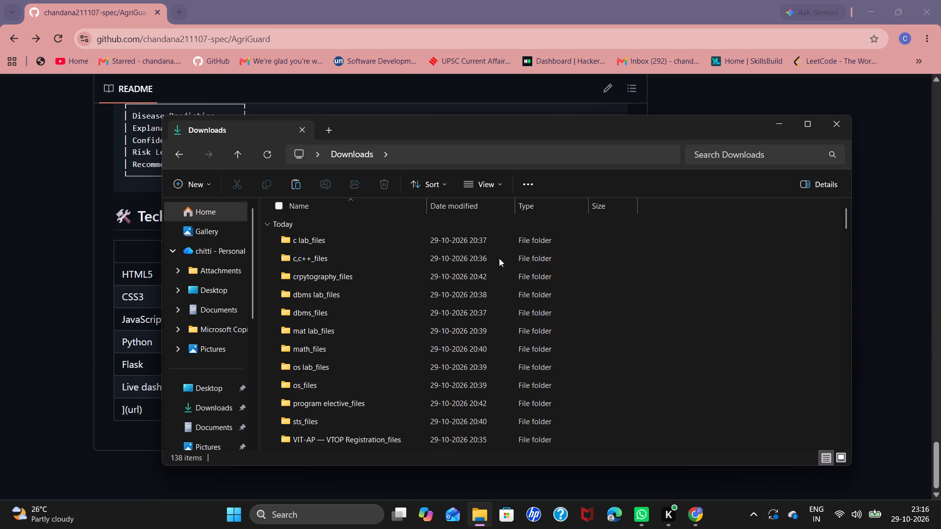
Find Document 3.pdf among last week's files in Downloads and open it.
scroll(472, 394, down, 3)
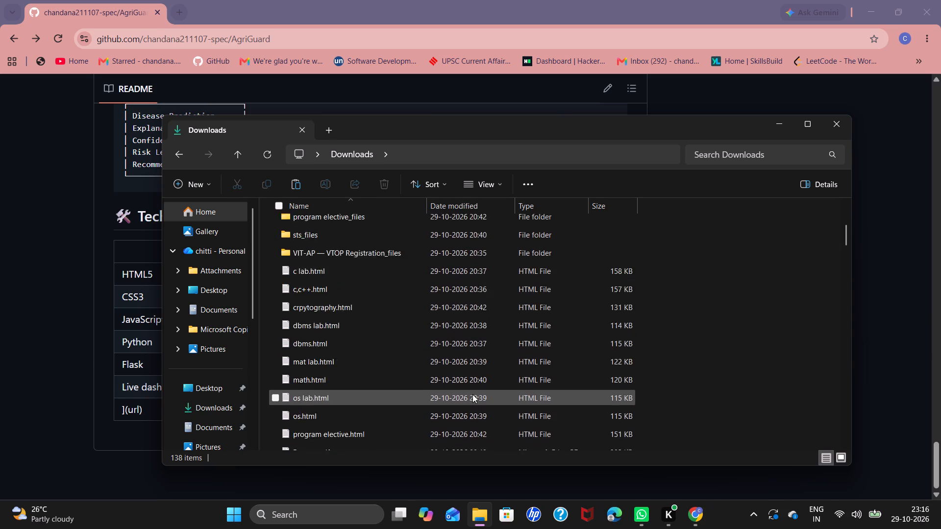
scroll(472, 394, down, 3)
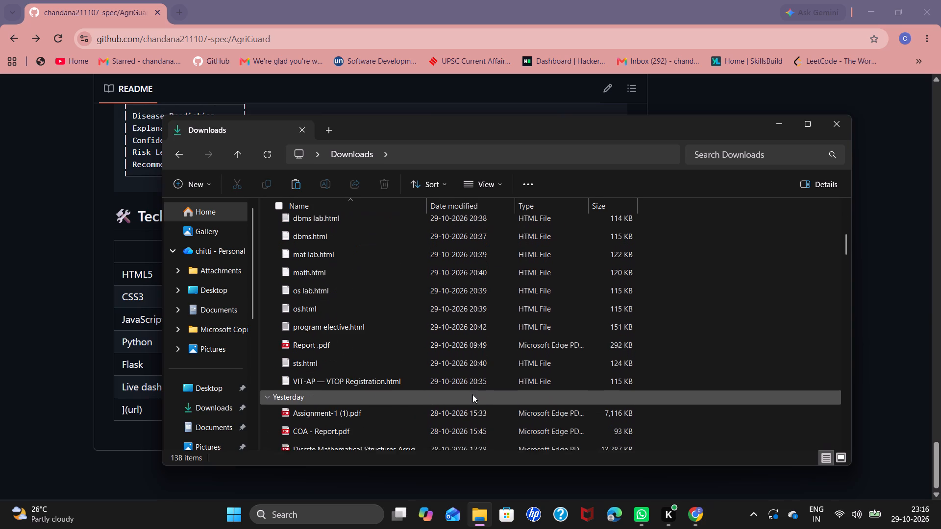
scroll(472, 394, down, 4)
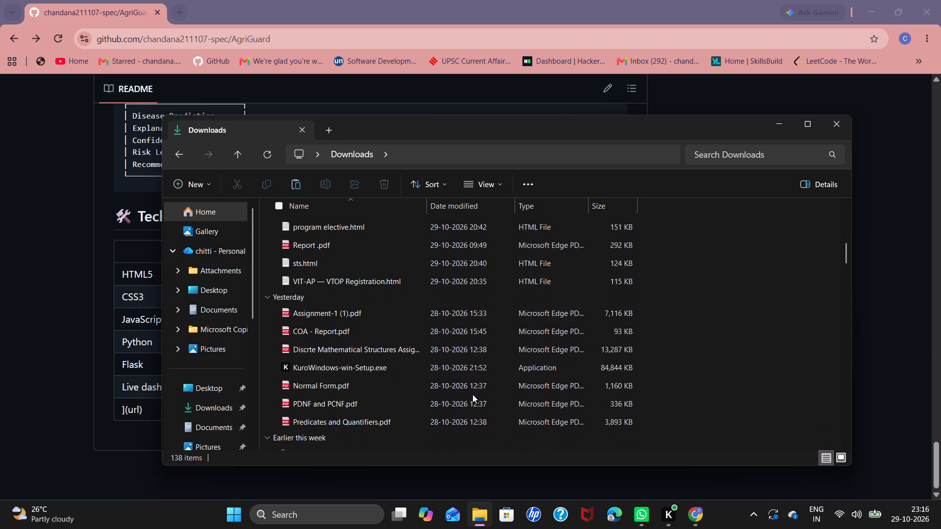
scroll(472, 394, down, 2)
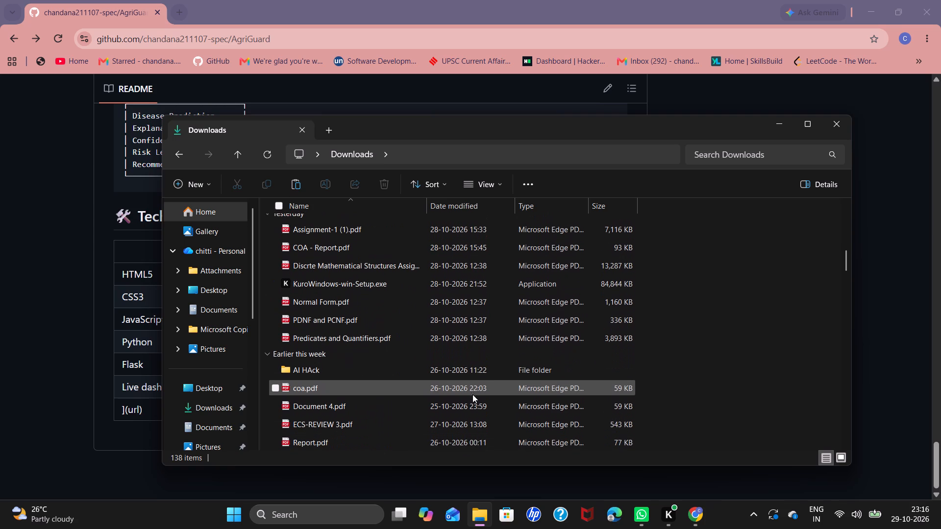
scroll(472, 394, down, 3)
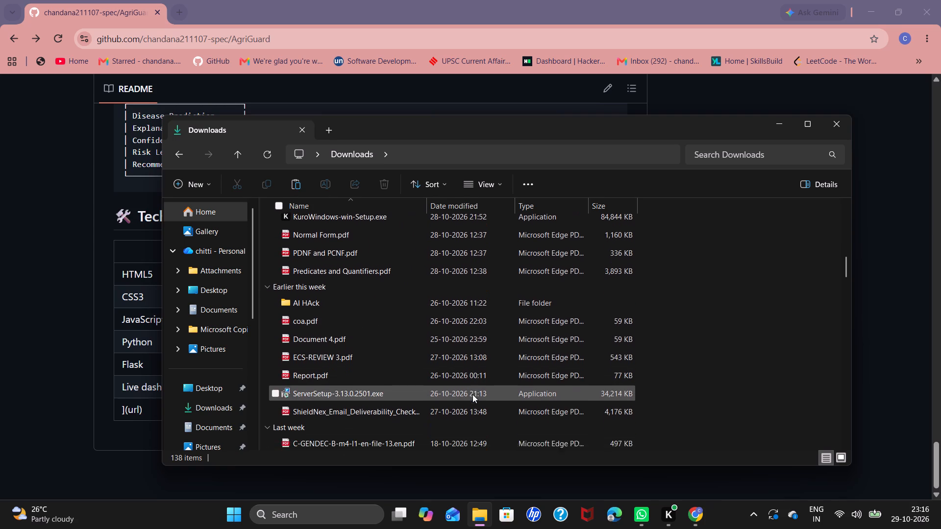
scroll(472, 394, down, 2)
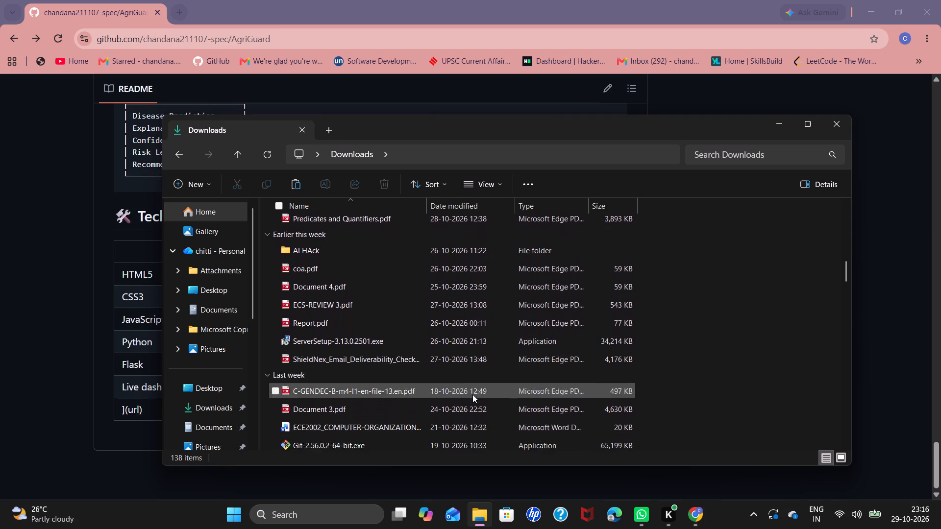
scroll(472, 394, down, 3)
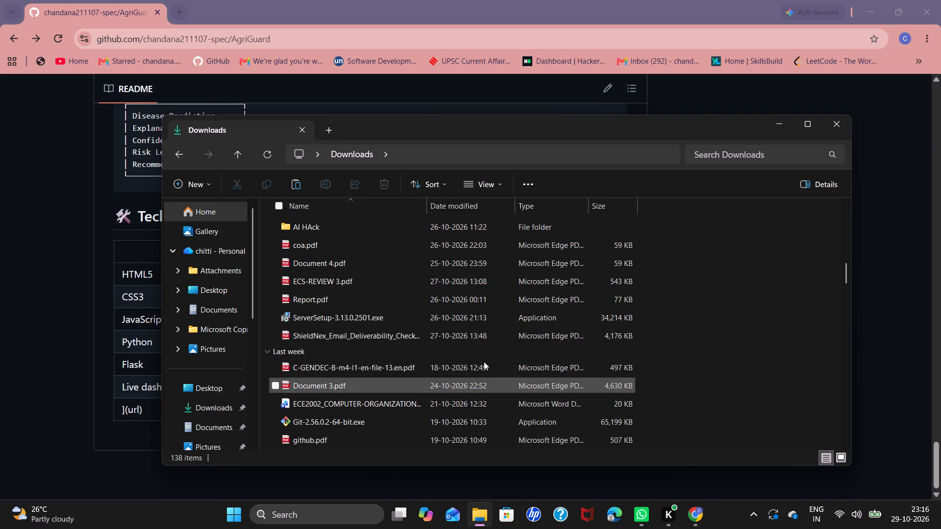
scroll(479, 379, down, 1)
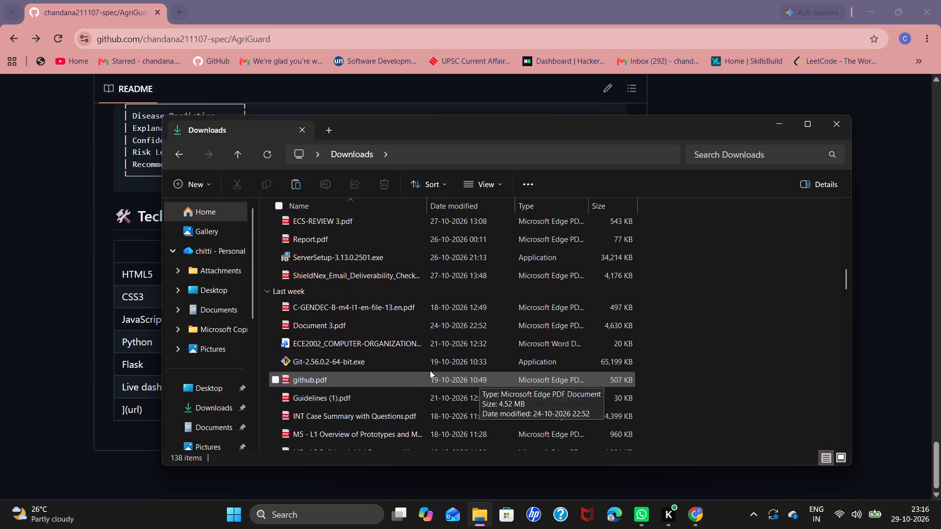
double_click(382, 325)
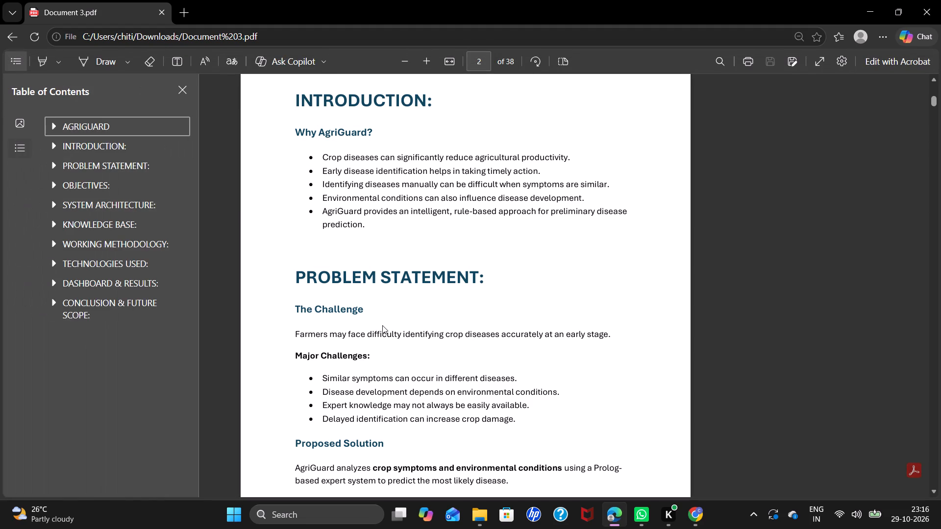
Look through the AgriGuard report from its title page through the Prolog code, then minimize the report and File Explorer.
scroll(382, 325, up, 16)
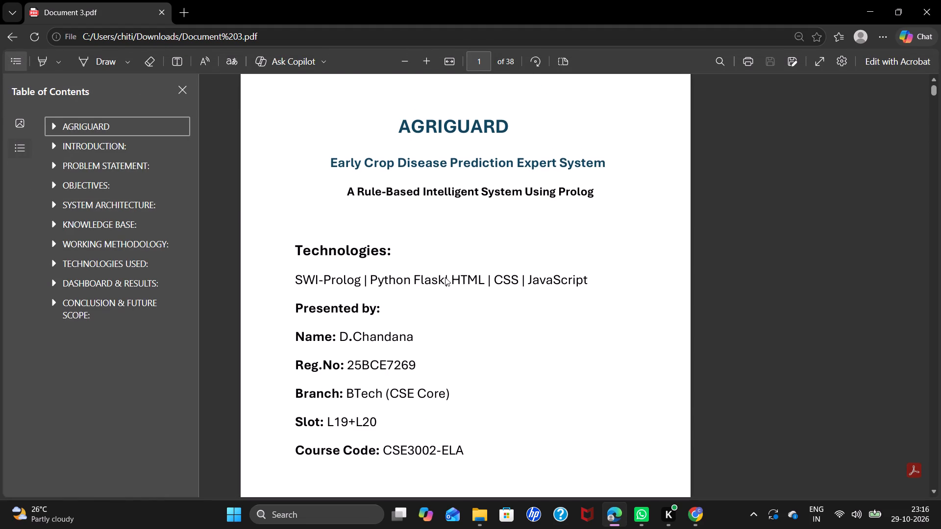
scroll(445, 277, down, 2)
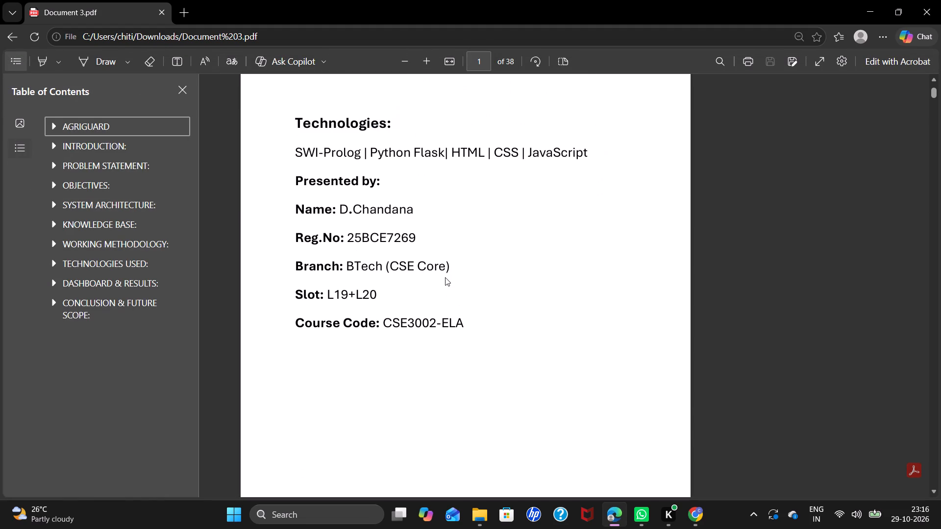
scroll(445, 277, down, 17)
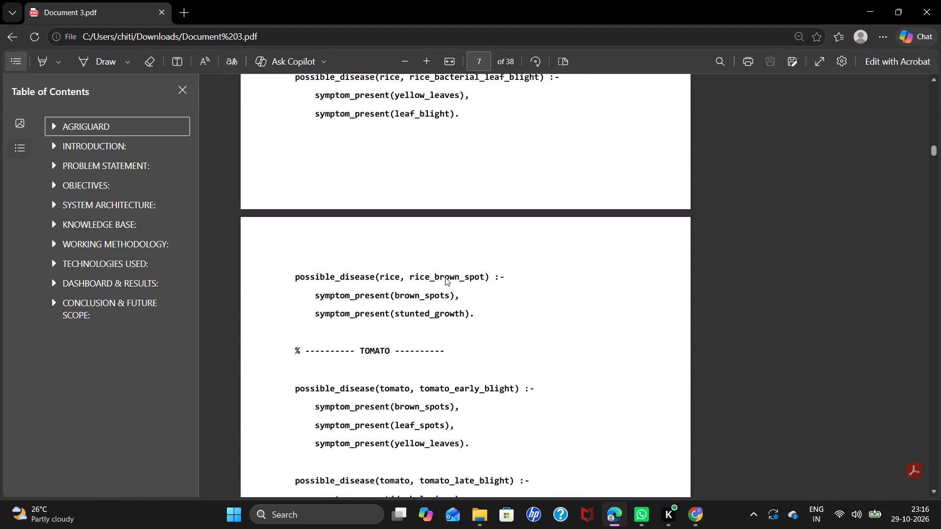
scroll(445, 277, down, 20)
scroll(445, 277, down, 9)
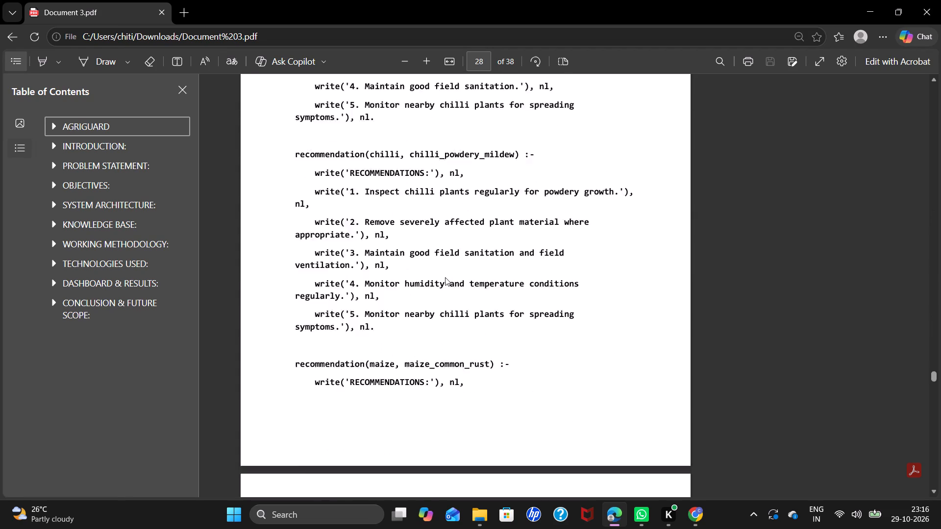
click(861, 10)
click(785, 121)
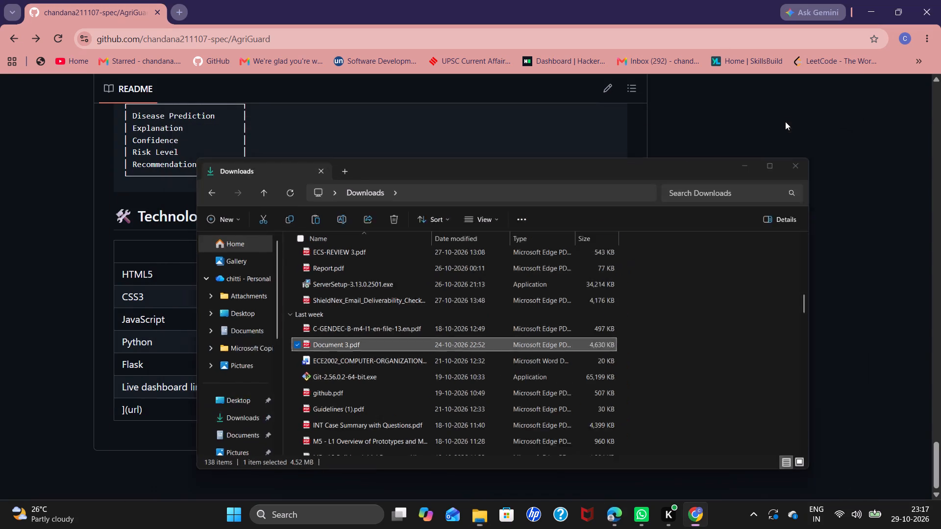
Search the web for "word document" in a new tab and open the Microsoft Word for the Web result.
click(180, 12)
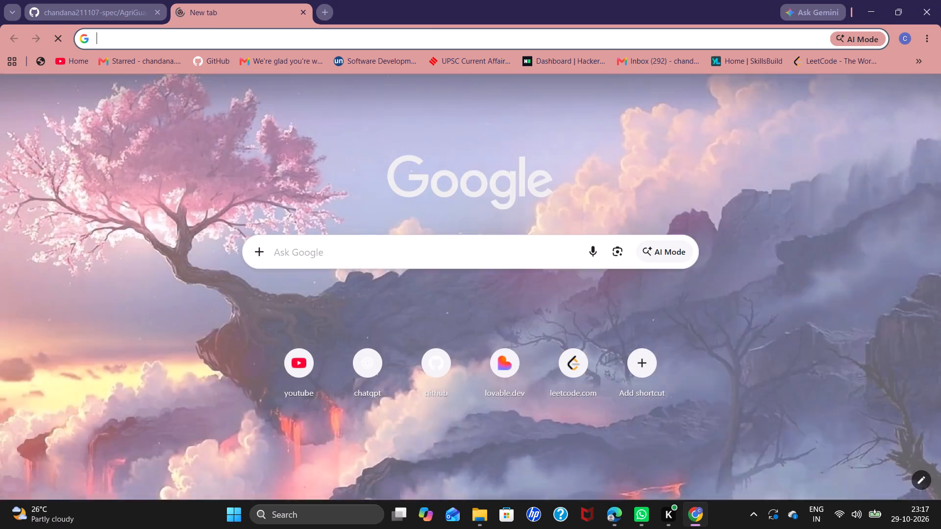
click(347, 252)
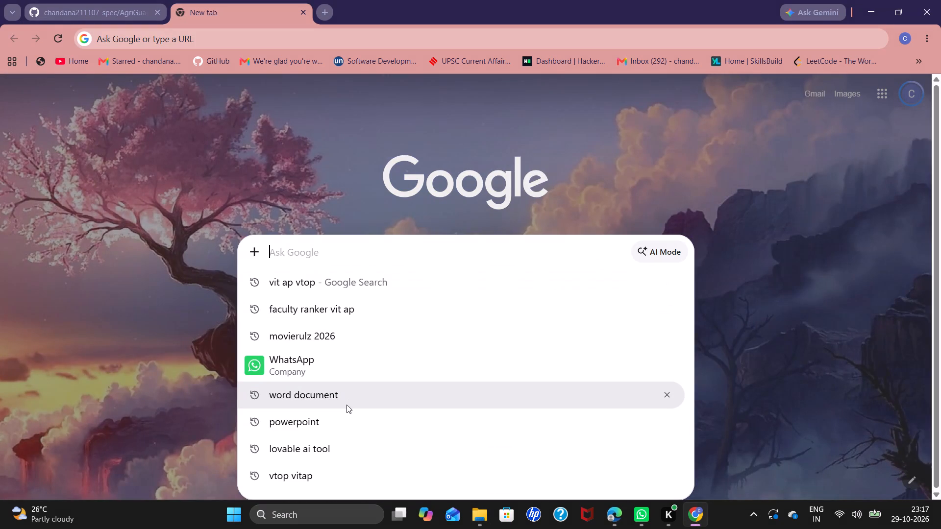
click(347, 405)
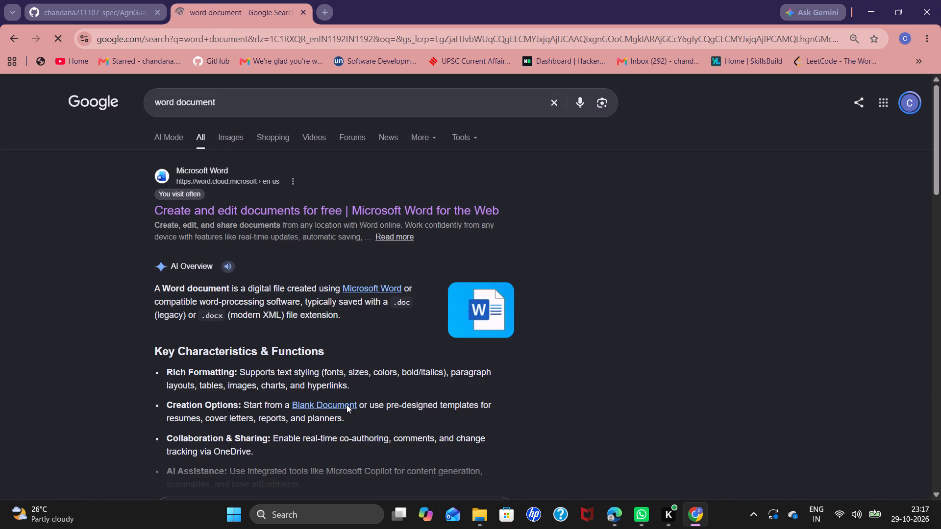
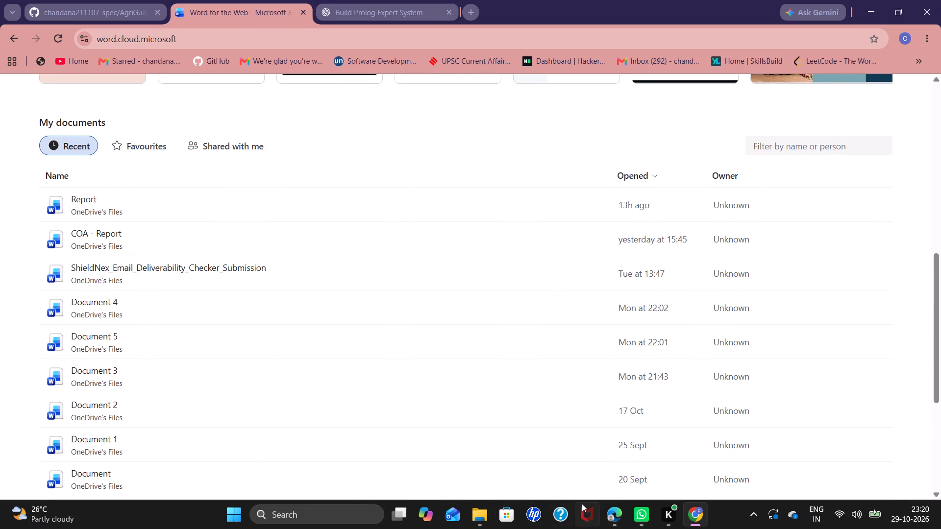
click(619, 524)
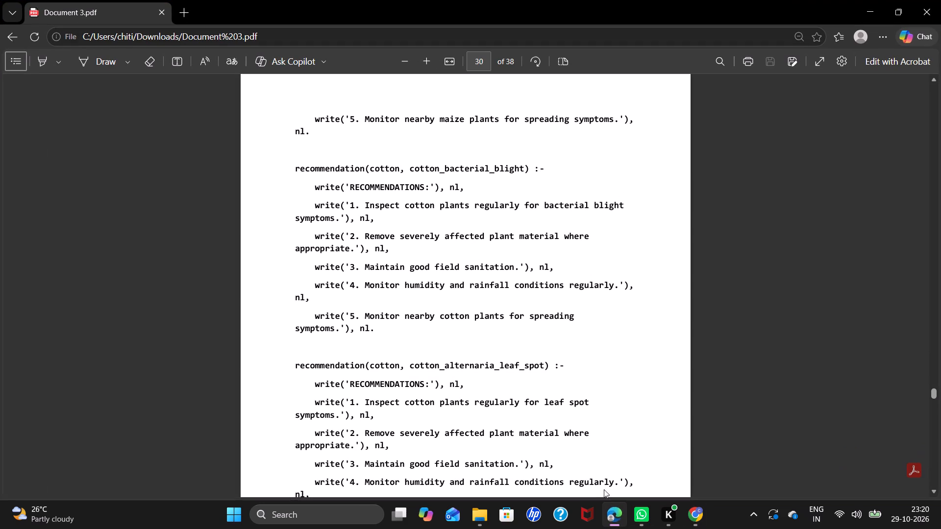
click(864, 18)
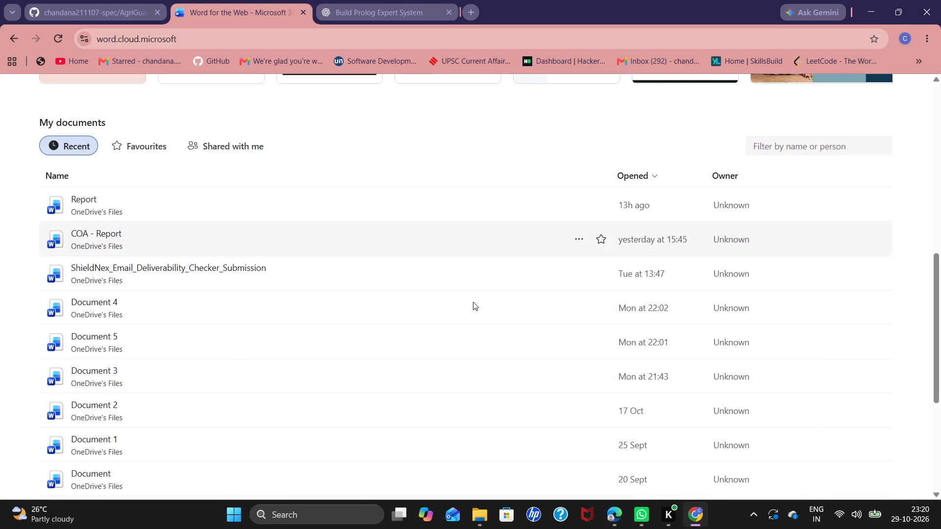
scroll(444, 343, down, 1)
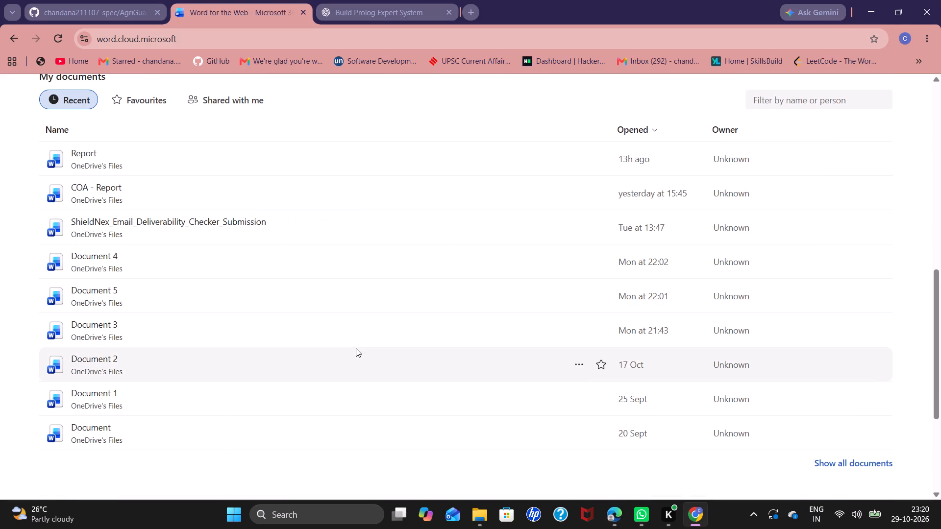
double_click(359, 333)
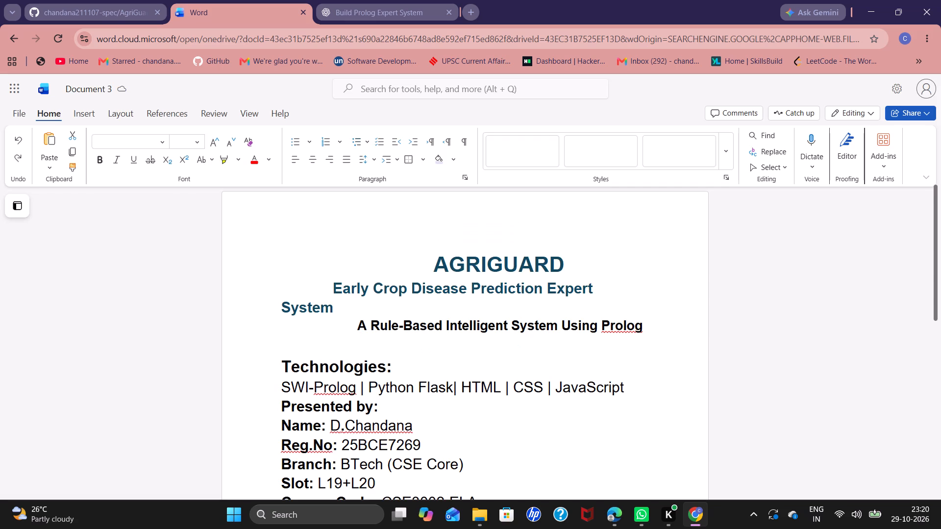
Ignore all spelling flags for the presenter's name, "Reg.No" and "Prolog" on the report's cover page.
scroll(594, 362, right, 1)
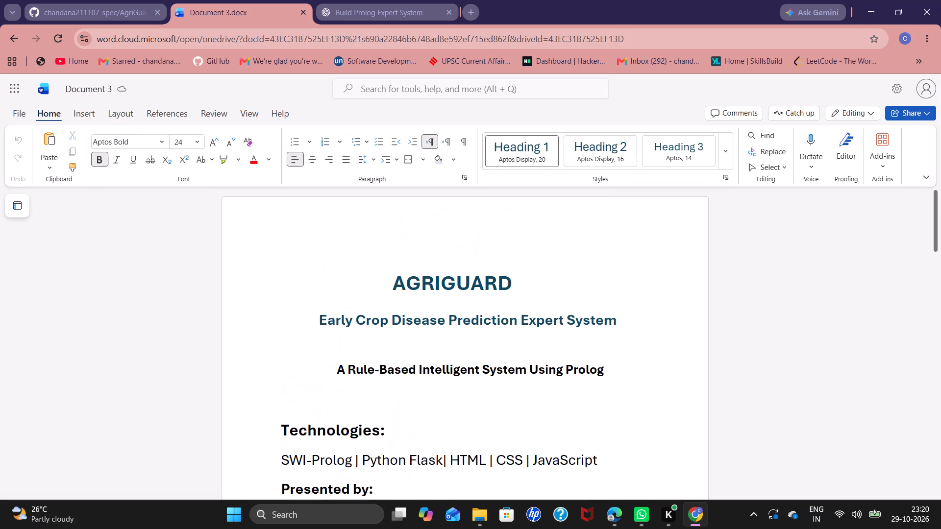
scroll(594, 362, right, 1)
scroll(594, 362, down, 8)
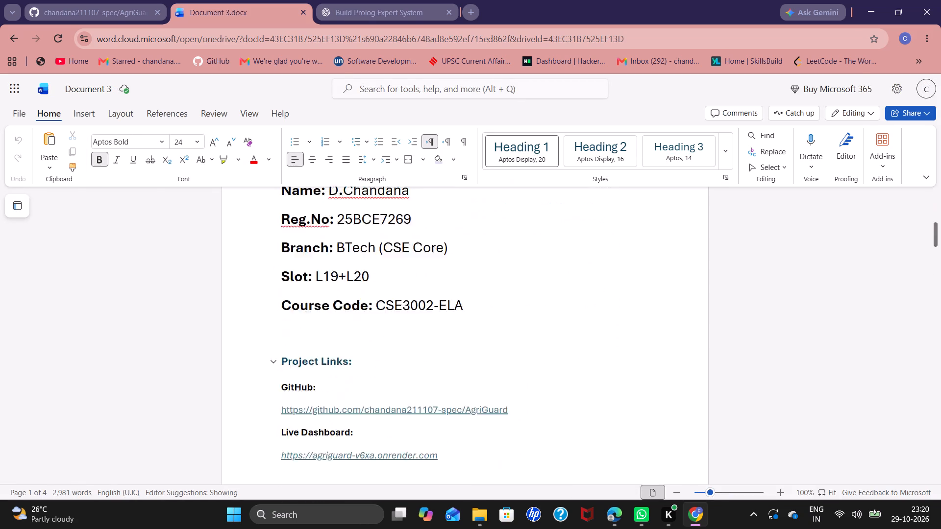
scroll(594, 362, down, 1)
scroll(594, 362, up, 3)
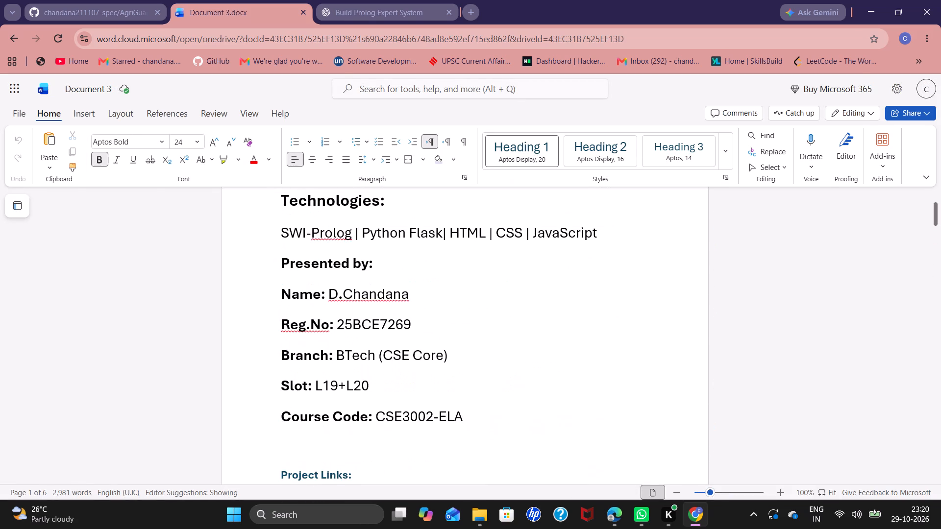
scroll(594, 362, down, 3)
scroll(594, 362, up, 2)
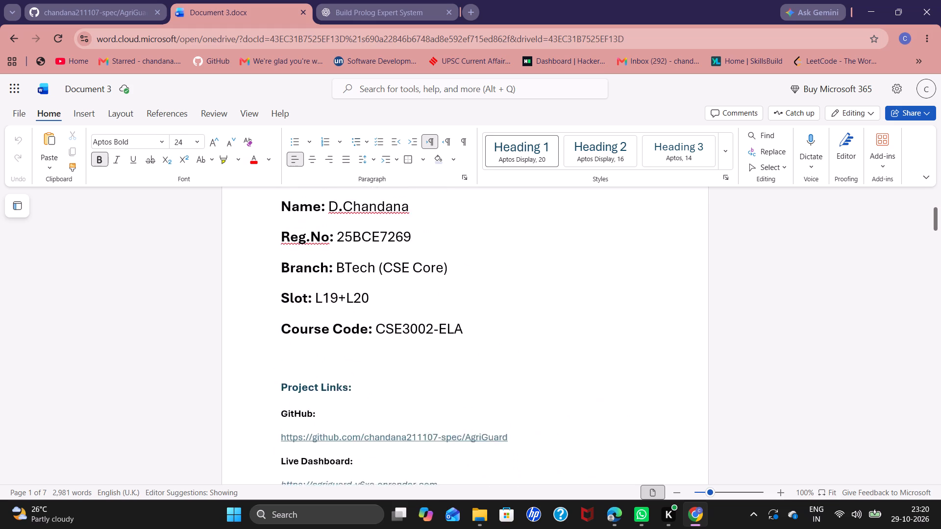
scroll(594, 362, up, 2)
click(351, 333)
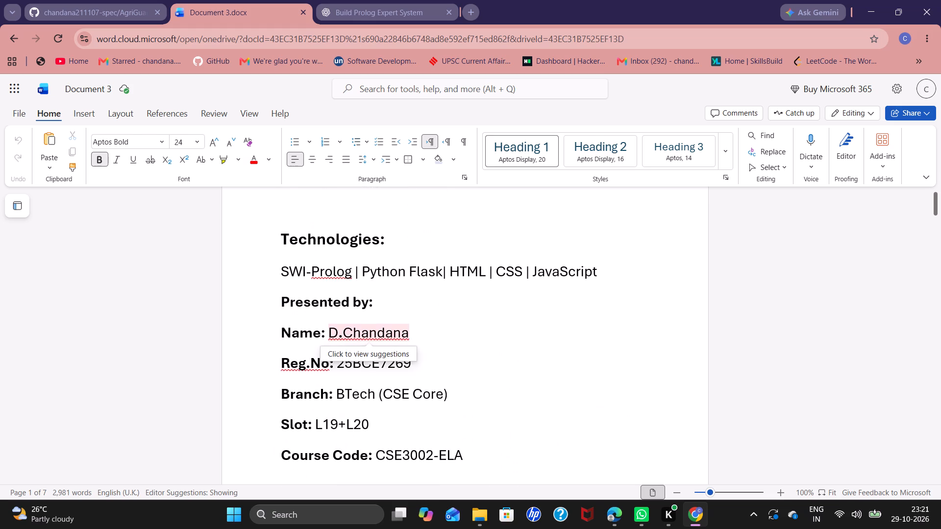
click(347, 400)
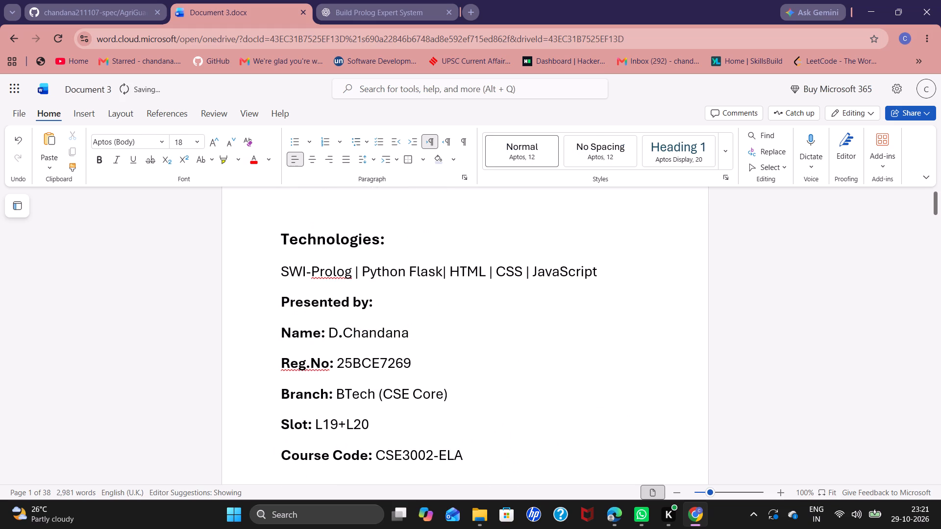
click(289, 371)
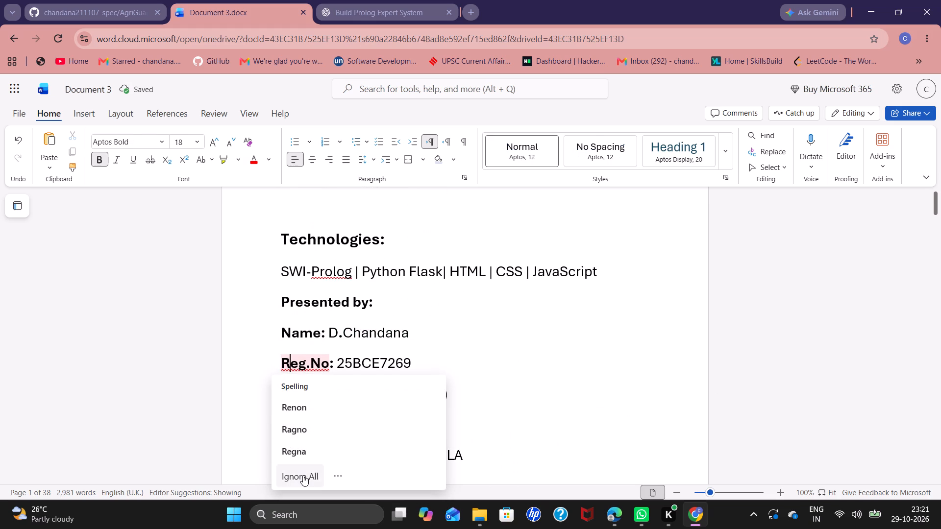
click(303, 475)
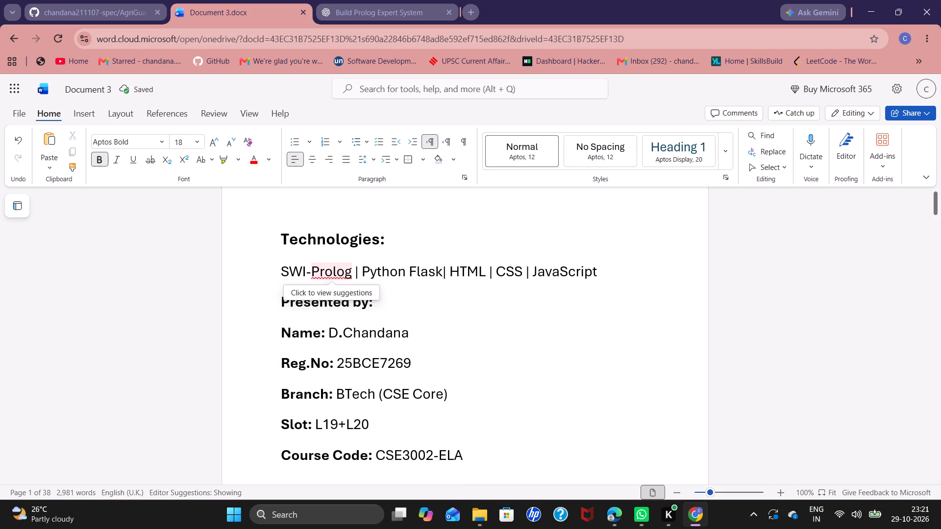
click(330, 264)
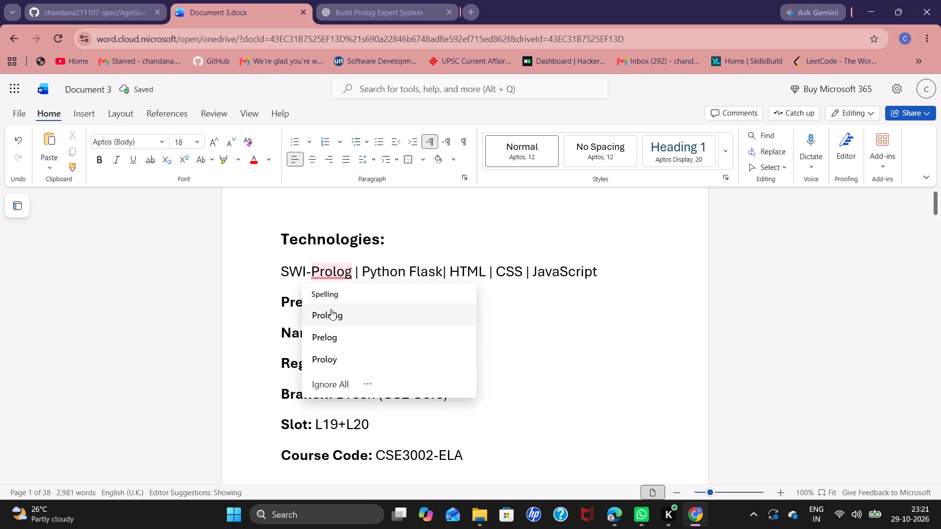
click(334, 386)
Look through the report from the cover page's project links, past the facts.pl code and recommendation rules, to the last page.
scroll(430, 320, down, 3)
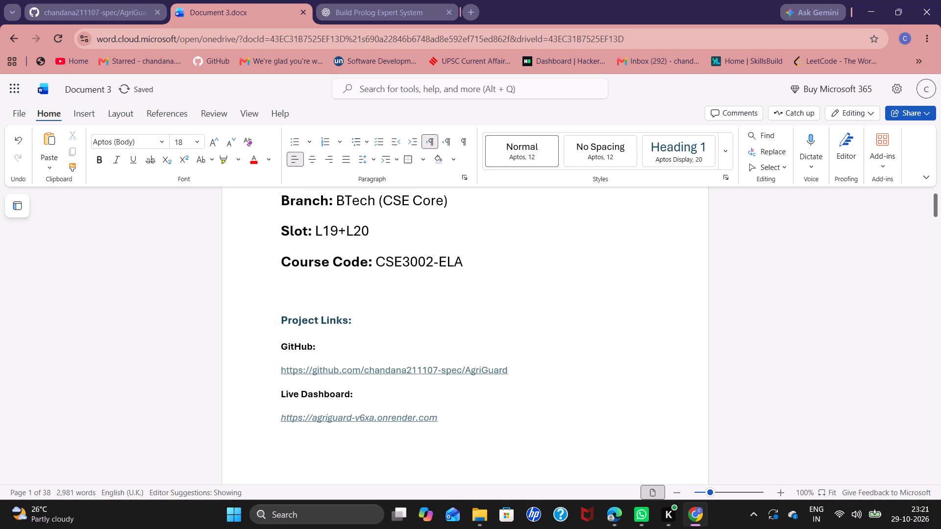
scroll(430, 320, down, 6)
scroll(430, 320, down, 15)
scroll(430, 320, down, 11)
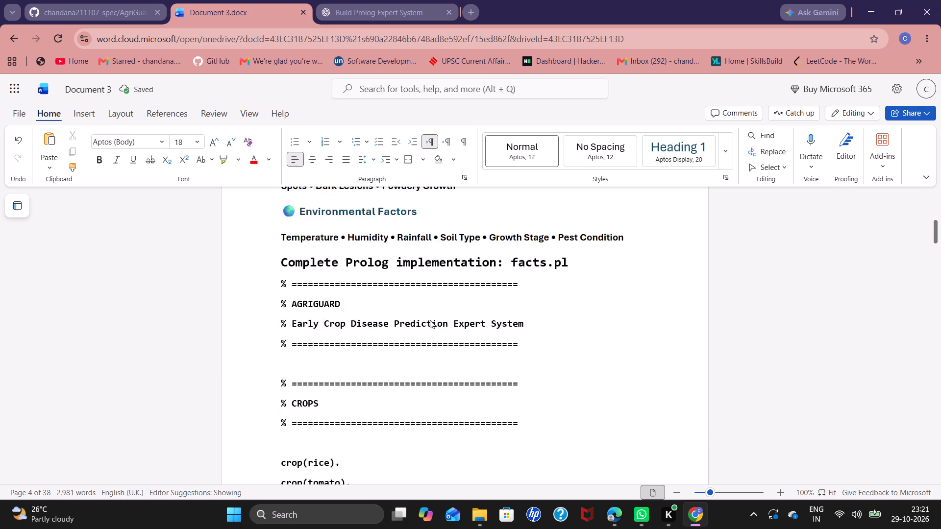
scroll(430, 320, down, 14)
scroll(430, 320, down, 13)
scroll(430, 320, down, 13)
scroll(430, 320, down, 11)
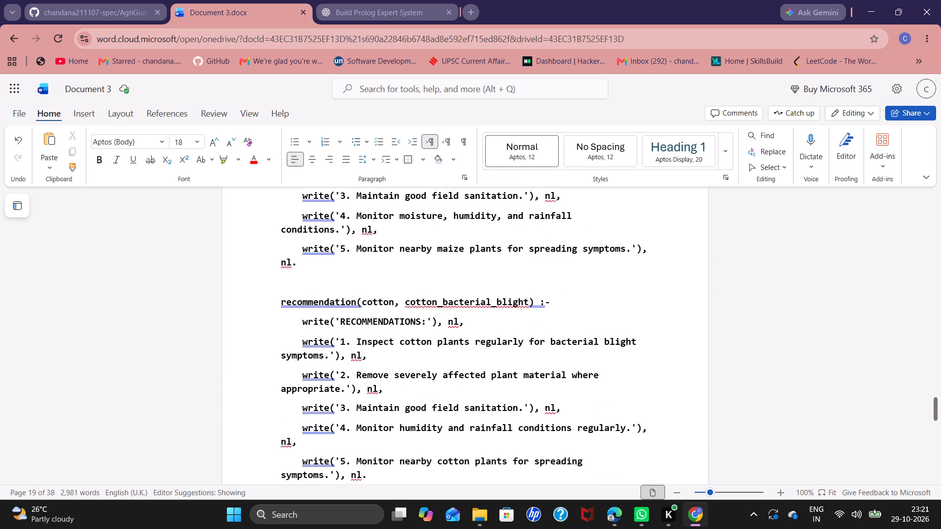
scroll(430, 320, down, 14)
Review the report backwards from the closing project links through the conclusion, dashboard screenshots, sample prediction and technologies sections.
scroll(430, 320, up, 2)
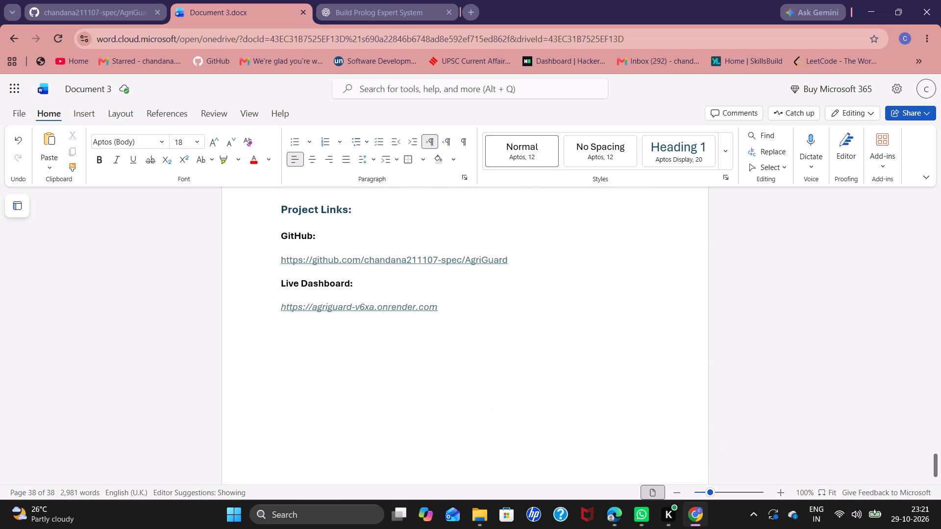
scroll(430, 320, up, 6)
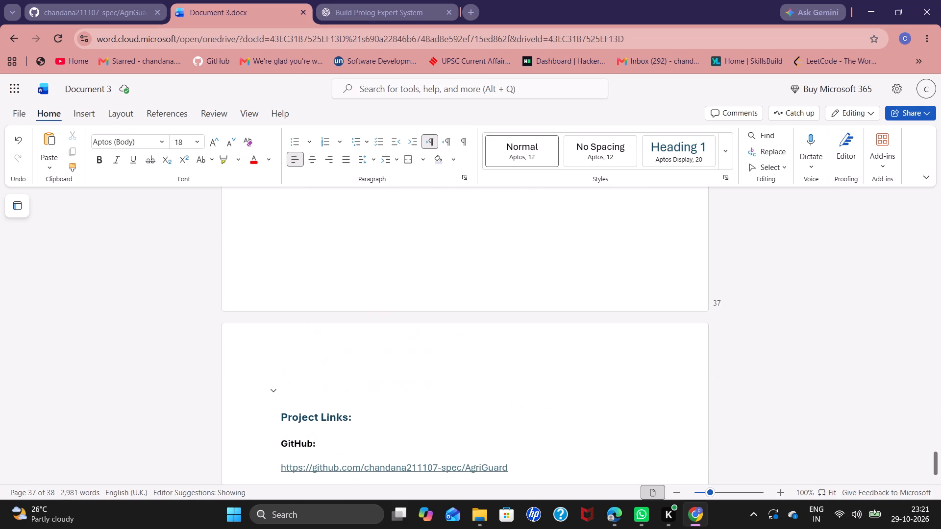
scroll(430, 320, up, 9)
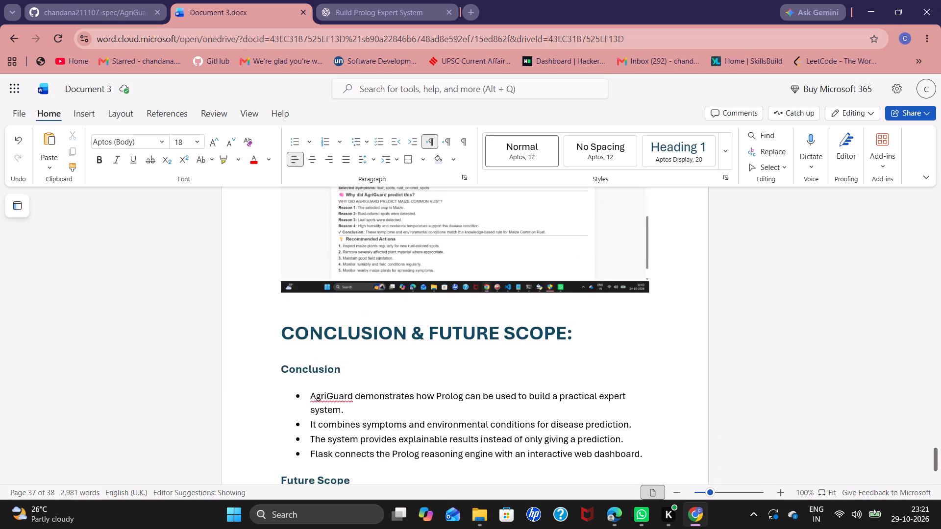
scroll(430, 320, up, 10)
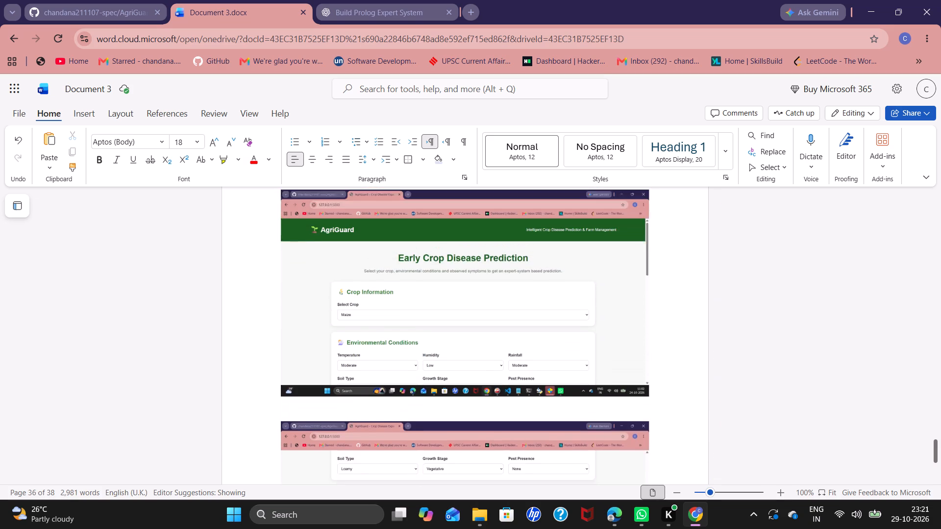
scroll(430, 320, up, 7)
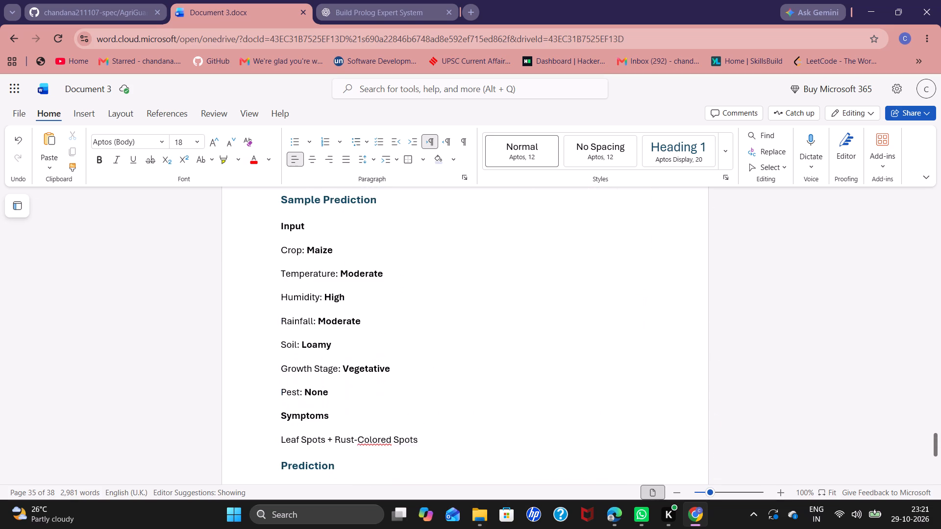
scroll(430, 320, up, 11)
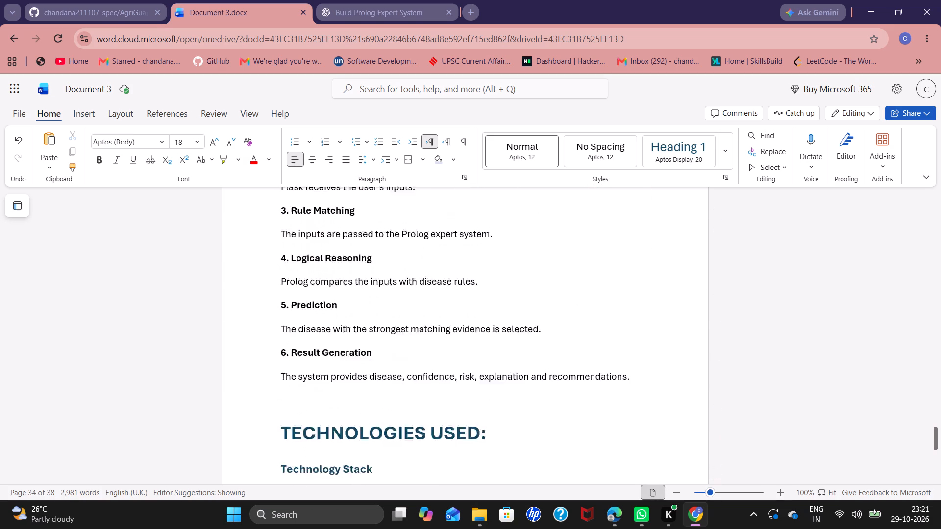
scroll(430, 320, up, 5)
scroll(430, 320, down, 2)
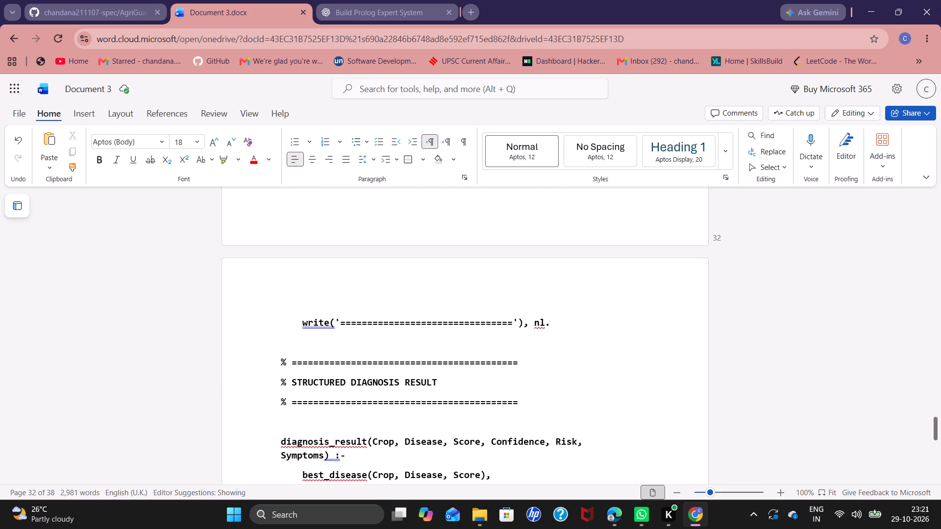
scroll(430, 320, down, 6)
scroll(430, 320, up, 3)
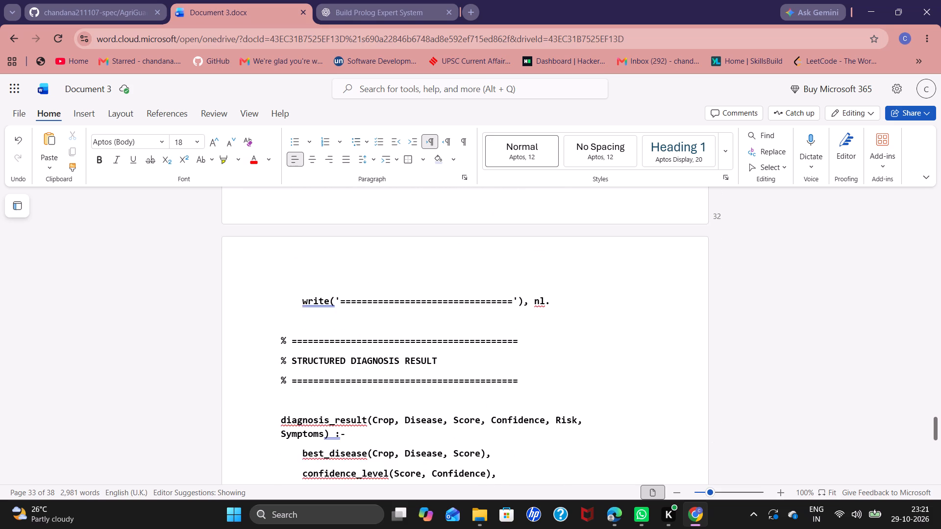
scroll(430, 320, up, 14)
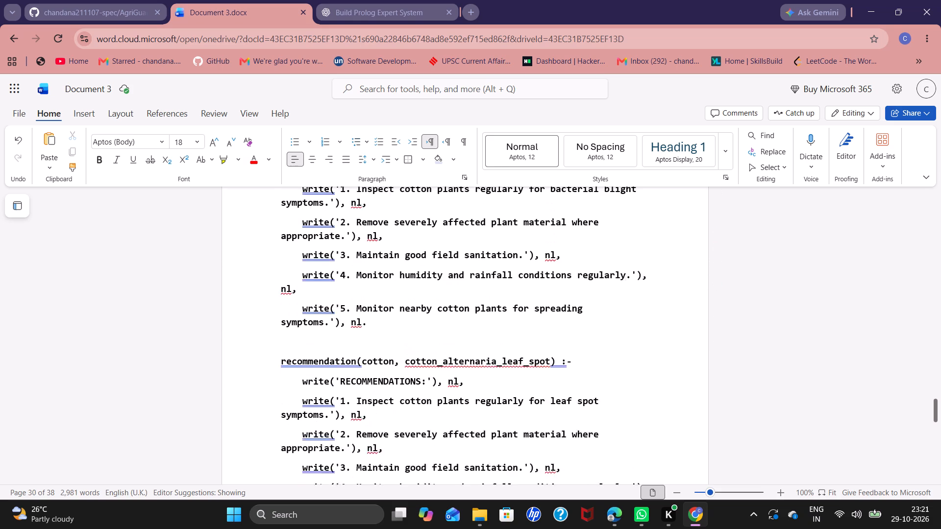
scroll(430, 320, up, 10)
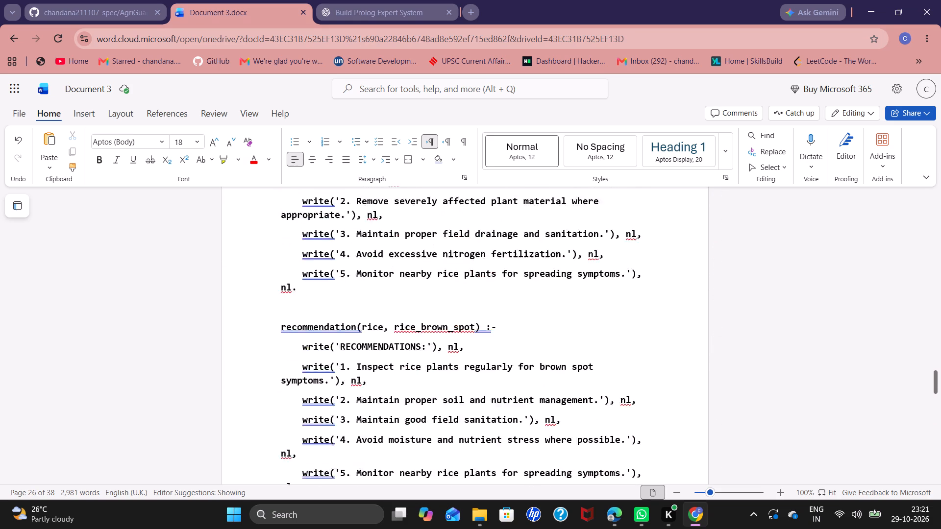
scroll(430, 320, up, 10)
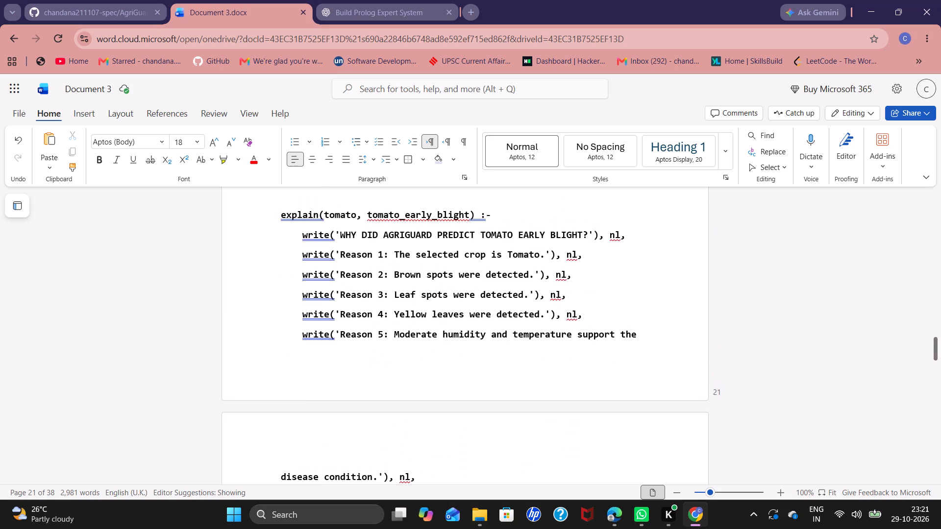
scroll(430, 320, up, 4)
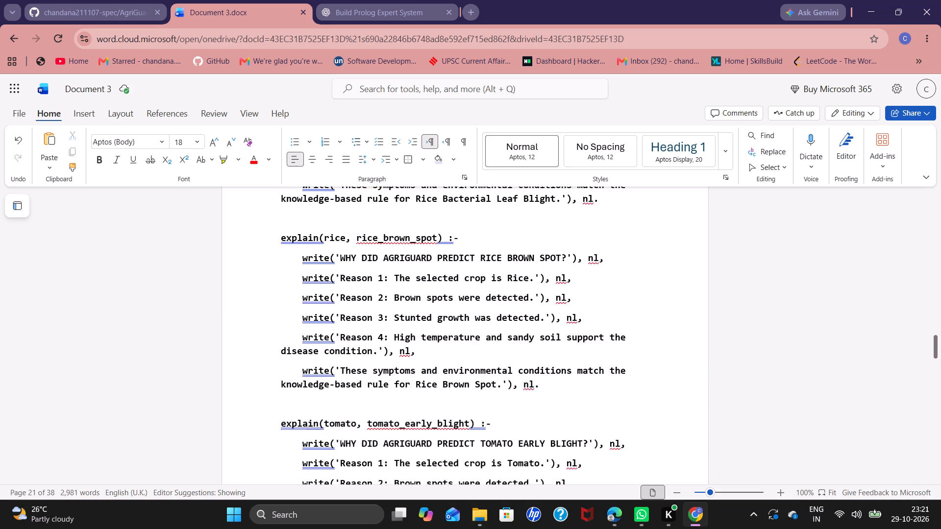
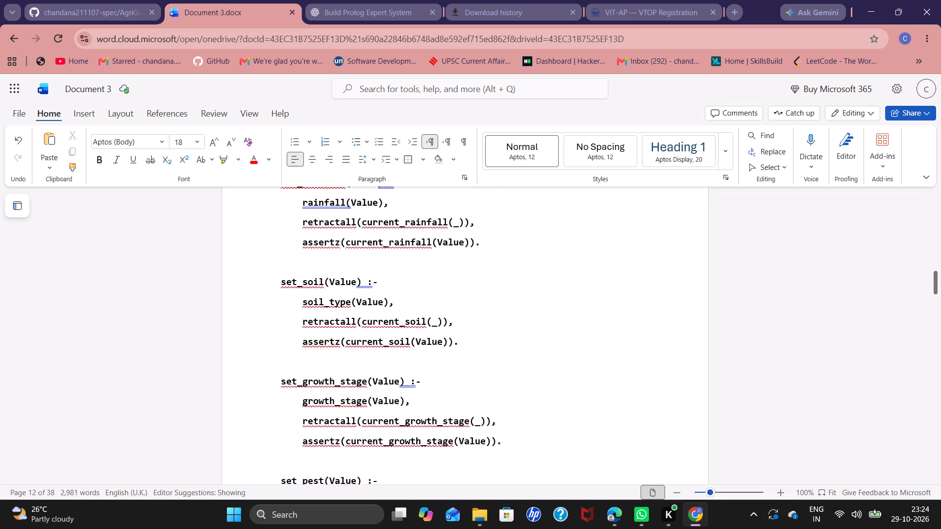
scroll(359, 338, up, 13)
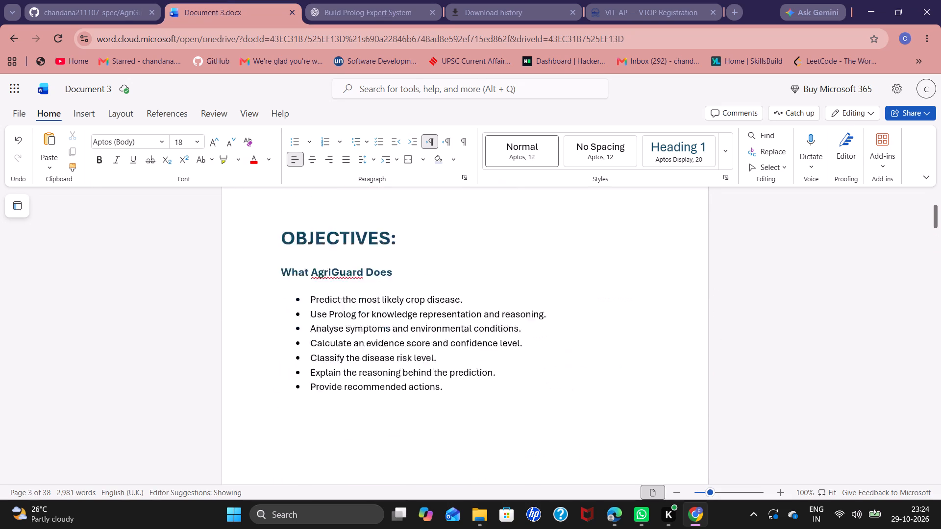
scroll(359, 338, down, 3)
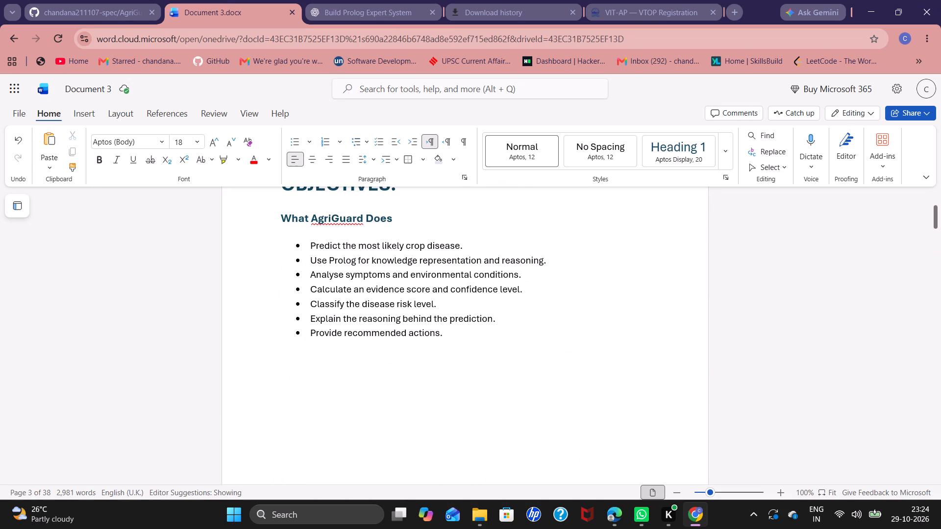
scroll(432, 332, down, 4)
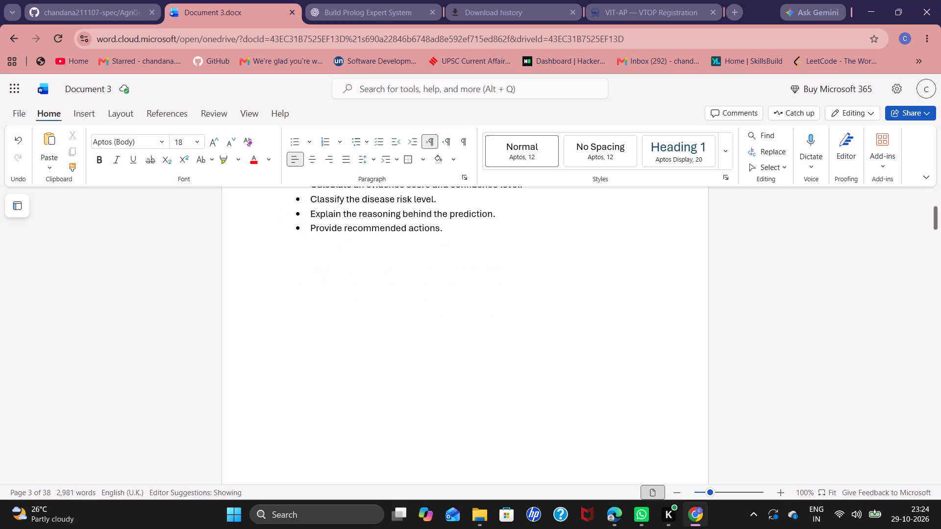
scroll(432, 332, down, 7)
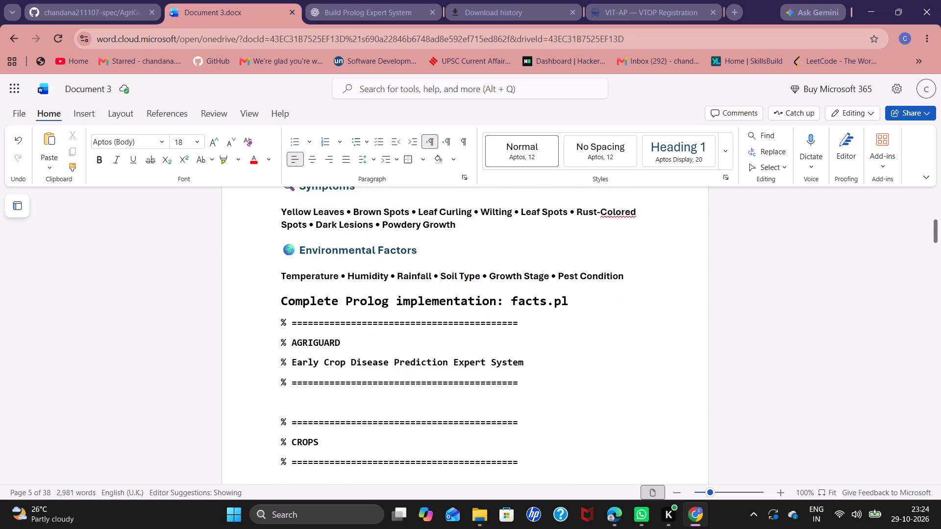
scroll(409, 368, down, 1)
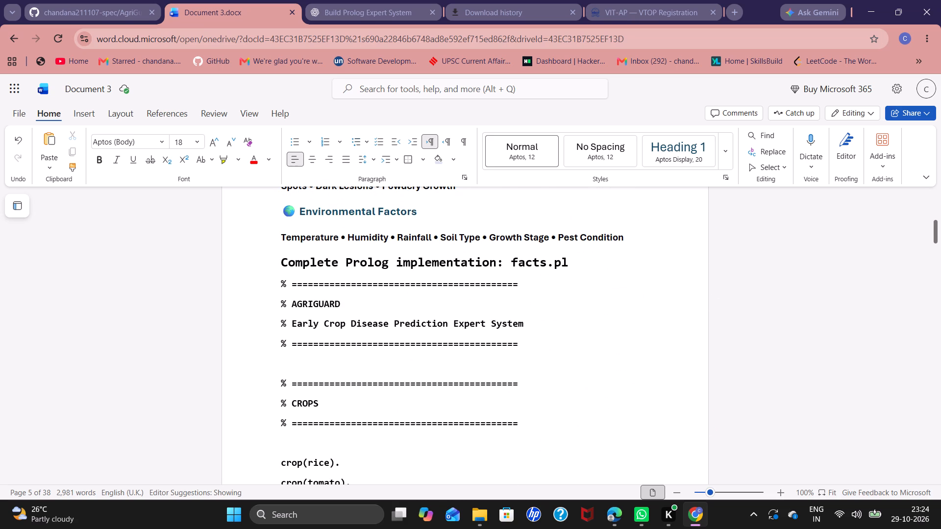
drag(278, 258, 445, 465)
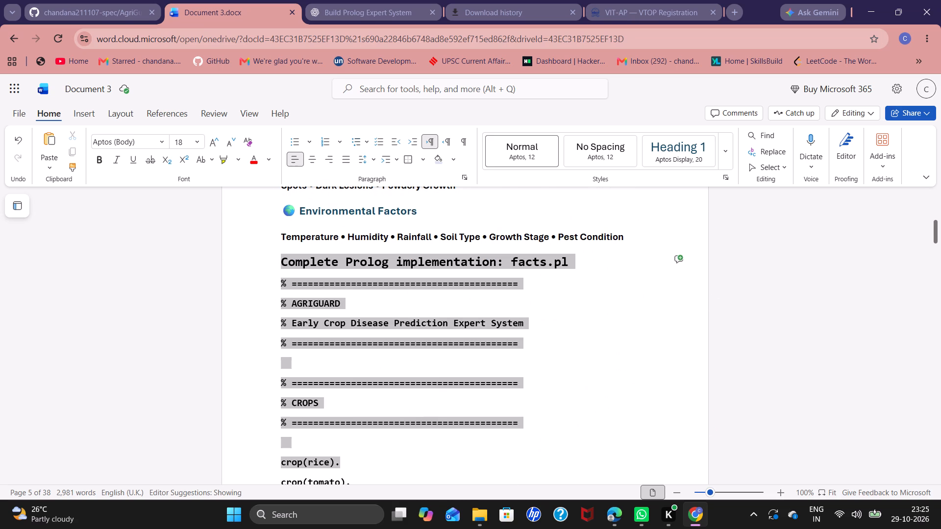
drag(445, 465, 465, 489)
drag(465, 489, 489, 528)
key(space)
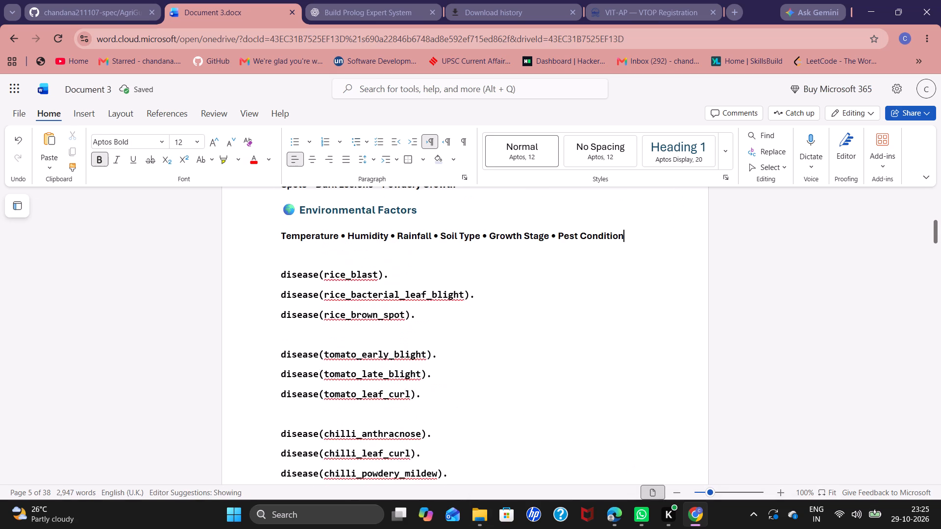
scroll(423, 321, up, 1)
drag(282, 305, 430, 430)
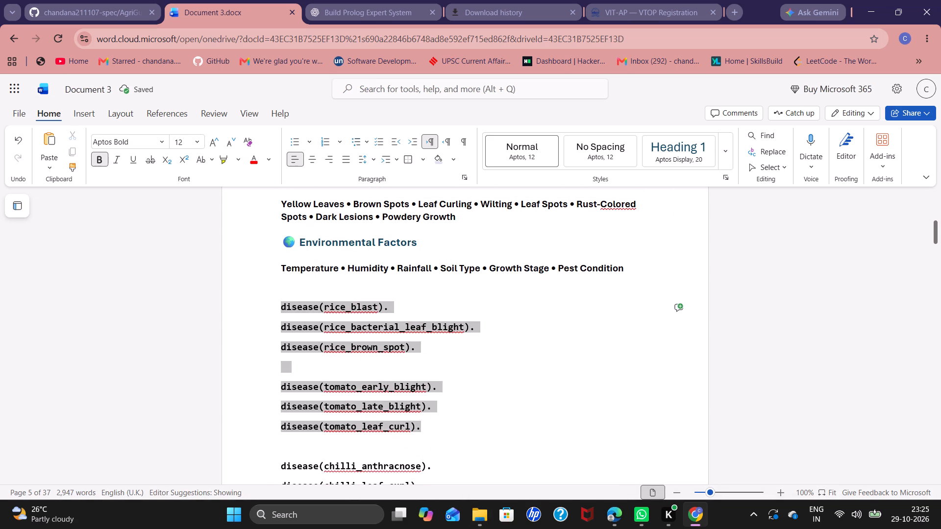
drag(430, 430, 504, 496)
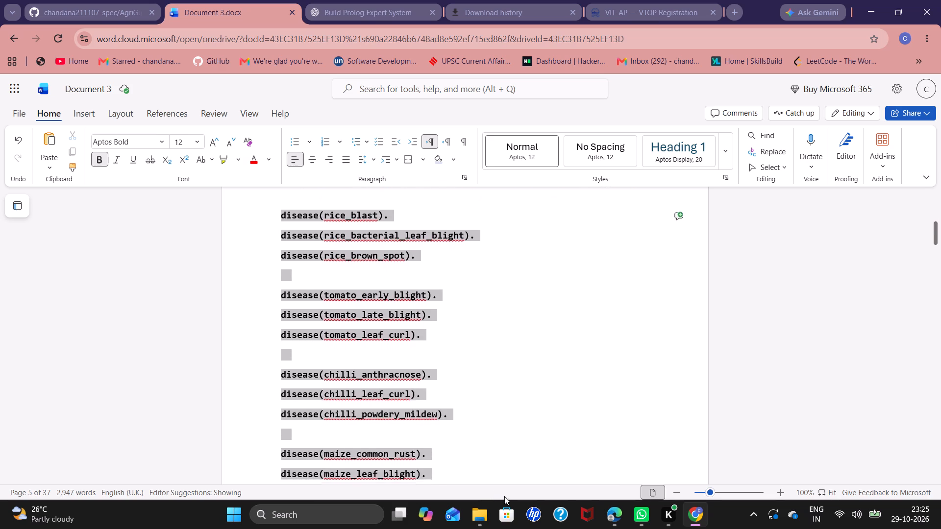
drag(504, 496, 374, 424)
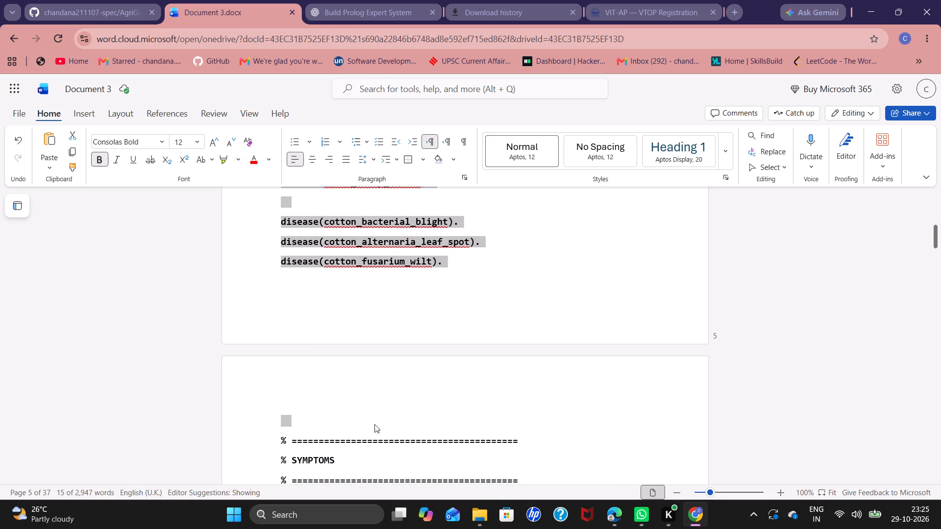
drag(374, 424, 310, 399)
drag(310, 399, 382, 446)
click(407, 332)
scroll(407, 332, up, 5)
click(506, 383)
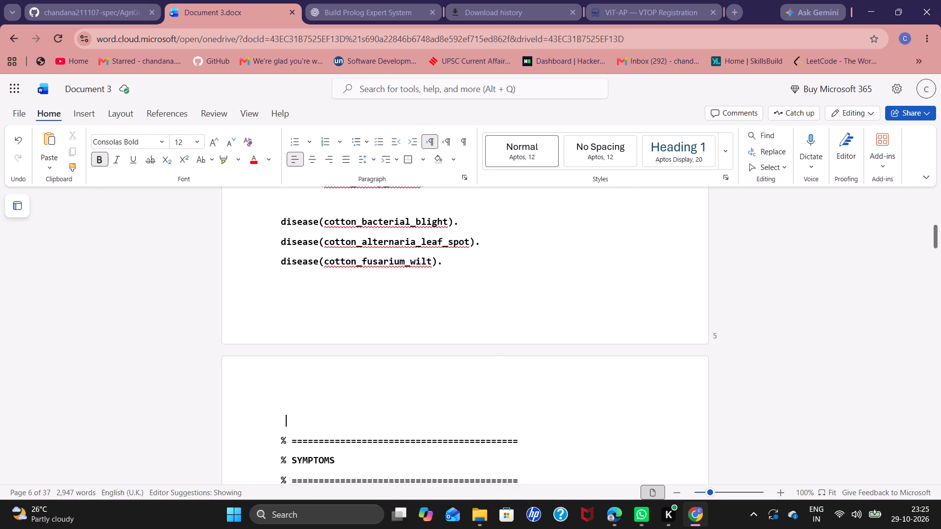
Delete the rice, tomato and chilli disease facts beneath the Environmental Factors section.
scroll(548, 280, up, 7)
scroll(548, 280, down, 3)
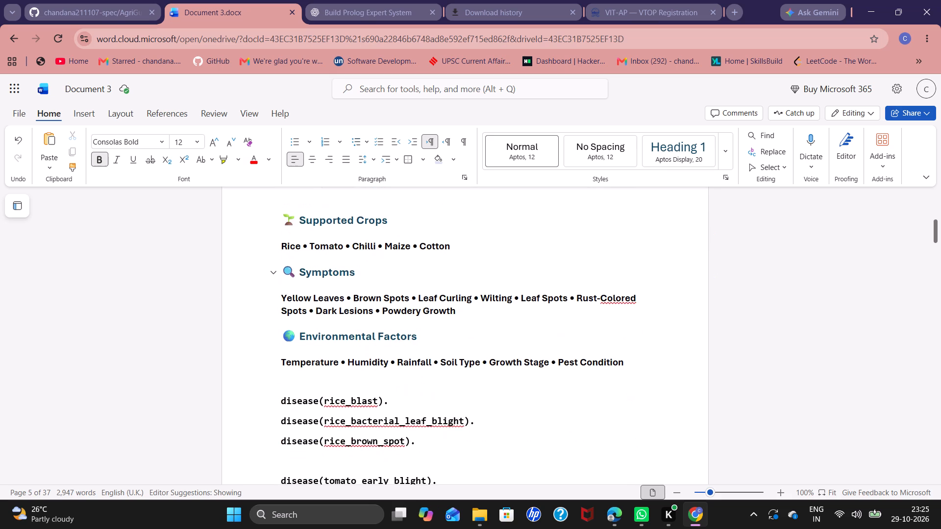
scroll(548, 280, down, 1)
drag(281, 286, 481, 487)
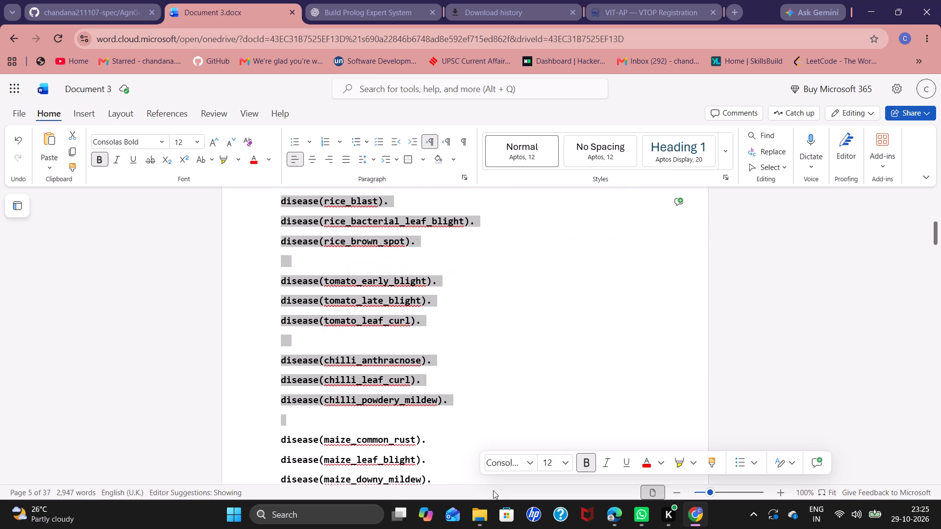
key(space)
Delete the maize and cotton disease facts, including part of the divider line above the SYMPTOMS comment.
scroll(334, 273, up, 1)
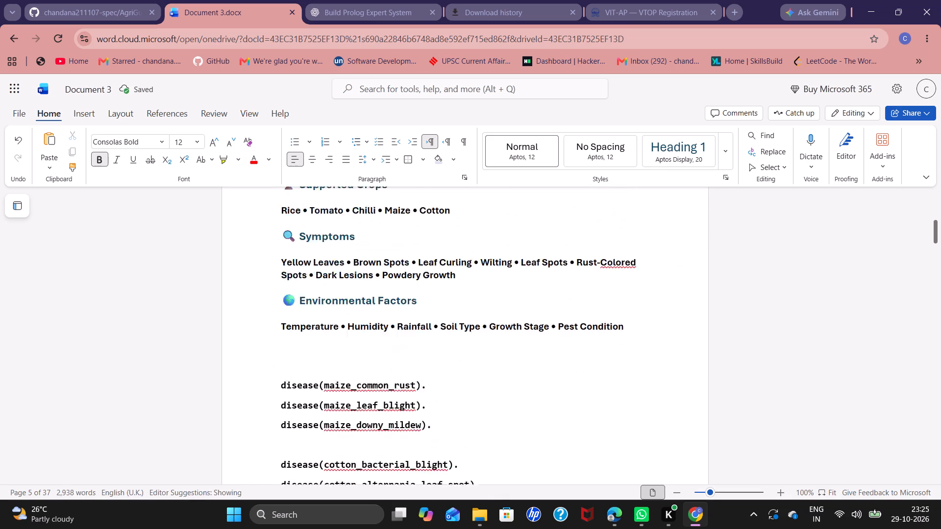
scroll(334, 273, up, 1)
drag(281, 338, 357, 393)
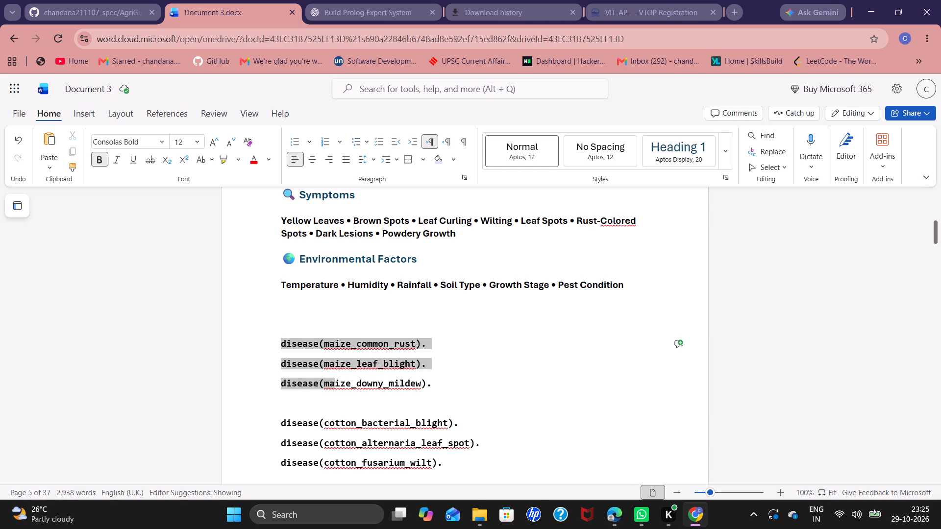
drag(357, 393, 472, 499)
key(space)
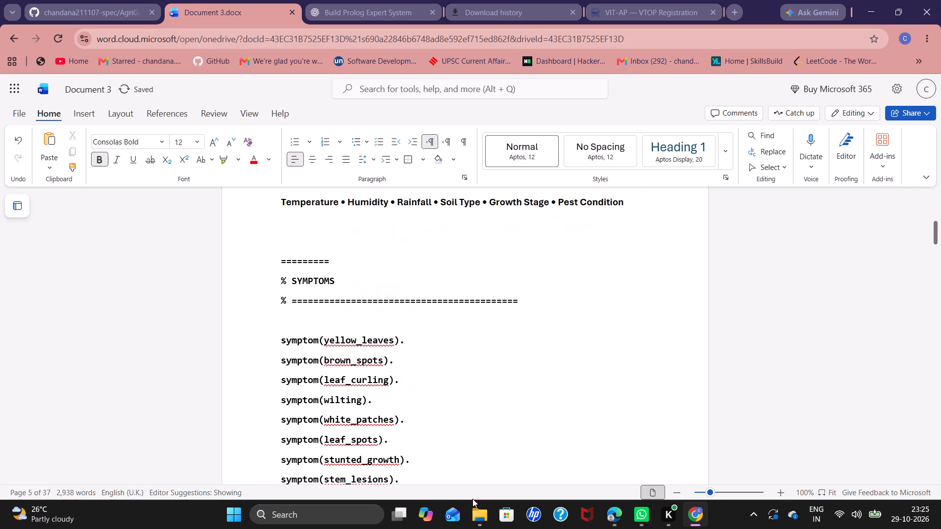
Delete the SYMPTOMS comment block and the code below it, into the first line of the rice blast possible_disease rule.
drag(281, 256, 288, 266)
drag(288, 266, 461, 465)
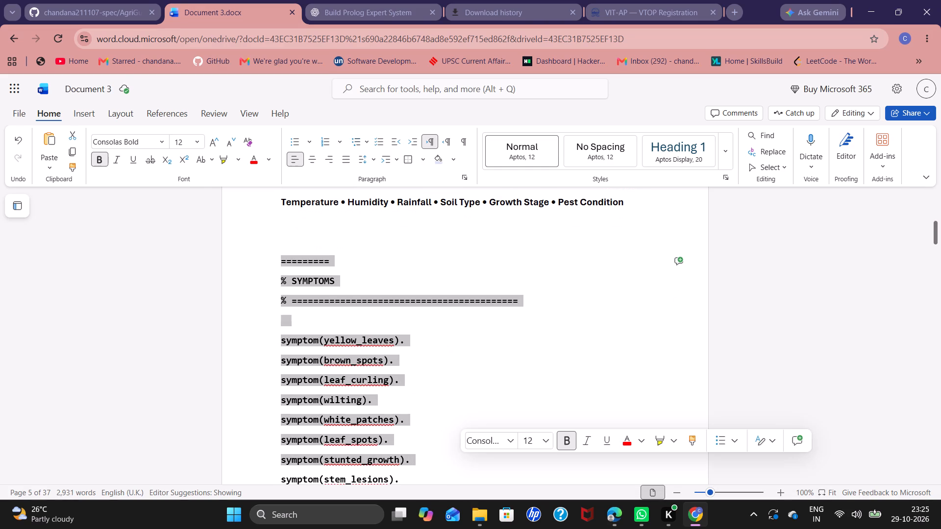
key(space)
drag(279, 277, 449, 489)
key(space)
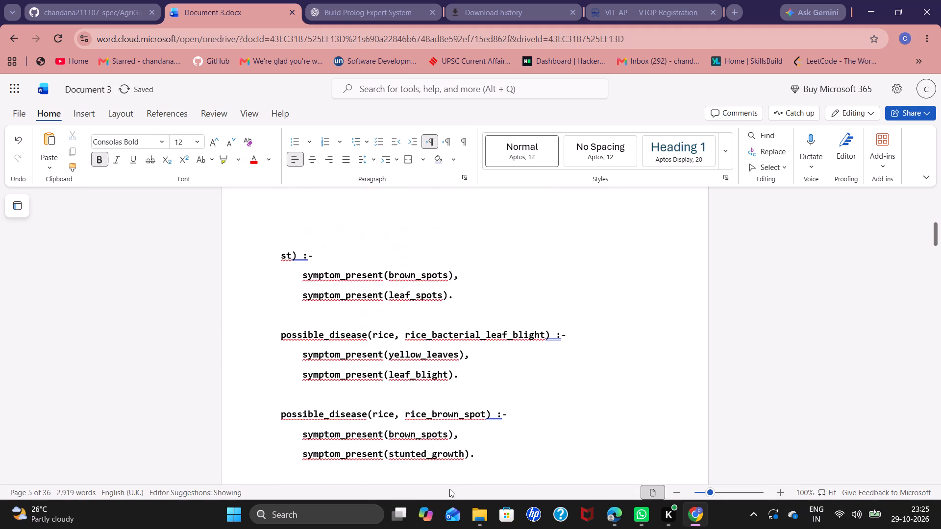
Delete the remaining possible_disease rules in the report, from the rice blast fragment down to just above the add_symptom rule.
drag(278, 249, 449, 489)
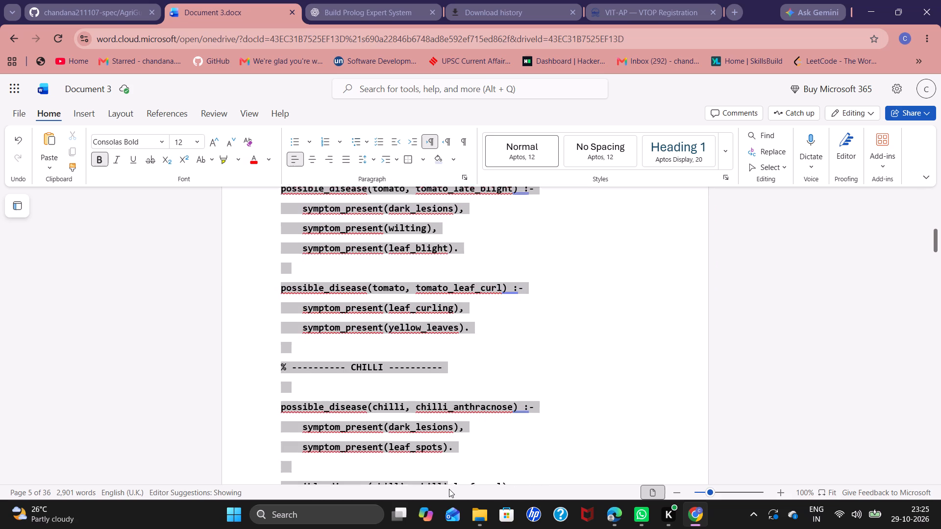
drag(449, 489, 450, 494)
key(space)
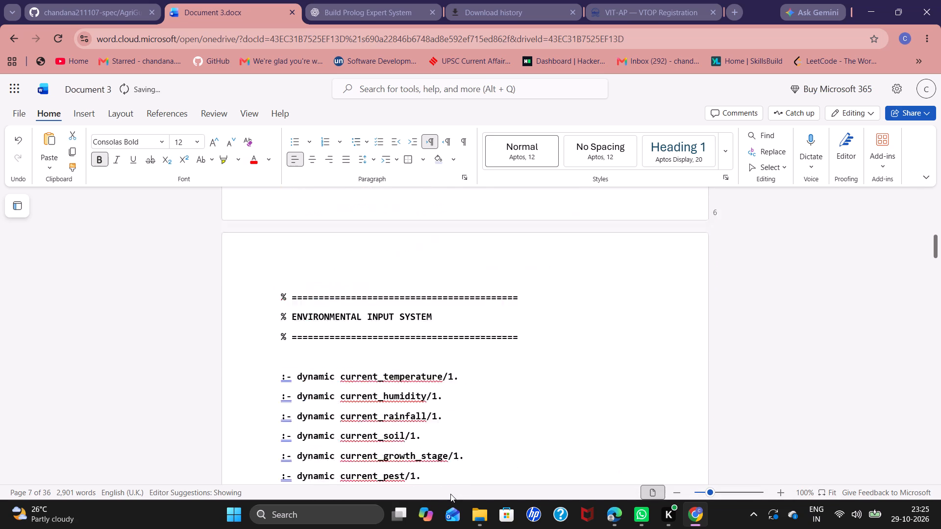
Delete the code from add_symptom(Symptom) through the environment rules, into the current_humidity line of the chilli_anthracnose environment_support rule.
scroll(357, 373, up, 1)
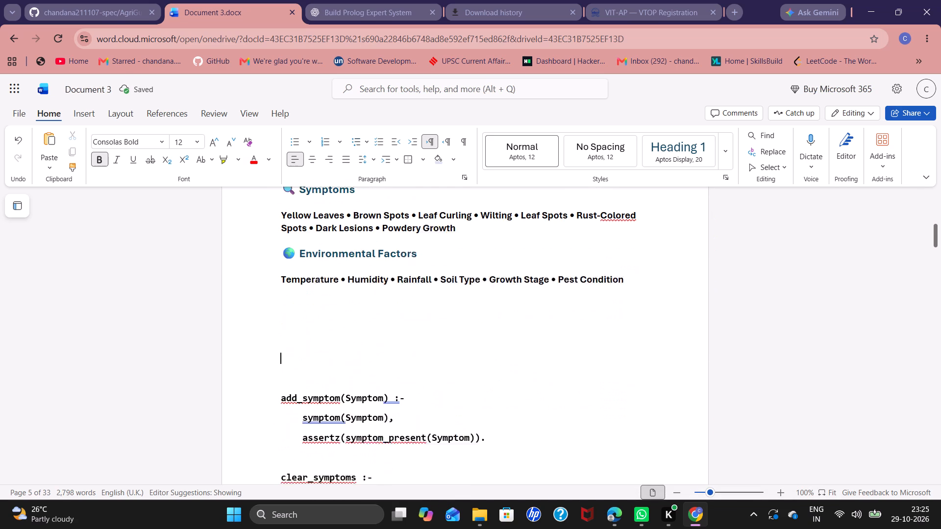
scroll(357, 373, up, 1)
click(284, 393)
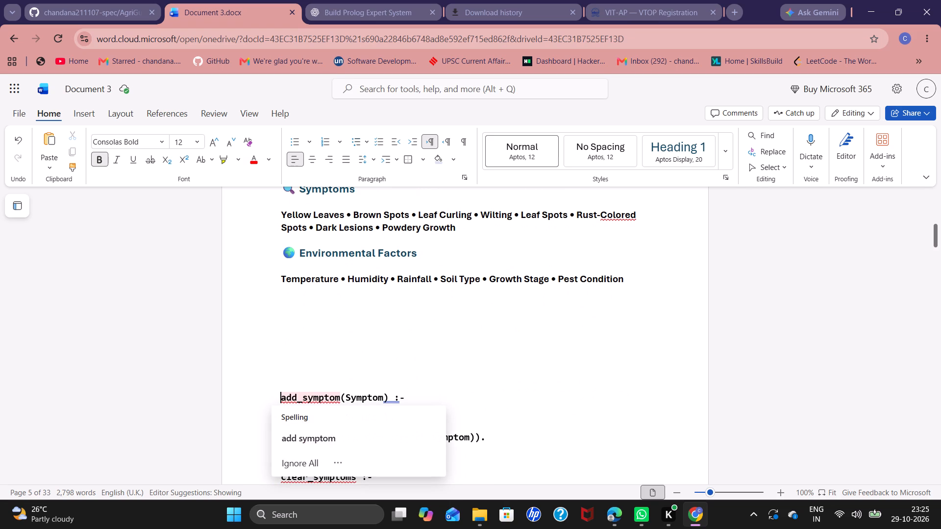
drag(282, 393, 405, 451)
click(440, 412)
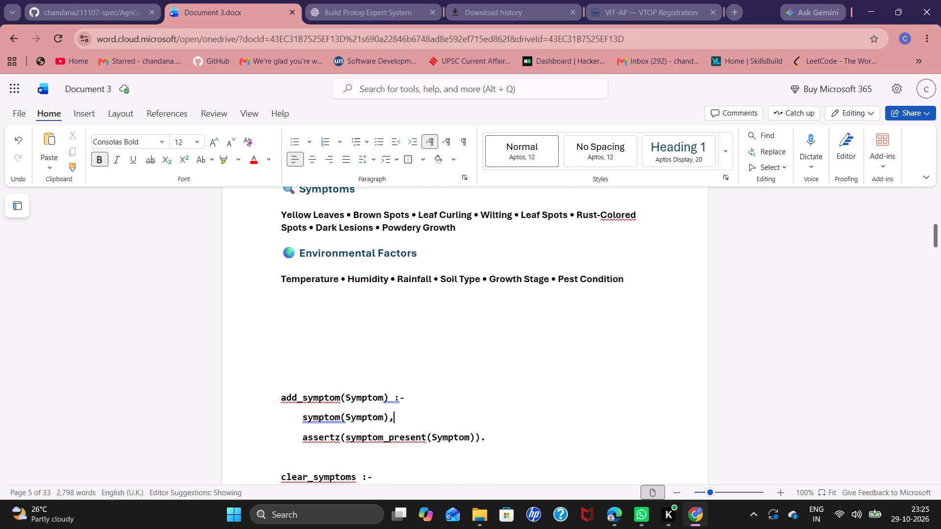
drag(276, 394, 348, 458)
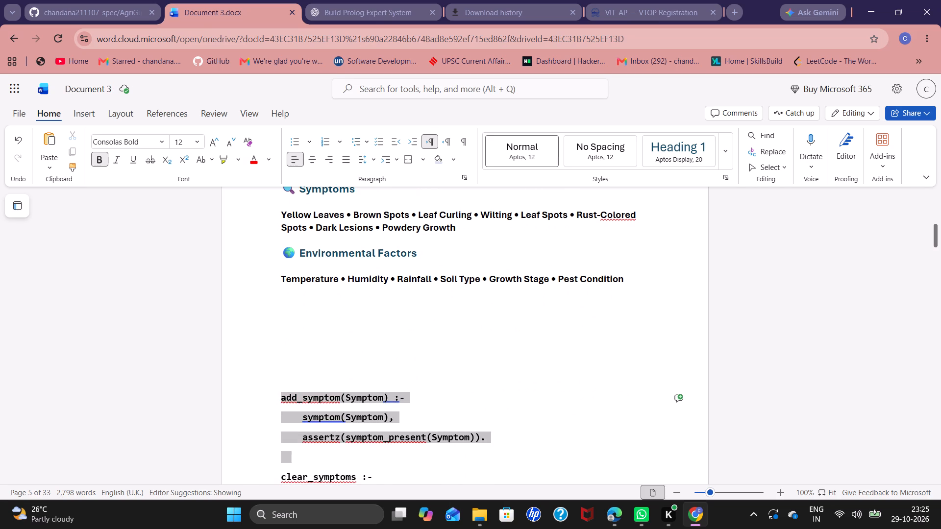
drag(348, 458, 376, 487)
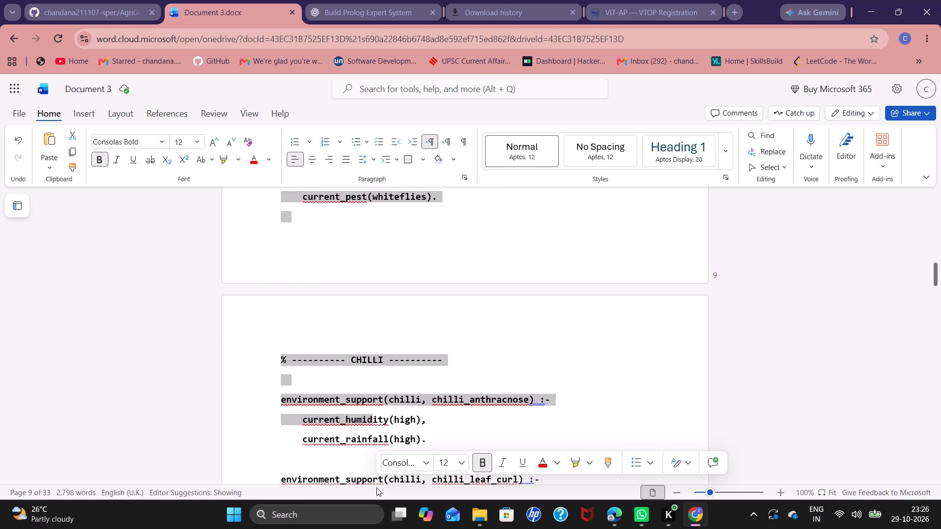
key(space)
Delete the remaining chilli, maize and cotton environment_support rules and the ENHANCED DISEASE PREDICTION comment, into the enhanced_prediction rule's first condition.
scroll(367, 291, up, 1)
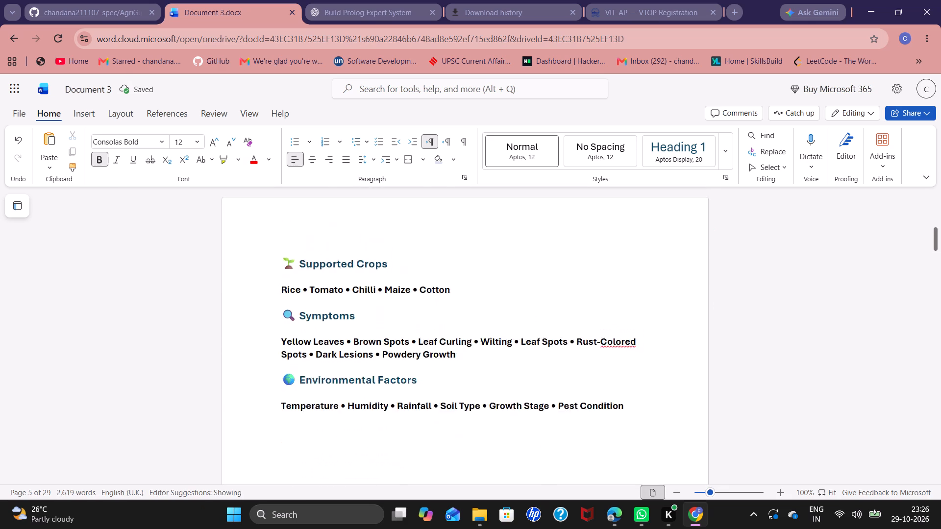
scroll(367, 291, up, 1)
drag(278, 362, 409, 448)
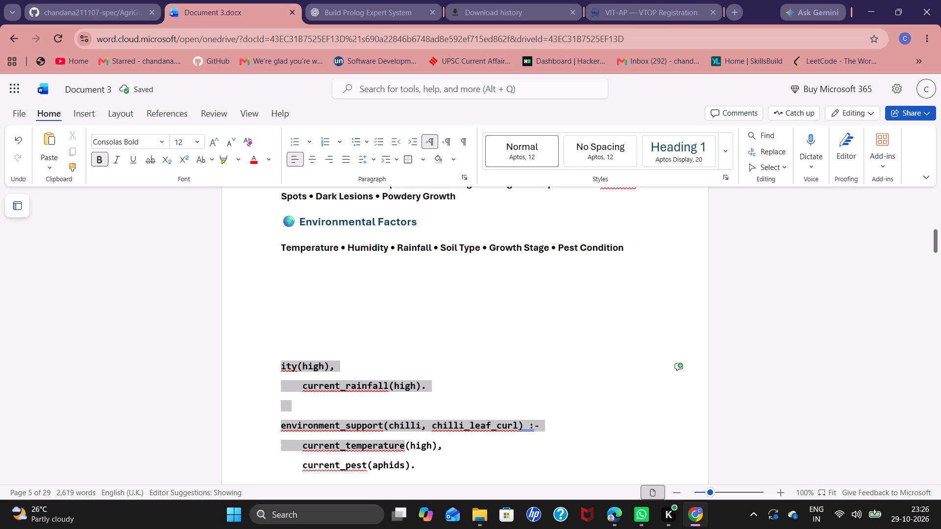
drag(409, 448, 411, 527)
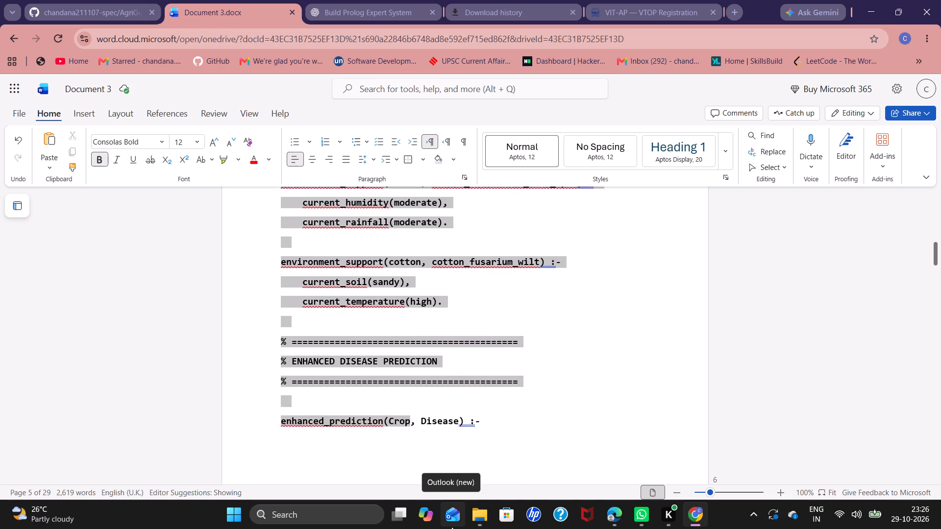
key(space)
Delete the rest of the enhanced_prediction rule and the RISK LEVEL code, down through the symptom_count(Count) opening line.
scroll(346, 393, up, 4)
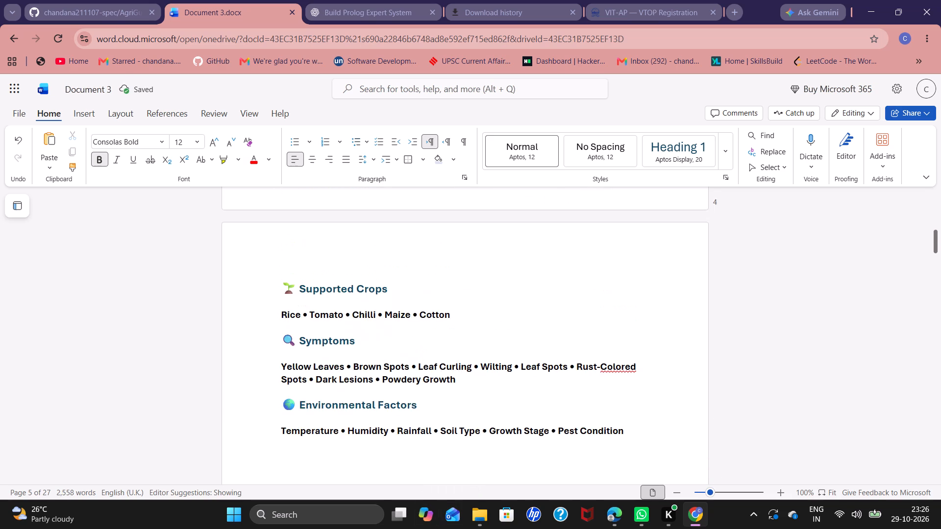
scroll(346, 393, down, 3)
drag(276, 309, 388, 416)
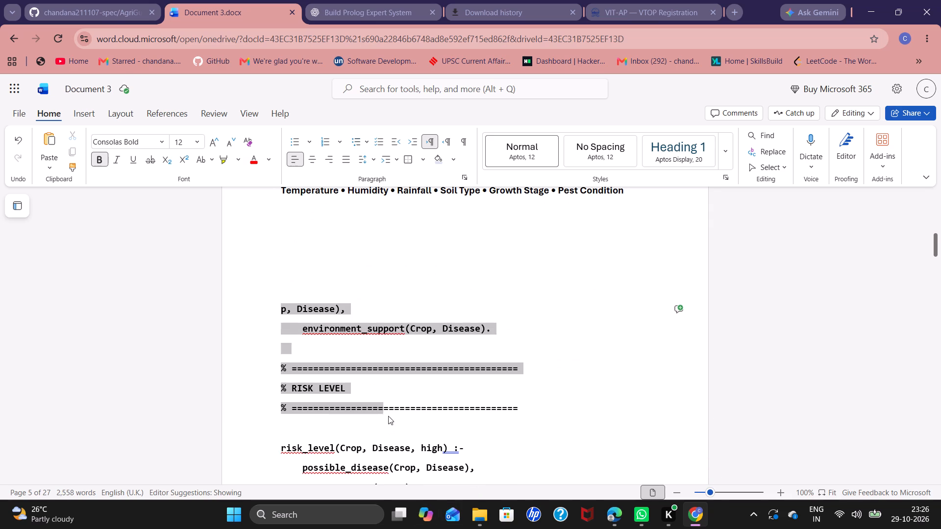
drag(388, 416, 448, 481)
key(space)
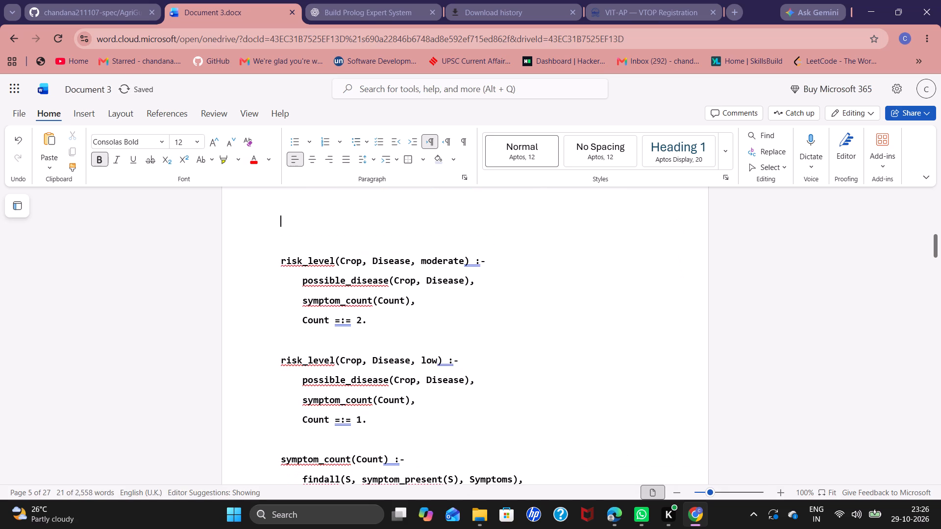
drag(280, 259, 371, 372)
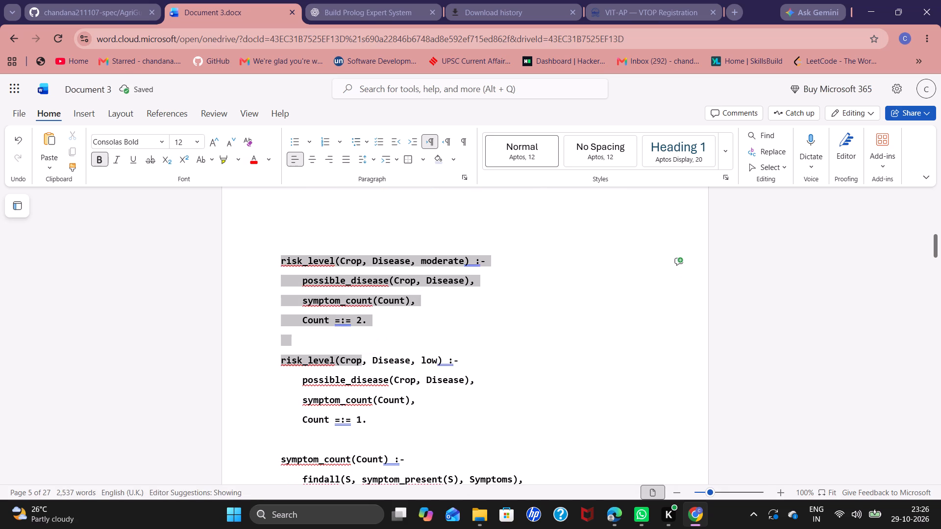
drag(371, 372, 425, 465)
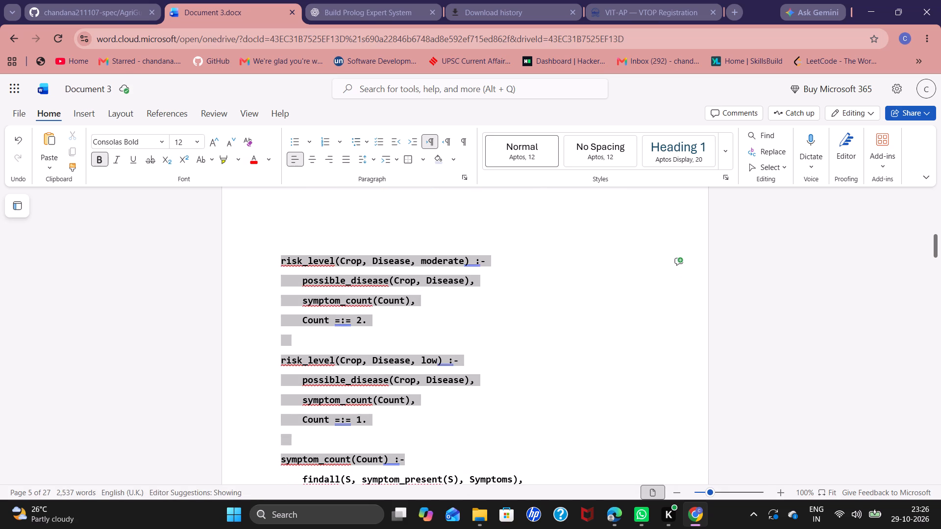
key(space)
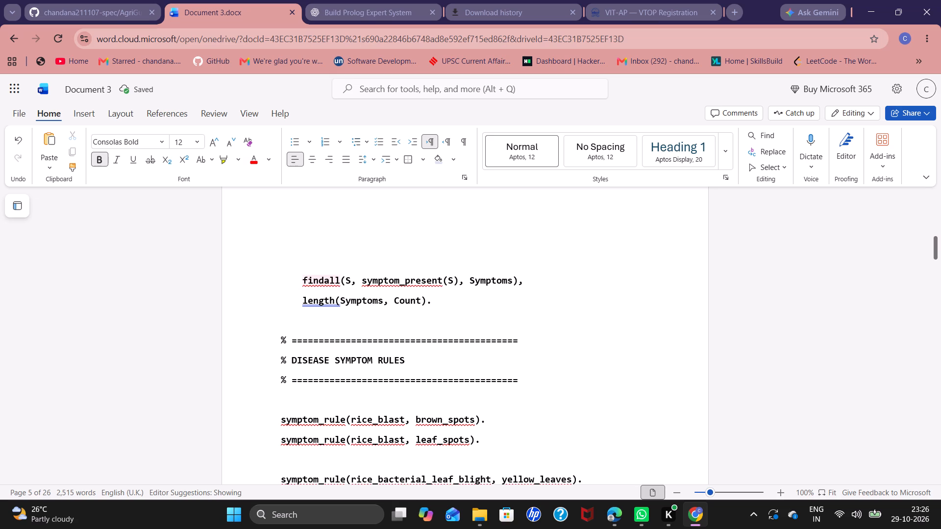
Delete the symptom_count body, the DISEASE SYMPTOM RULES comment, and the rice blast and rice bacterial leaf blight symptom rules.
drag(301, 281, 469, 457)
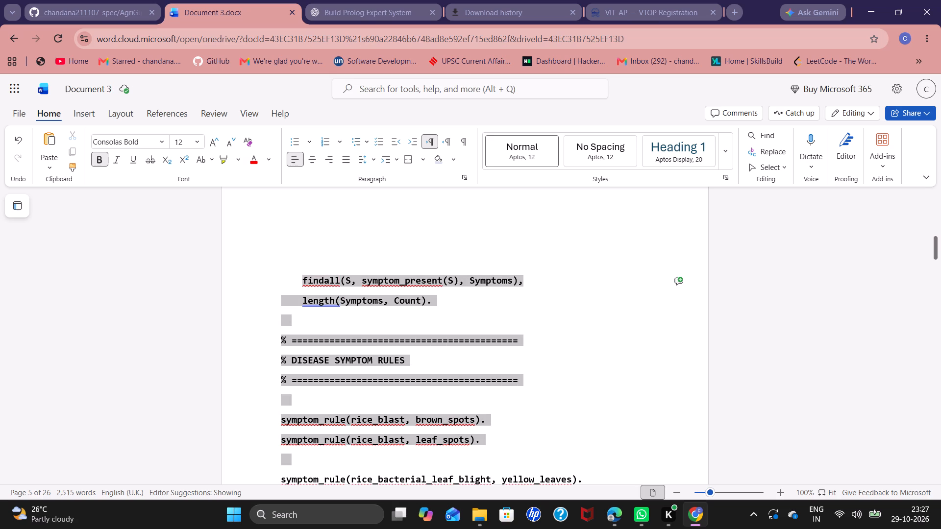
drag(469, 457, 494, 487)
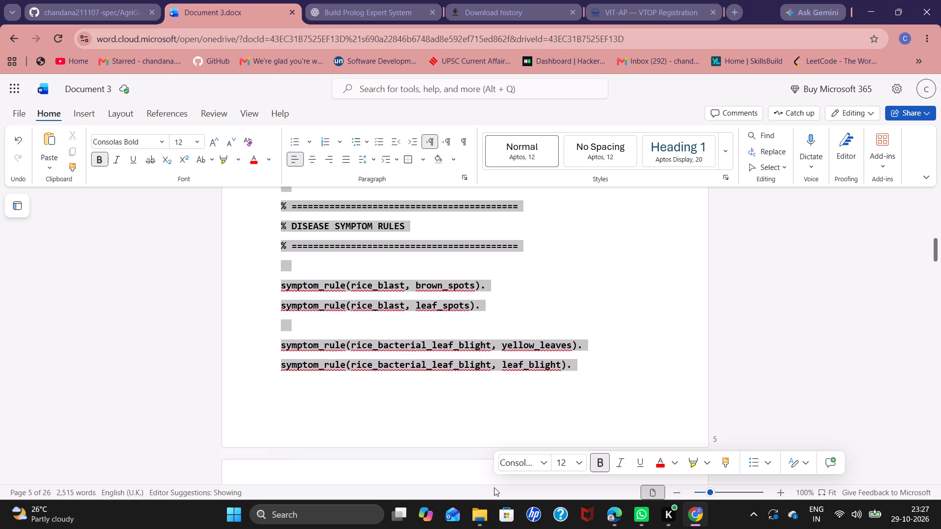
key(space)
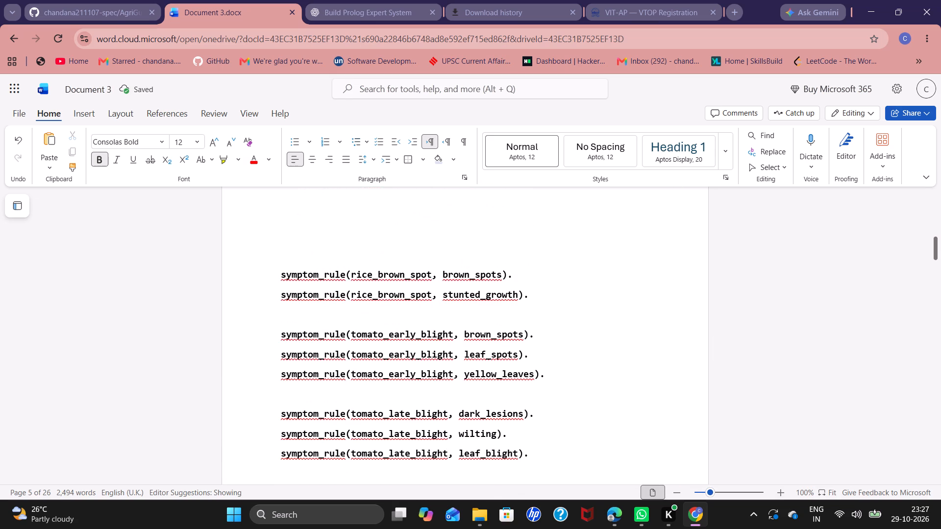
Delete the code from the rice_brown_spot symptom rules through the scoring, confidence and explanation sections, stopping above explain(tomato, tomato_leaf_curl).
scroll(287, 249, up, 1)
scroll(287, 249, down, 2)
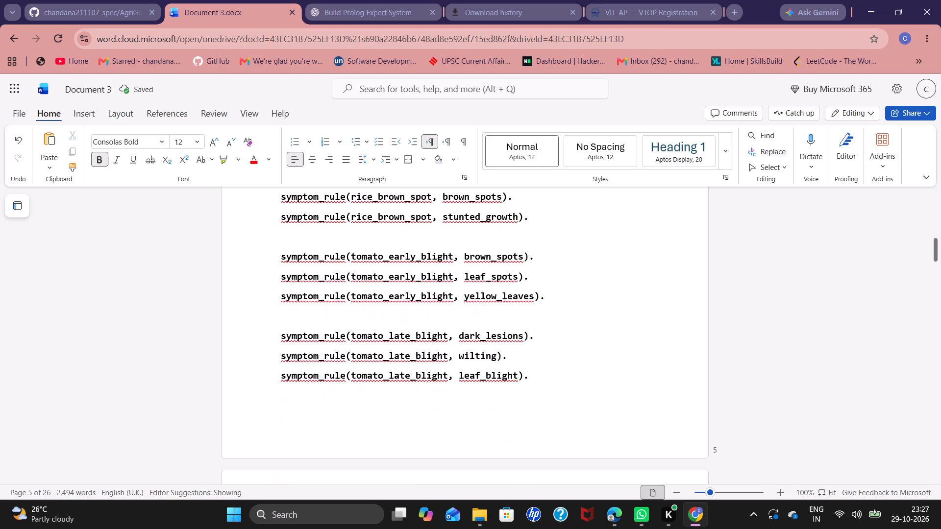
drag(276, 193, 451, 397)
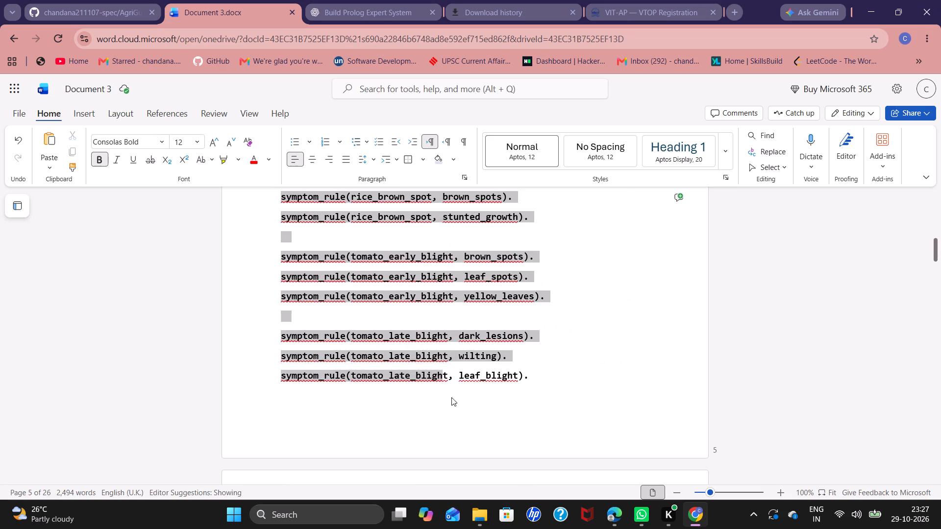
drag(451, 397, 541, 473)
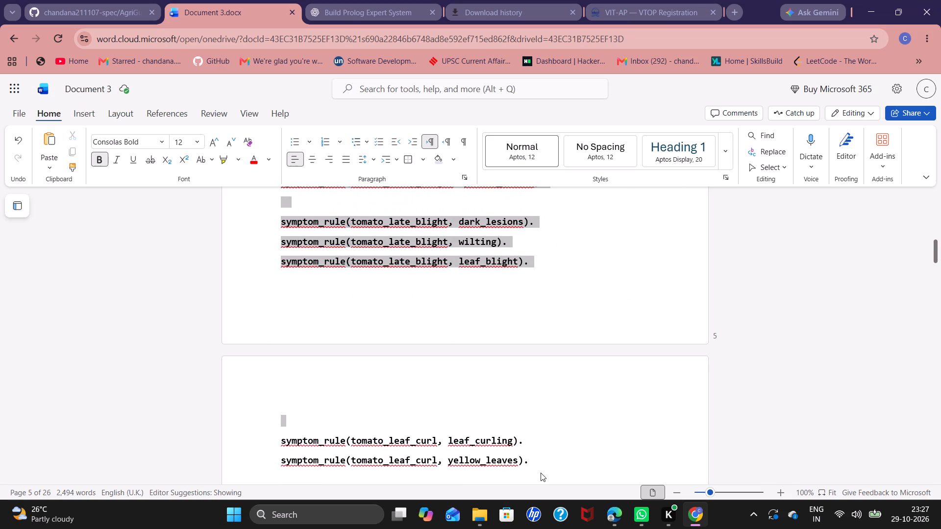
drag(541, 473, 570, 486)
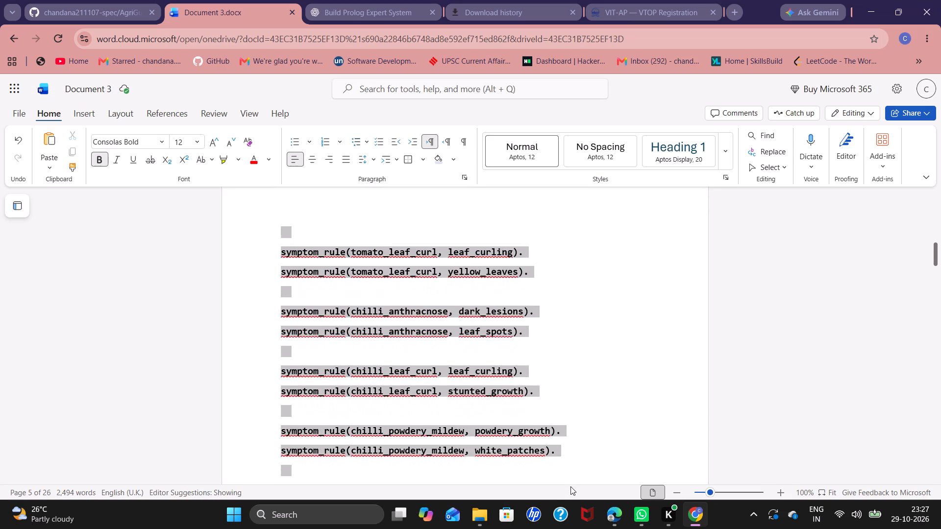
drag(570, 486, 570, 486)
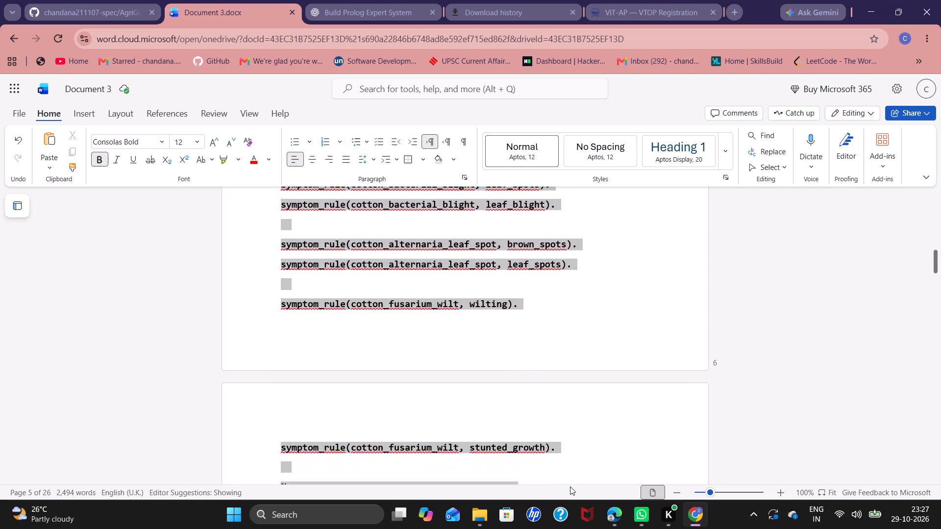
drag(570, 486, 569, 486)
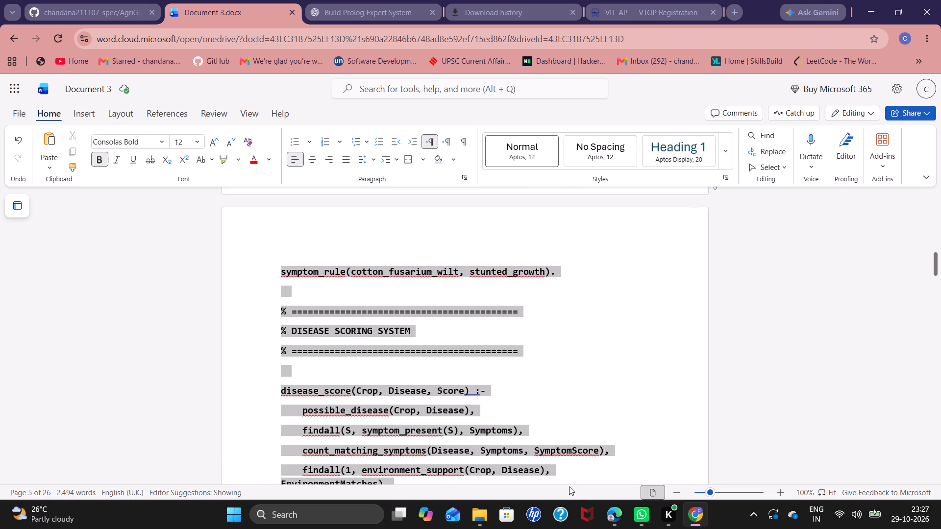
drag(569, 486, 569, 486)
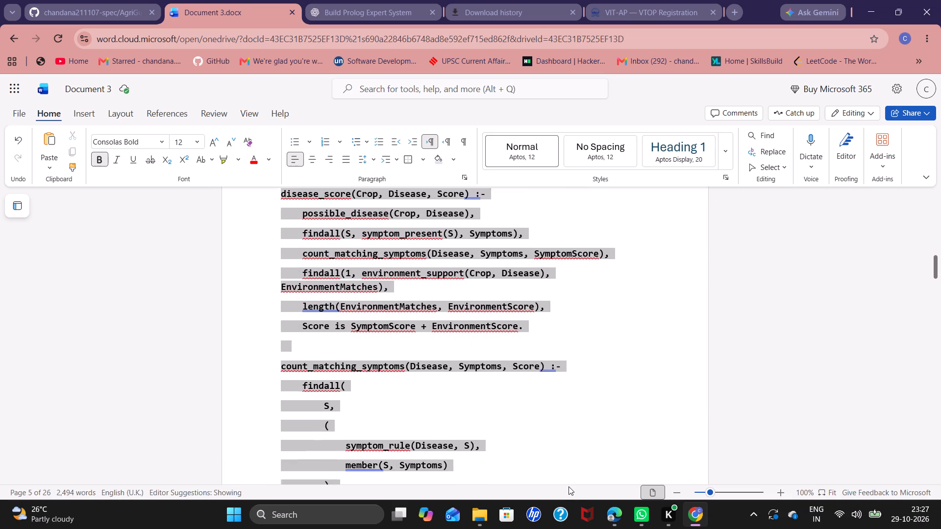
drag(569, 486, 568, 486)
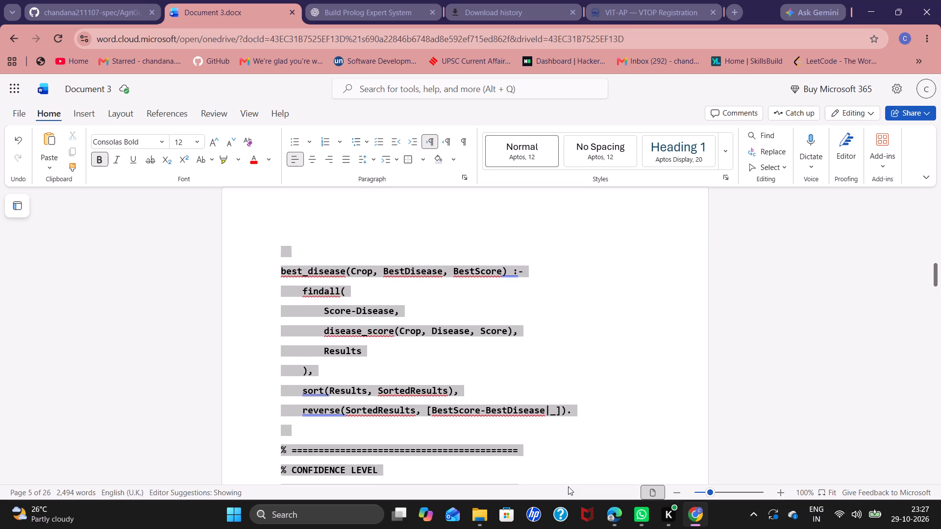
drag(568, 486, 567, 486)
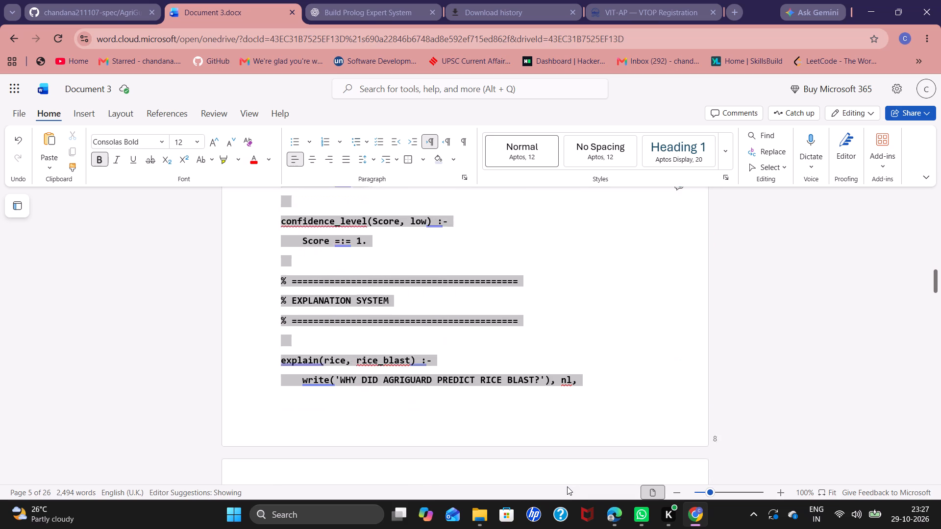
drag(567, 486, 566, 486)
key(space)
click(430, 298)
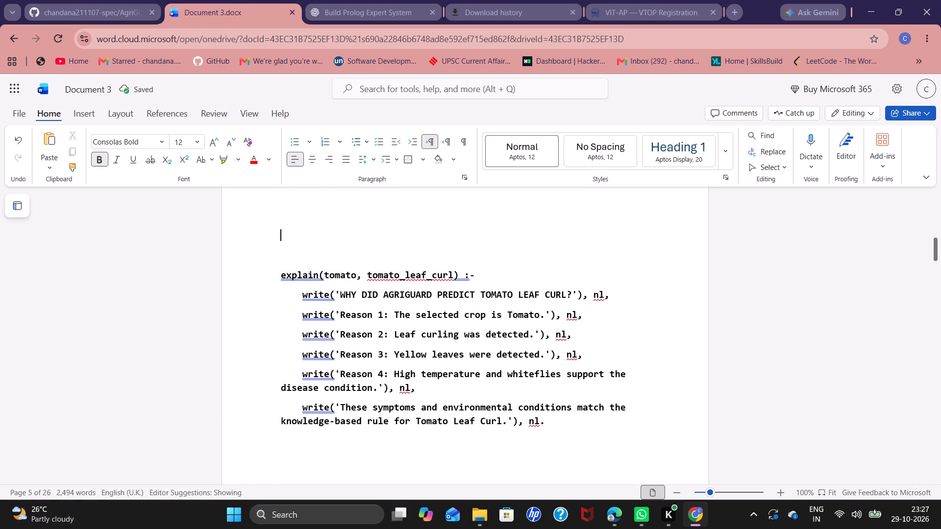
Delete the explanations from explain(tomato, tomato_leaf_curl) through the chilli and maize rules, into Reason 1 of Maize Downy Mildew.
scroll(430, 298, down, 2)
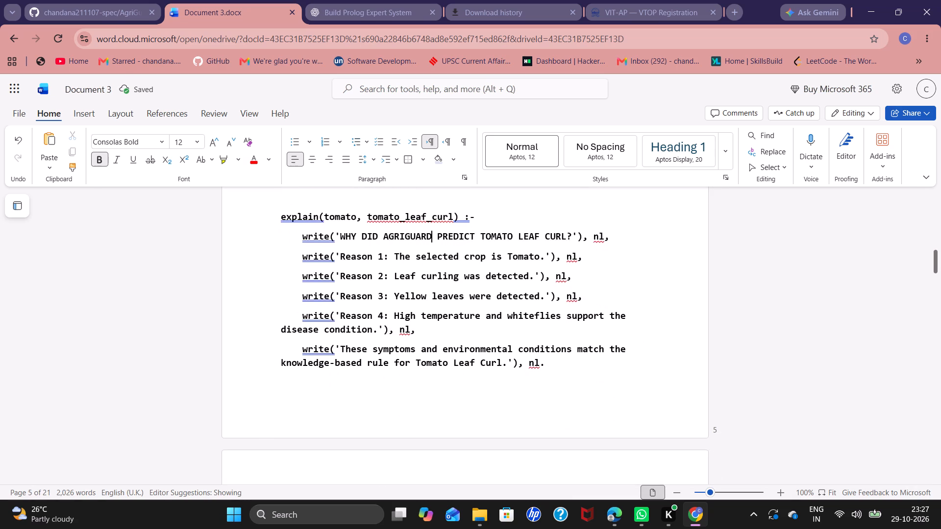
scroll(430, 298, down, 1)
drag(280, 214, 357, 291)
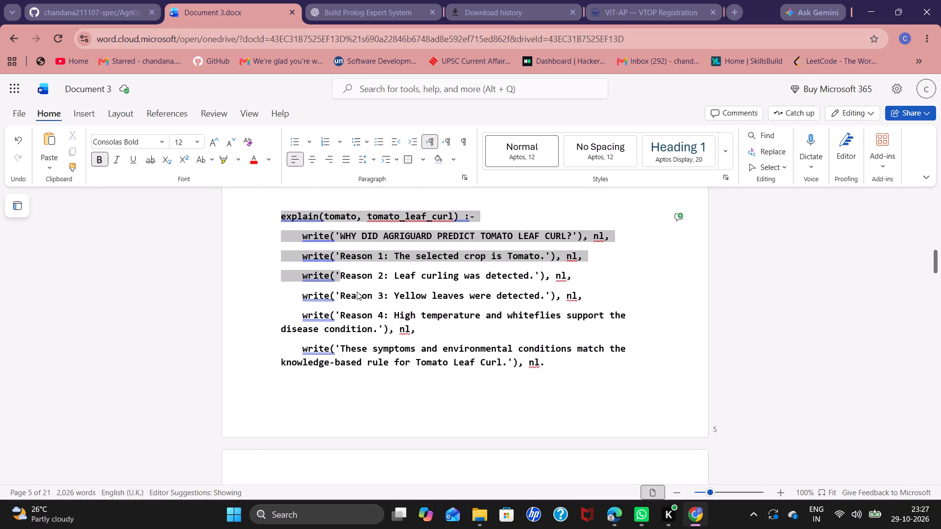
drag(357, 291, 520, 507)
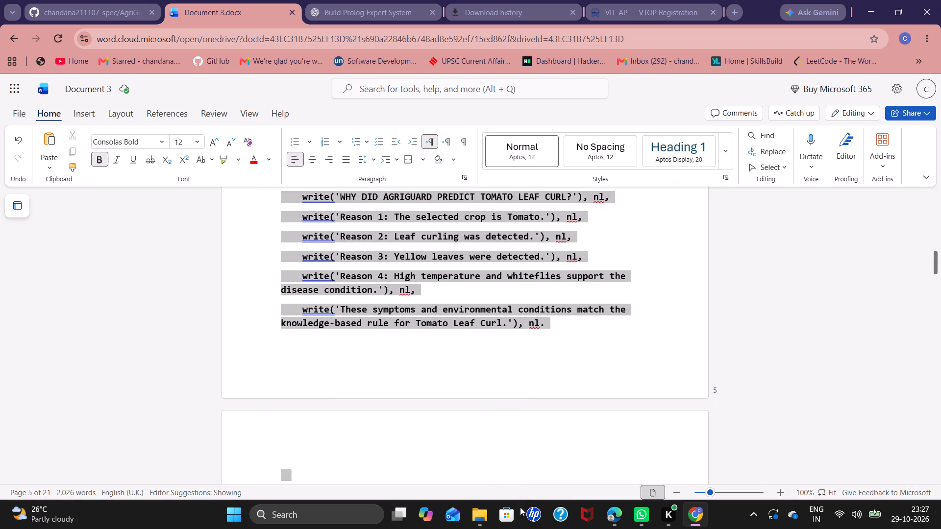
drag(520, 507, 525, 528)
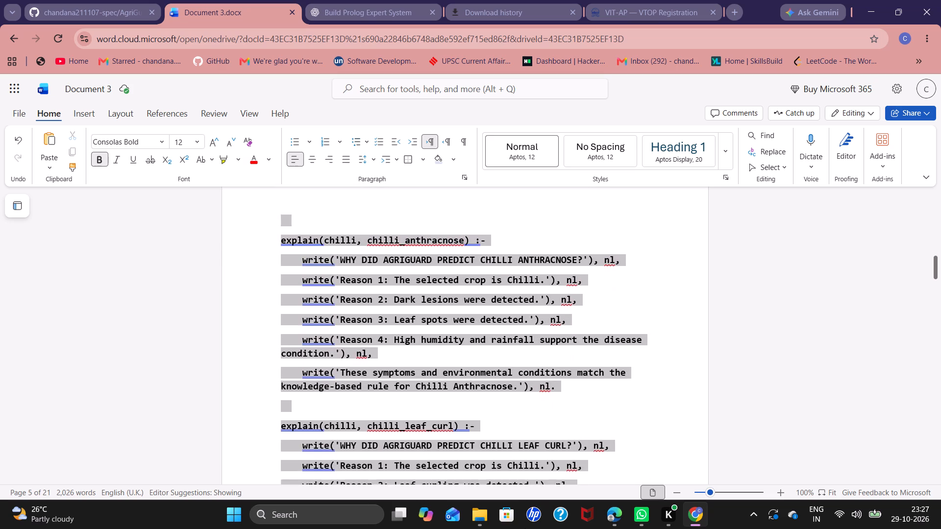
drag(525, 528, 526, 528)
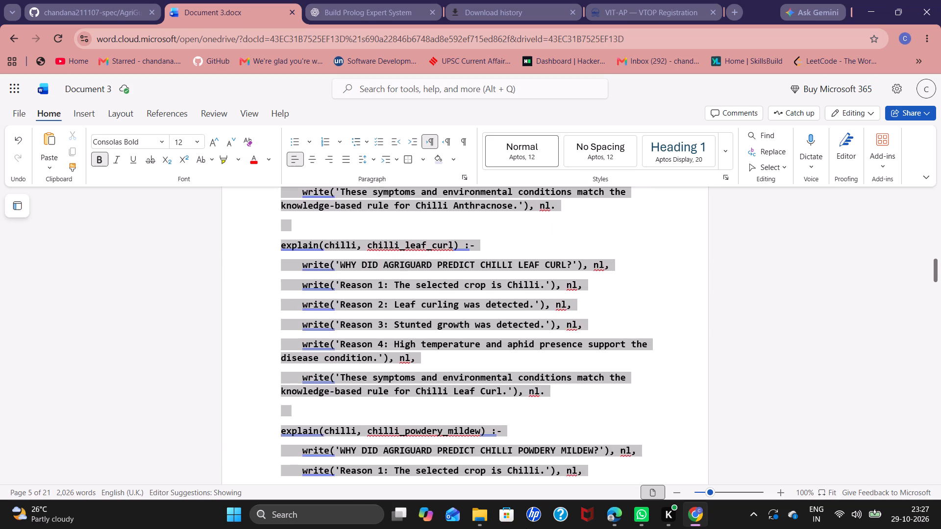
drag(526, 528, 529, 528)
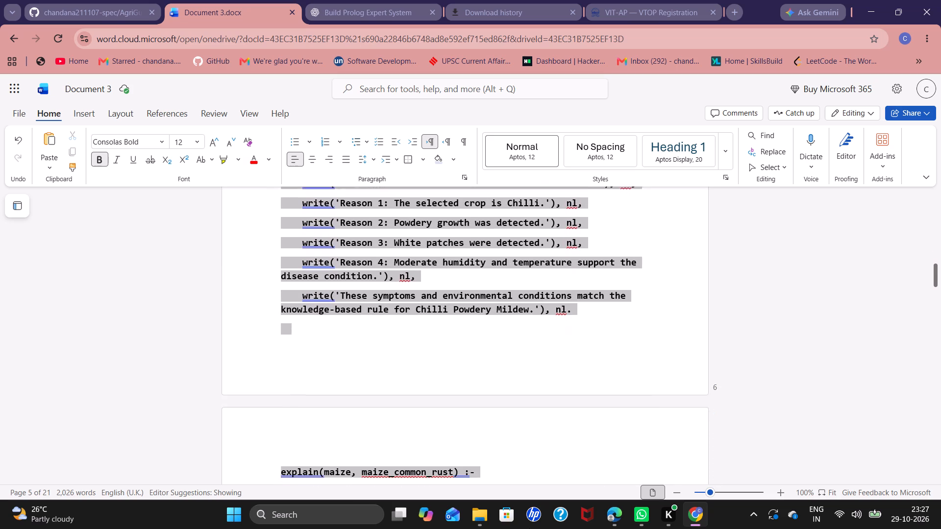
drag(529, 528, 530, 528)
key(space)
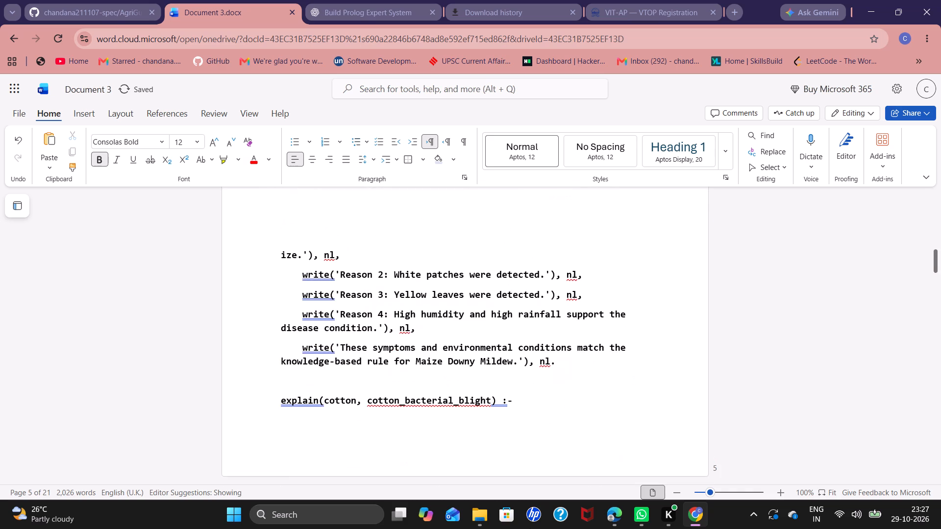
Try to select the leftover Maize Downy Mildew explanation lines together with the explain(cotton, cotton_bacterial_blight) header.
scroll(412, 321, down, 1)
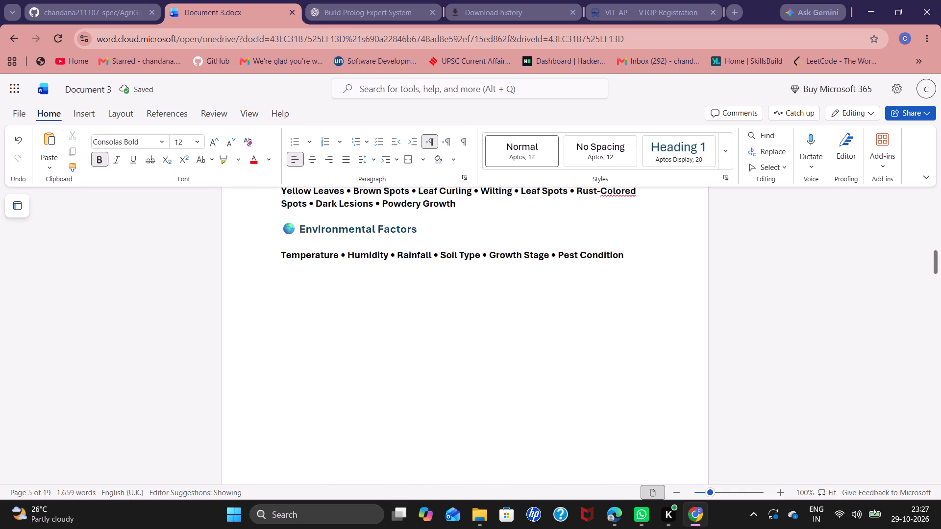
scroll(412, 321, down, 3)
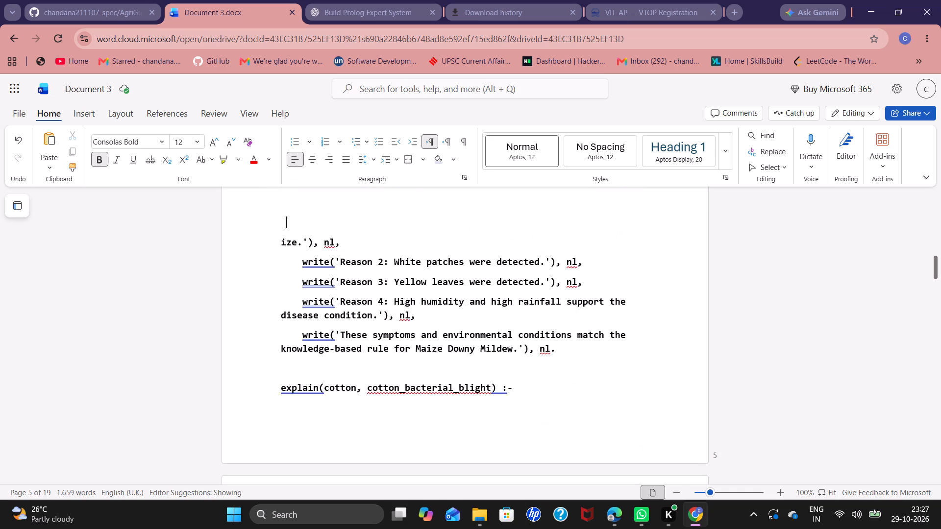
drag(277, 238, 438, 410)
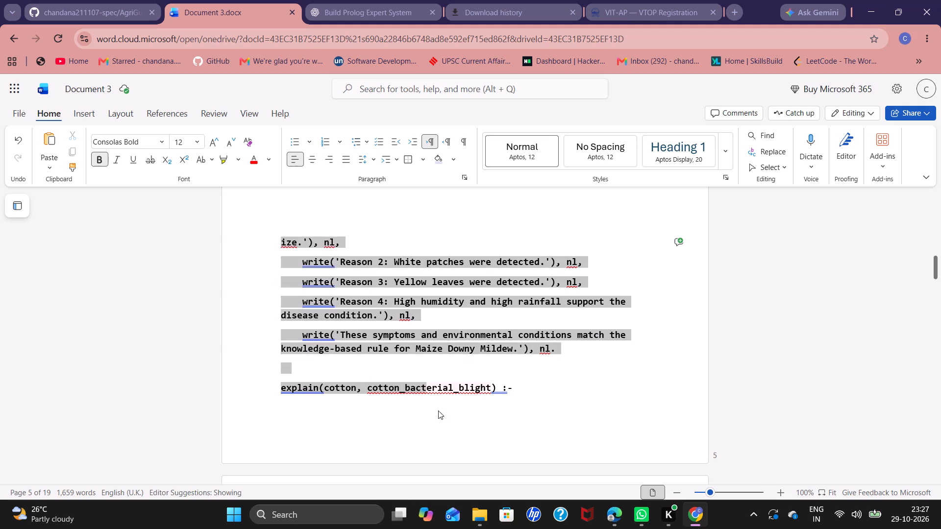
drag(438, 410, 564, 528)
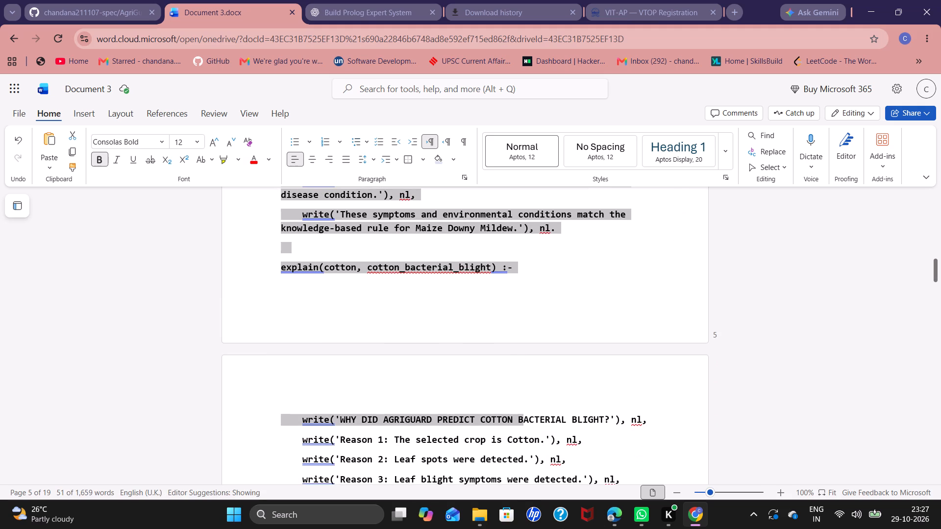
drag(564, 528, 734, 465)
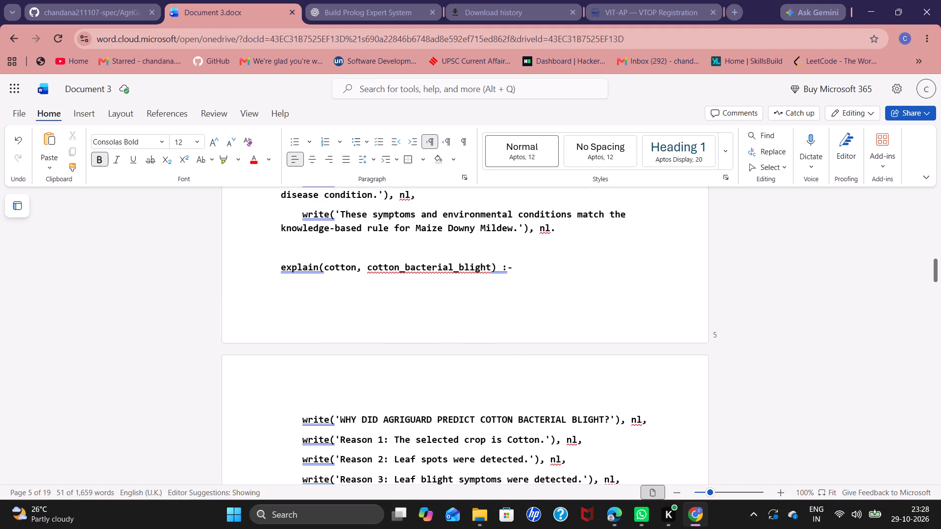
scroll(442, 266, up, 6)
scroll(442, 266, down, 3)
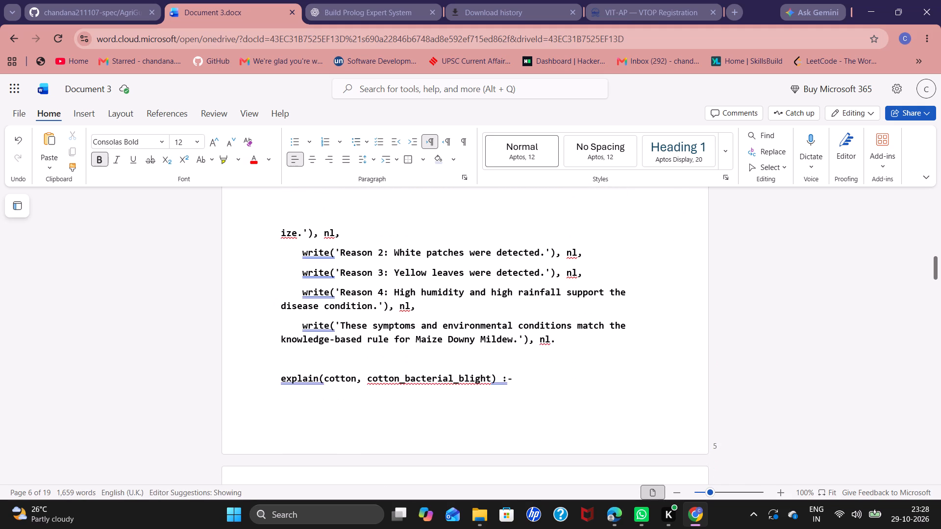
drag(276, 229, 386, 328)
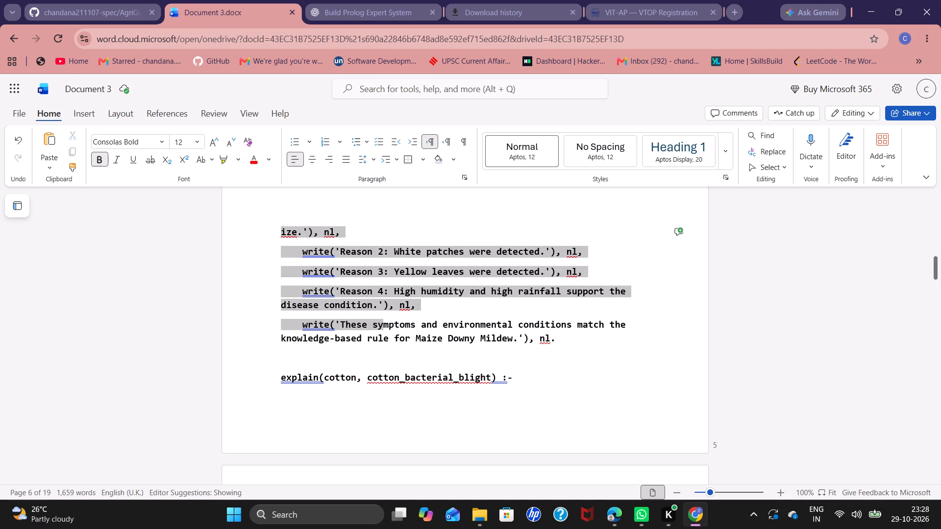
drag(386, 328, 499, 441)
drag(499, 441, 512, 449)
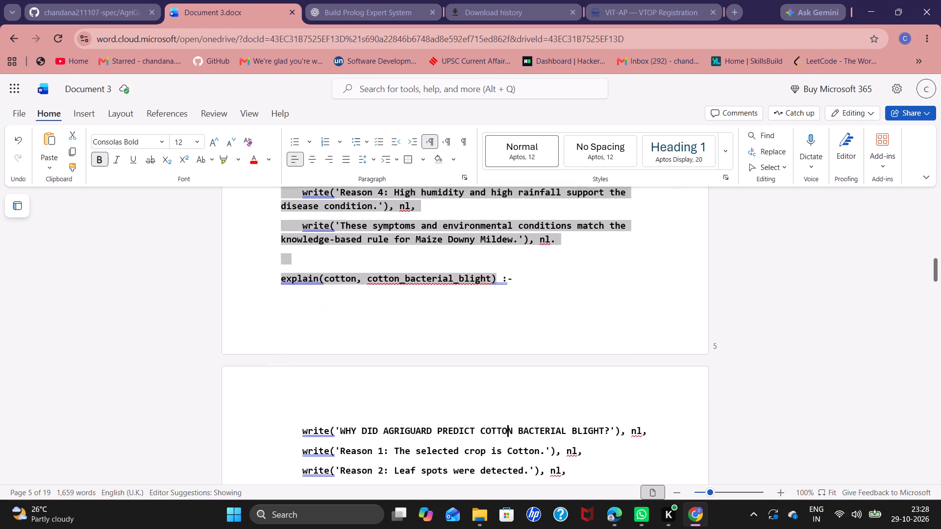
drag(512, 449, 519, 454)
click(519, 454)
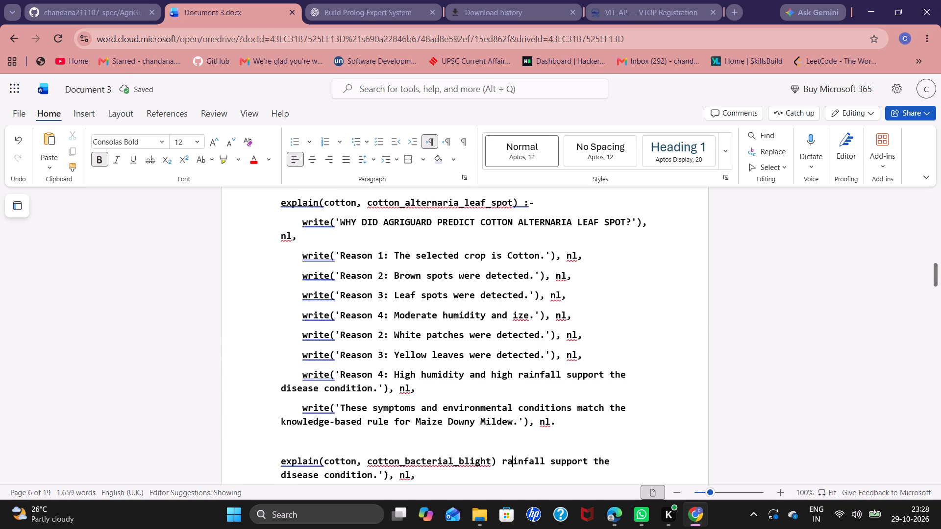
Delete the cotton bacterial blight explanation body and the cotton_alternaria_leaf_spot explanation through its Reason 3 line.
scroll(480, 324, up, 4)
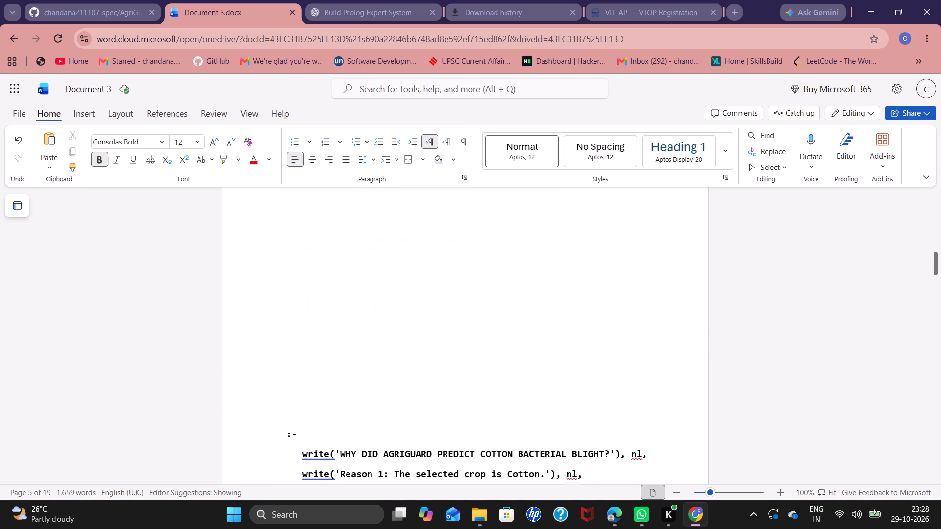
scroll(480, 324, up, 1)
scroll(360, 335, down, 3)
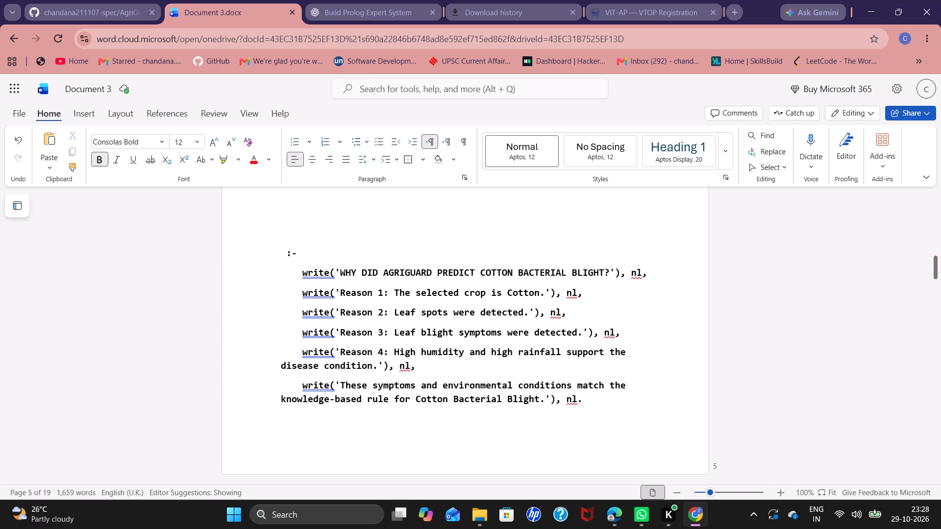
scroll(360, 335, up, 1)
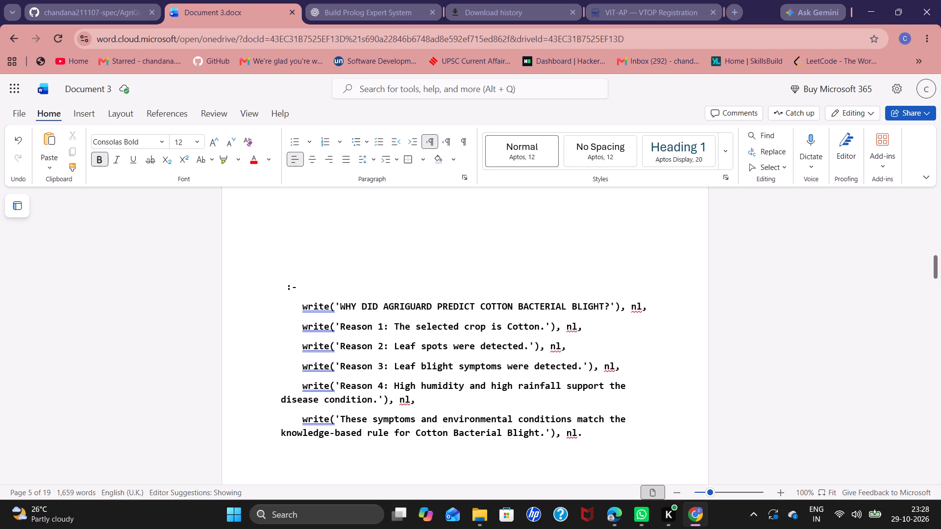
drag(286, 284, 312, 310)
drag(312, 310, 464, 454)
key(space)
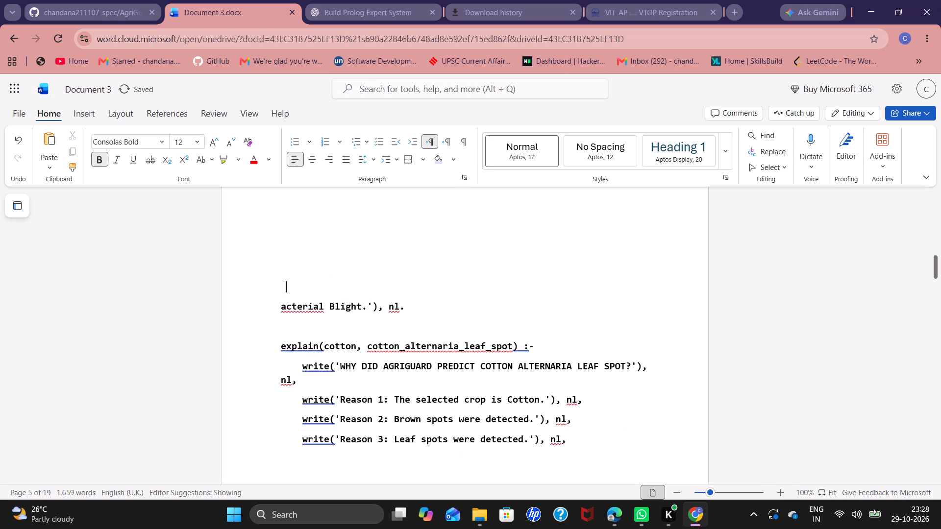
drag(275, 301, 558, 472)
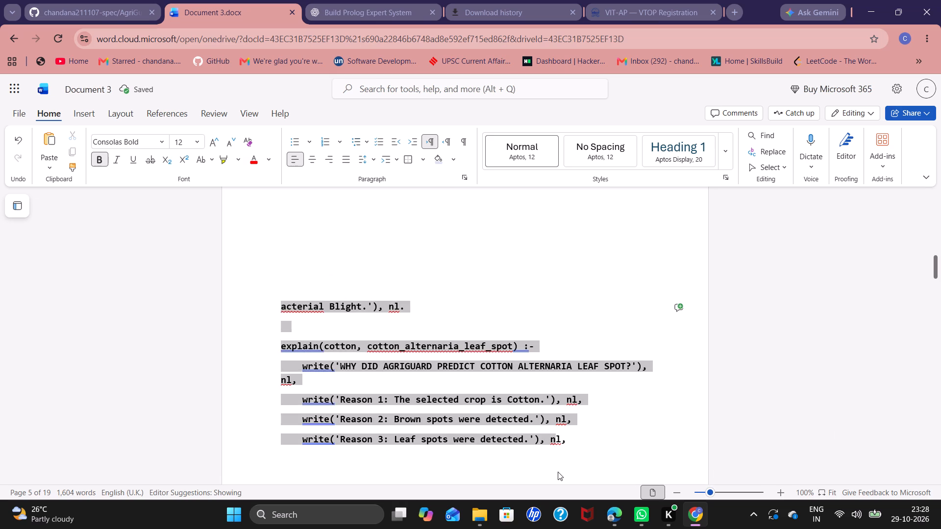
drag(558, 472, 569, 474)
key(space)
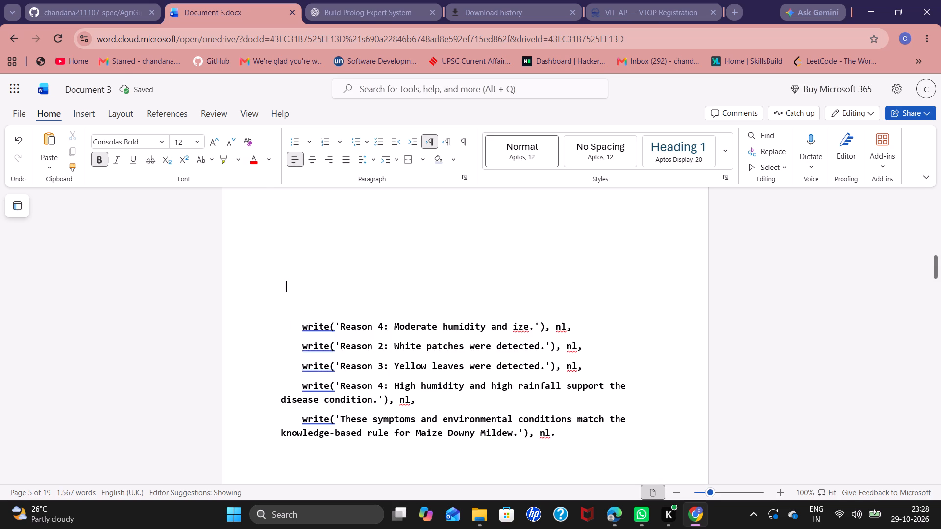
Delete the mixed Reason 4 and Maize Downy Mildew lines, through the end of the Cotton Alternaria Leaf Spot explanation.
drag(301, 322, 625, 501)
key(space)
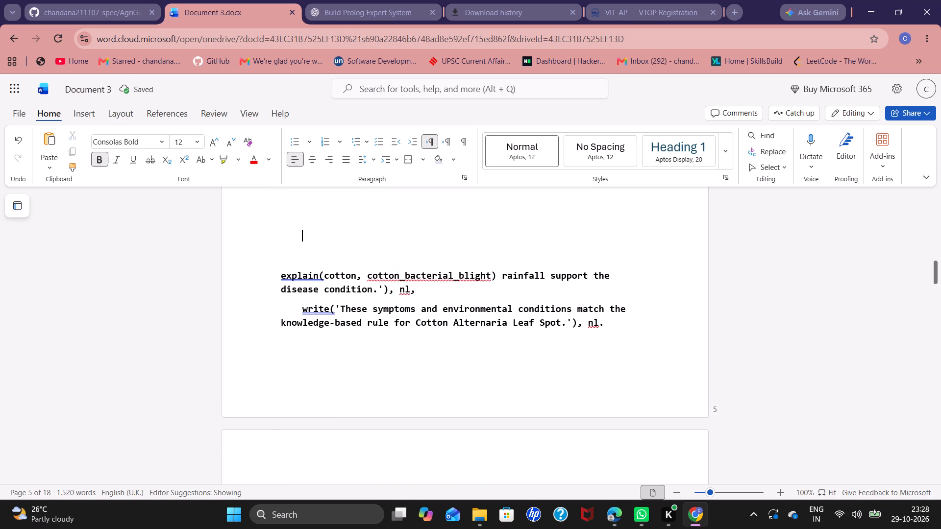
drag(281, 275, 572, 418)
key(space)
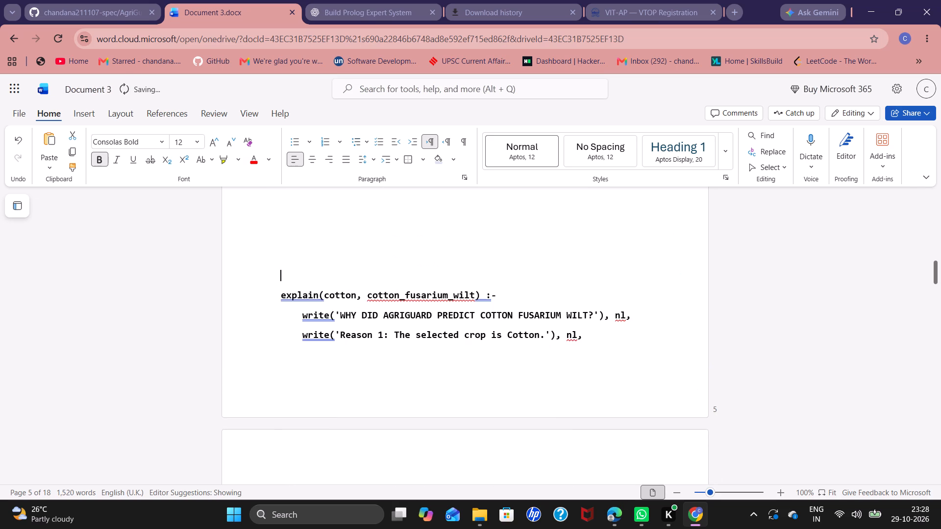
Delete explain(cotton, cotton_fusarium_wilt) from its header through the Reason 3 line.
drag(275, 294, 588, 388)
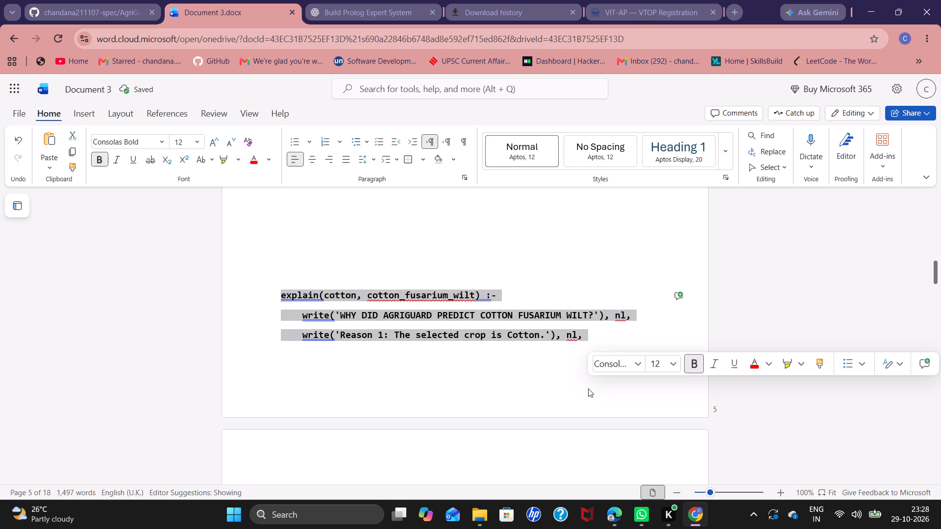
key(space)
drag(295, 315, 506, 365)
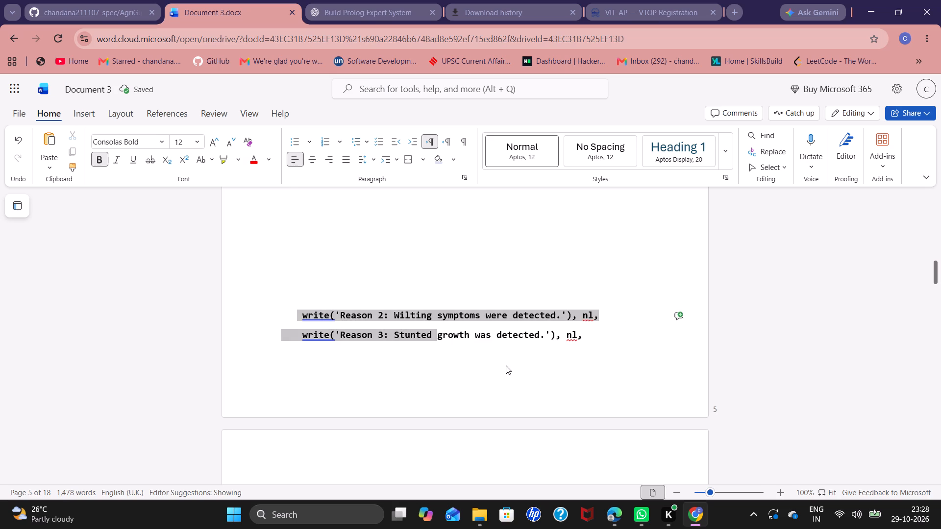
drag(506, 365, 549, 375)
key(space)
drag(283, 333, 338, 352)
key(space)
Delete the code from the fusarium wilt Reason 4 line through the RECOMMENDATION SYSTEM comment and recommendation 3 of rice_blast.
scroll(338, 352, down, 5)
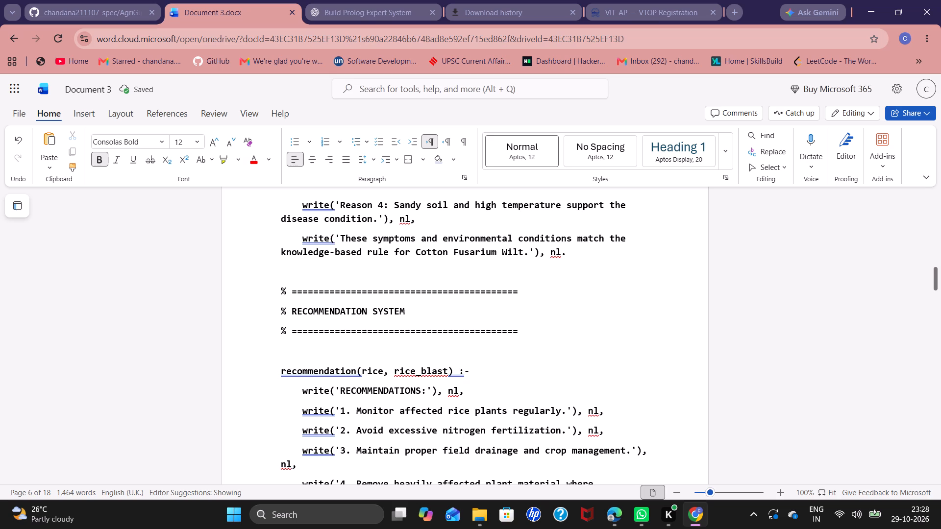
drag(299, 208, 350, 245)
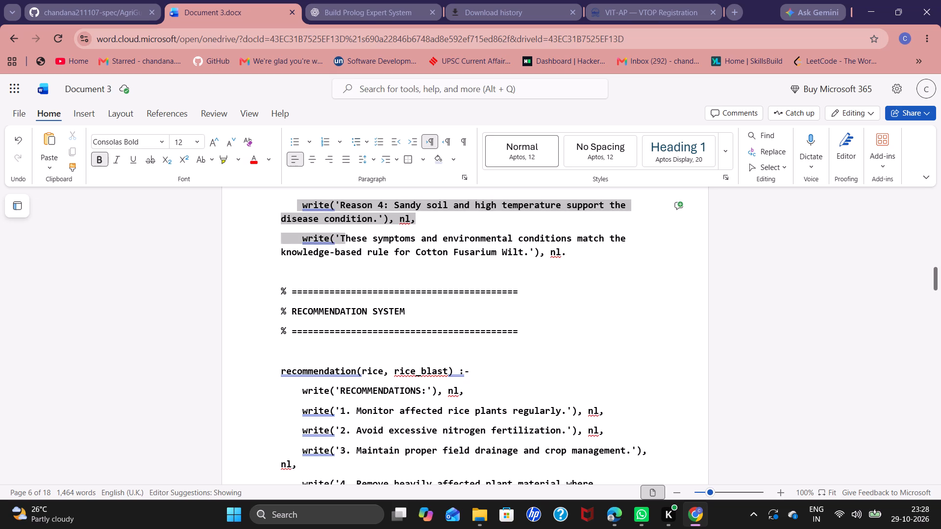
drag(350, 245, 535, 466)
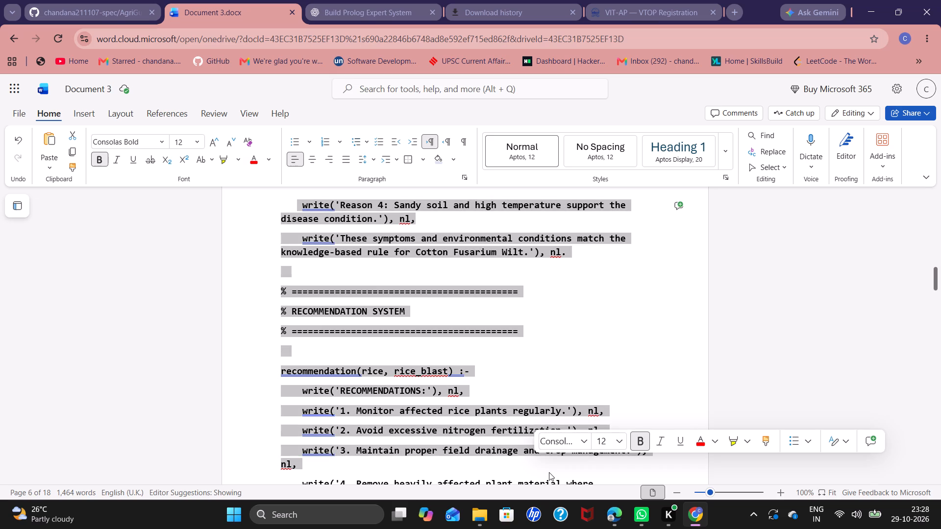
key(space)
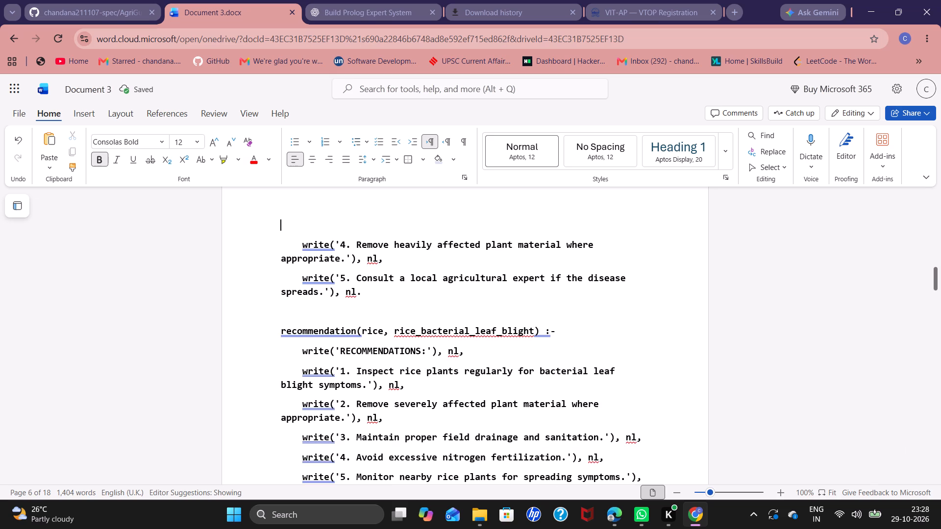
Delete the recommendation code from line 4 of rice_blast, including rice_bacterial_leaf_blight, up to the tomato early blight RECOMMENDATIONS line.
click(301, 238)
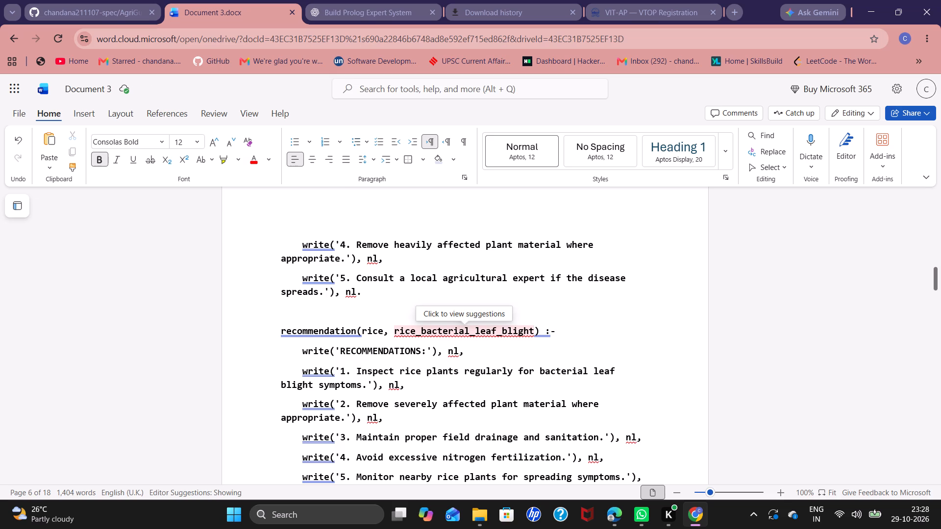
scroll(423, 330, up, 5)
scroll(423, 330, down, 1)
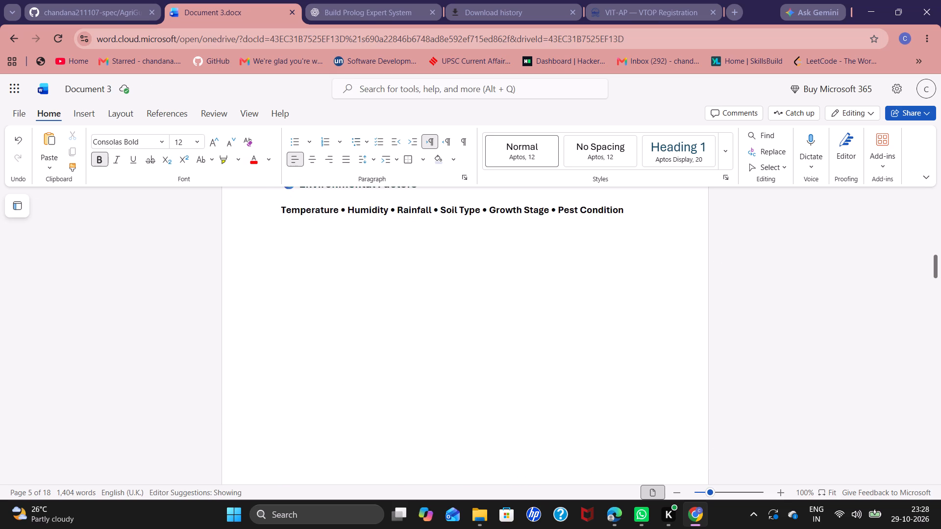
scroll(423, 330, down, 2)
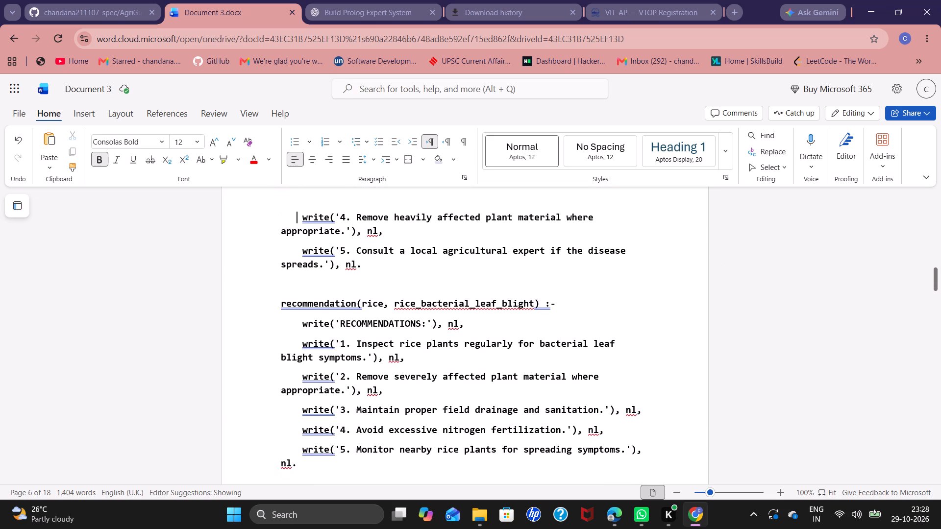
drag(298, 213, 498, 413)
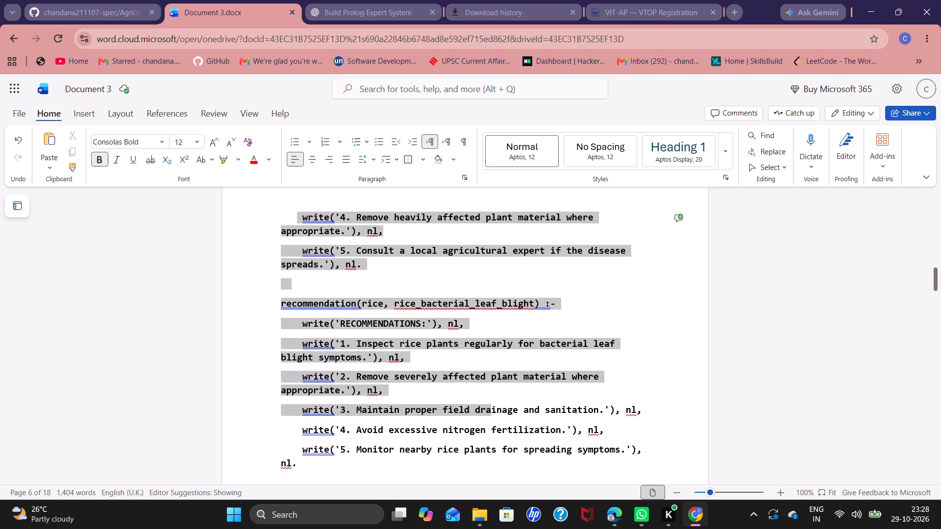
drag(498, 413, 563, 471)
key(space)
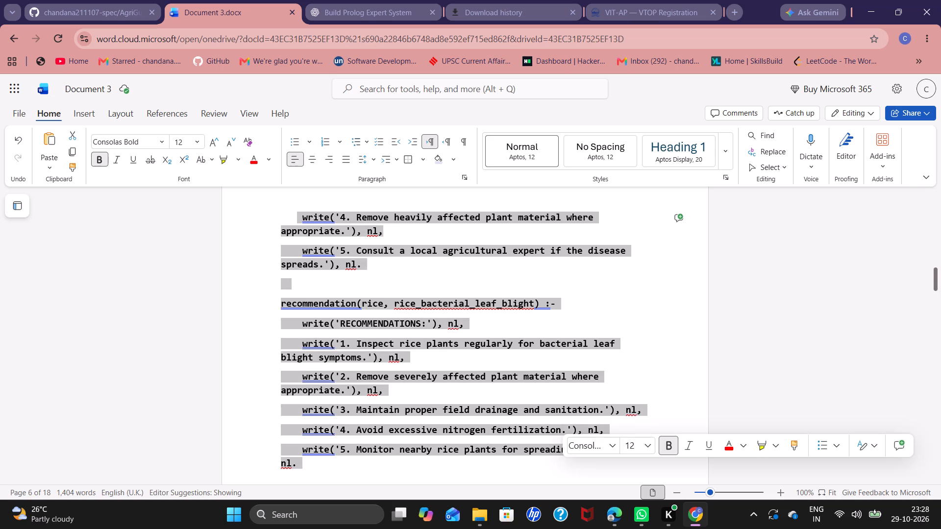
drag(277, 277, 534, 475)
key(space)
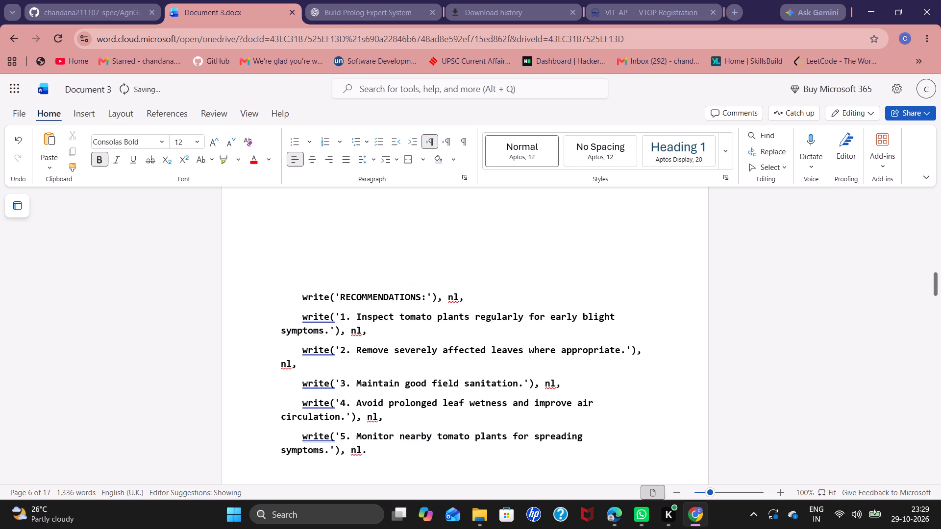
Delete the recommendation code from the tomato early blight RECOMMENDATIONS line through most of recommendation 1 of maize_common_rust.
drag(300, 289, 449, 441)
key(space)
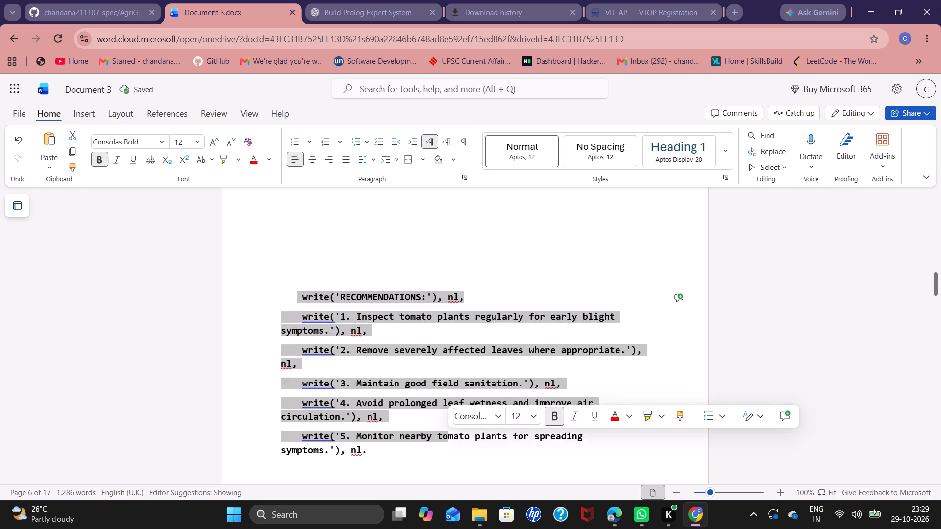
drag(279, 315, 599, 511)
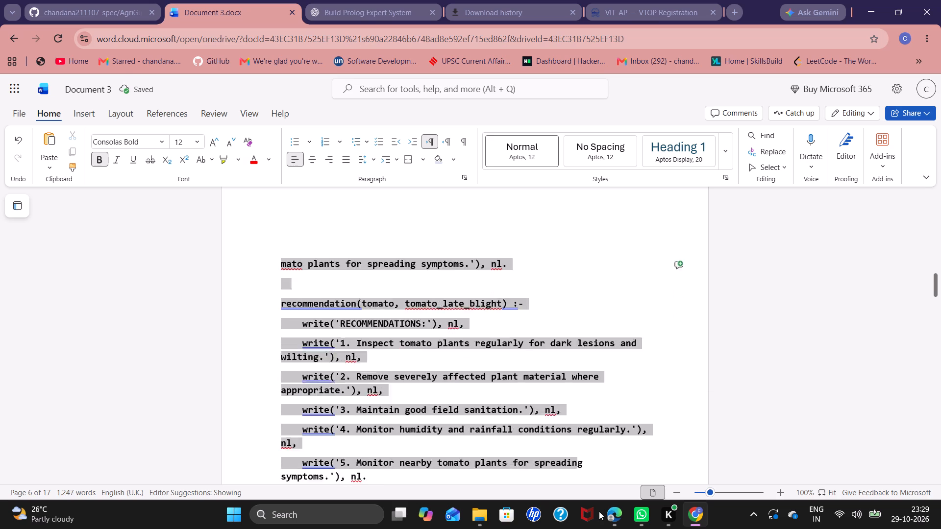
key(space)
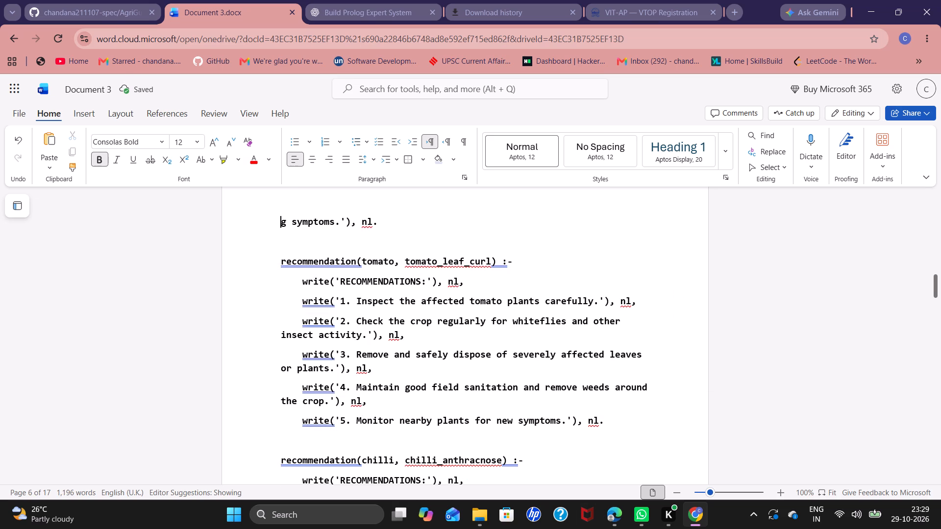
drag(279, 218, 604, 520)
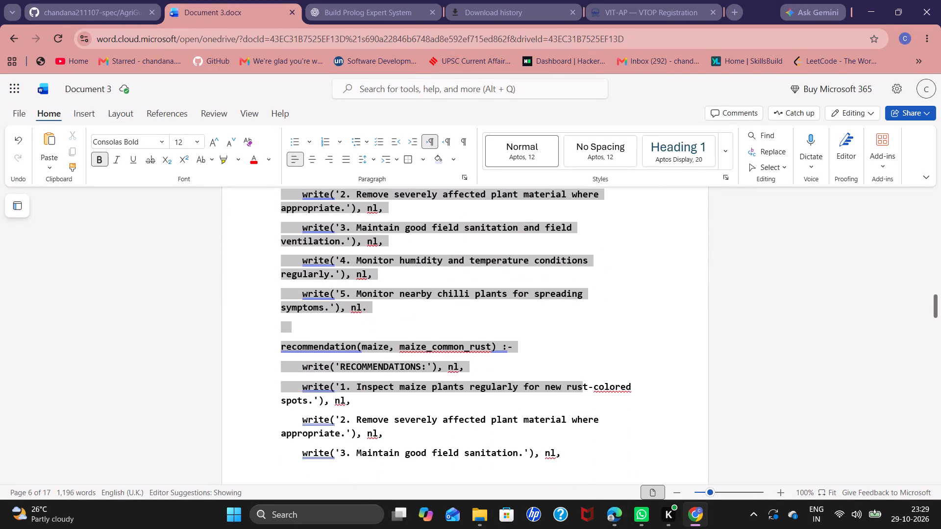
key(space)
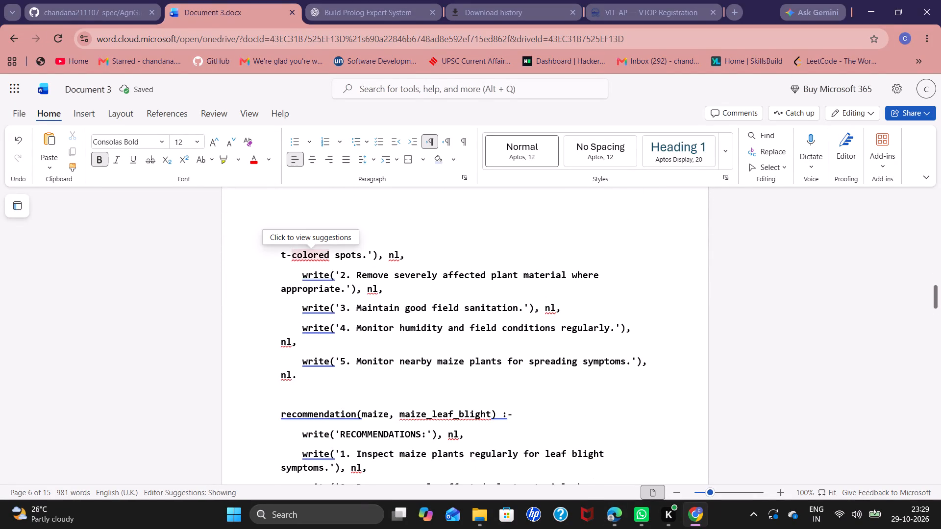
Delete the rest of the maize recommendations, from maize_common_rust through maize_downy_mildew, and cotton_bacterial_blight through its recommendation 2.
drag(280, 253, 546, 433)
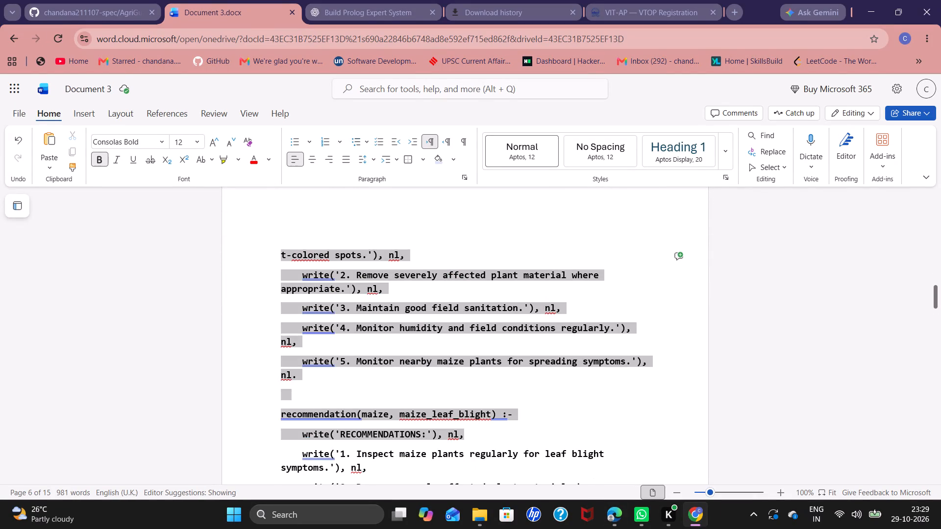
drag(546, 433, 560, 446)
key(space)
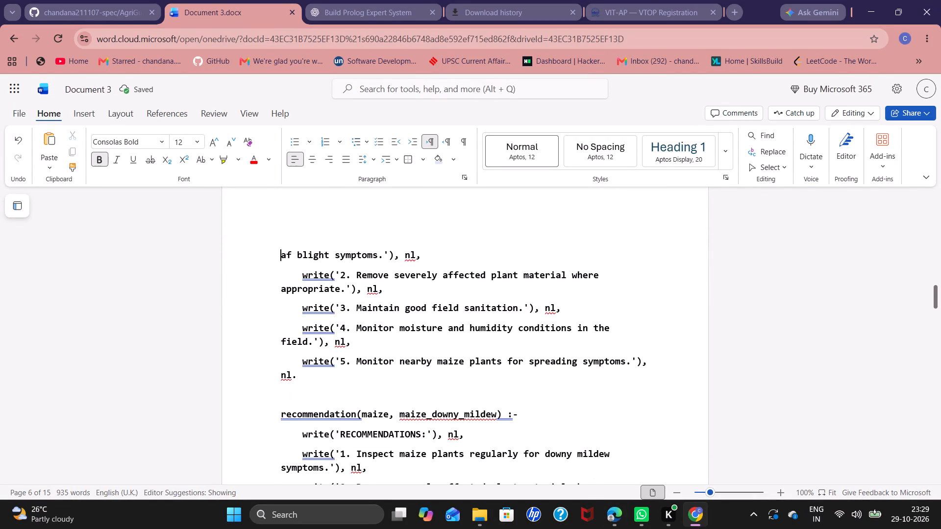
drag(279, 250, 574, 473)
key(space)
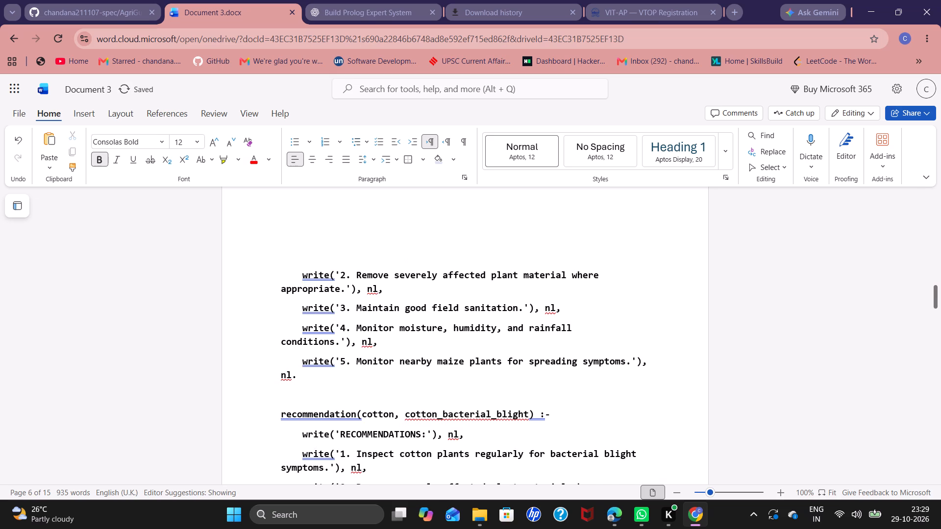
drag(299, 273, 447, 509)
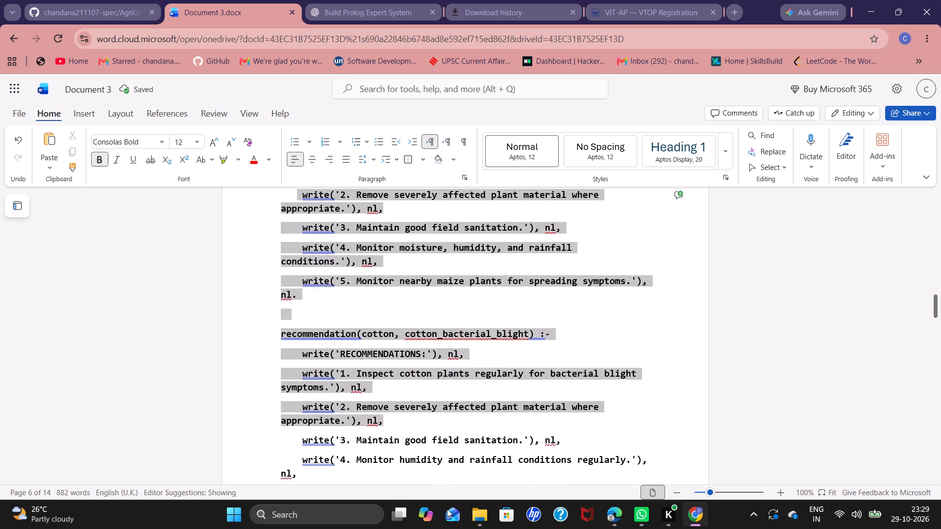
key(space)
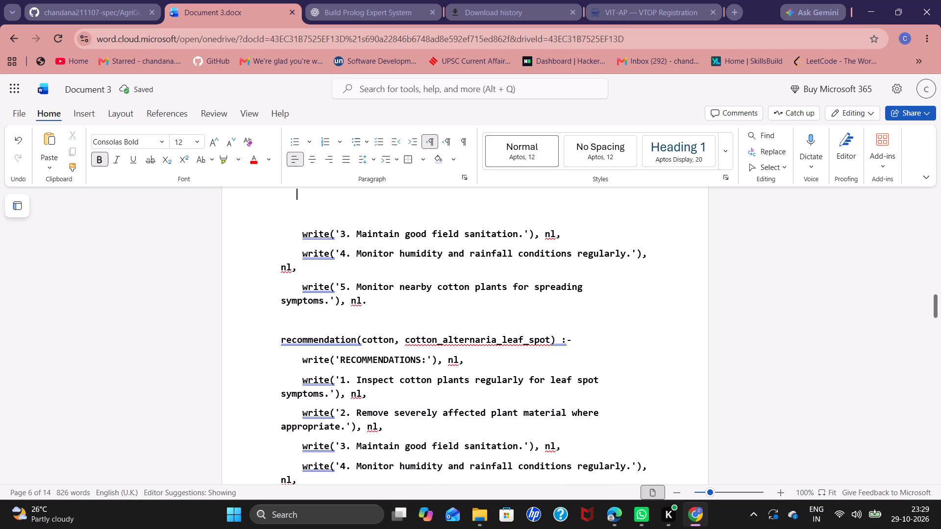
Delete the cotton recommendations from line 3 of cotton_bacterial_blight through most of line 5 of cotton_fusarium_wilt.
drag(299, 231, 531, 464)
key(space)
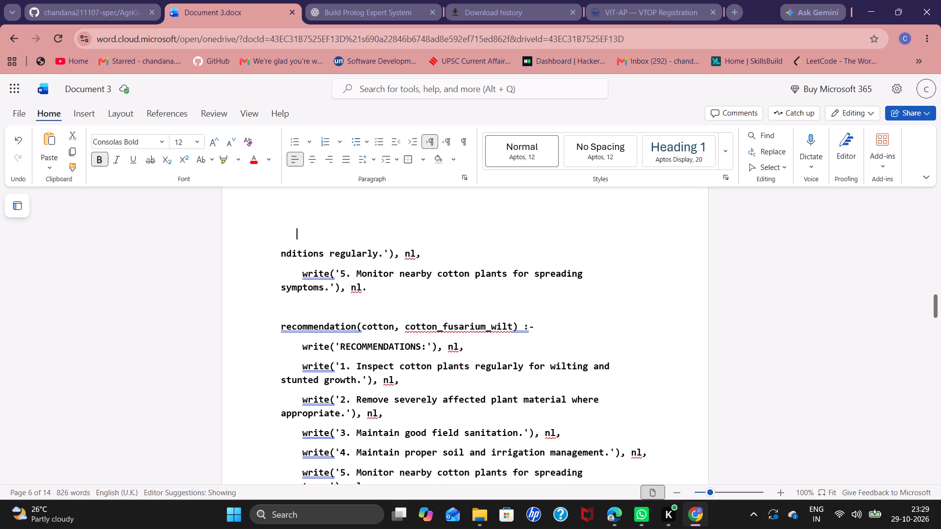
drag(279, 251, 534, 460)
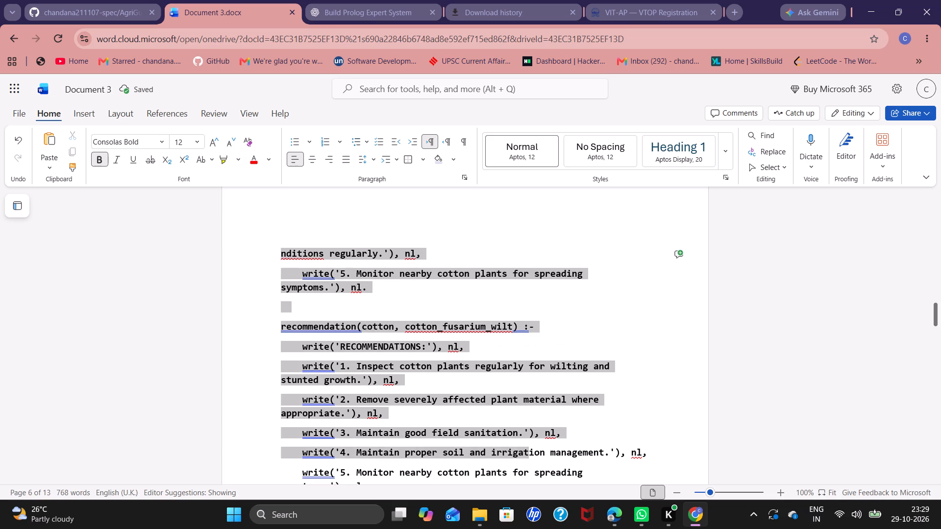
drag(534, 460, 545, 471)
key(space)
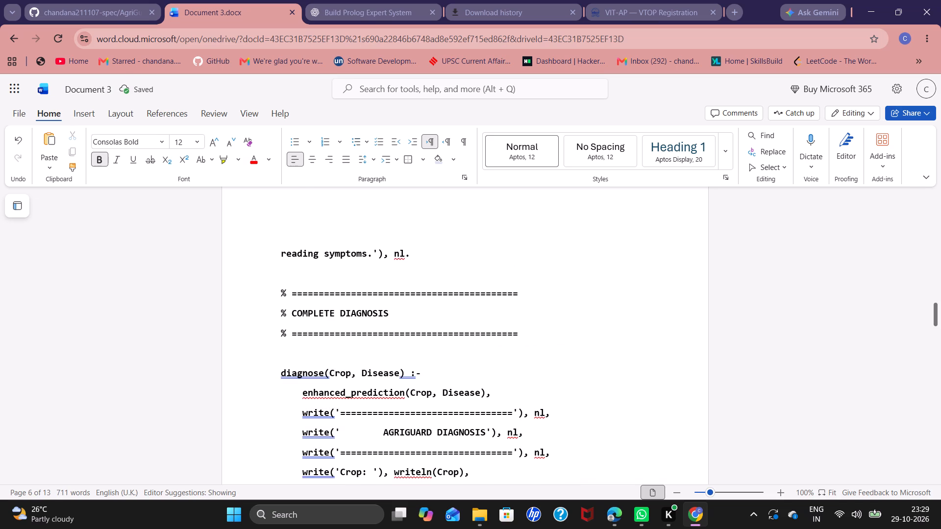
drag(280, 254, 512, 443)
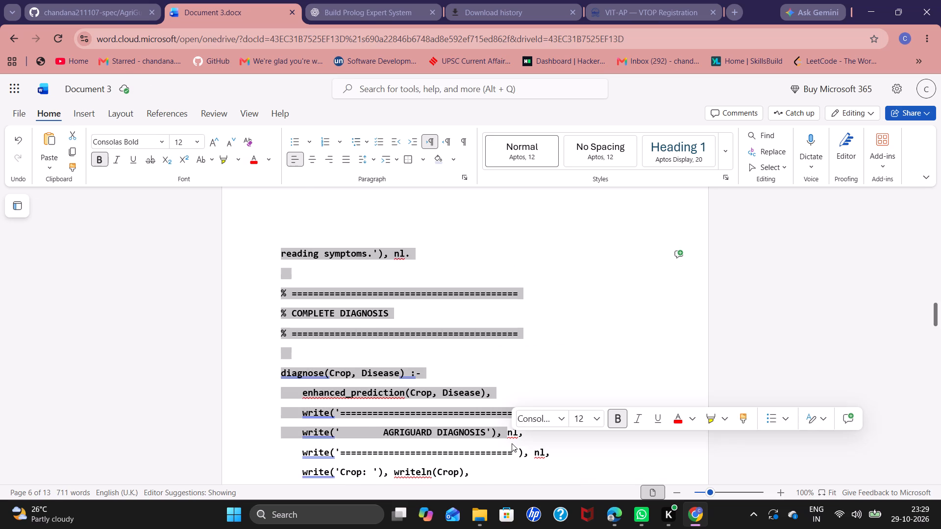
key(space)
drag(280, 250, 286, 254)
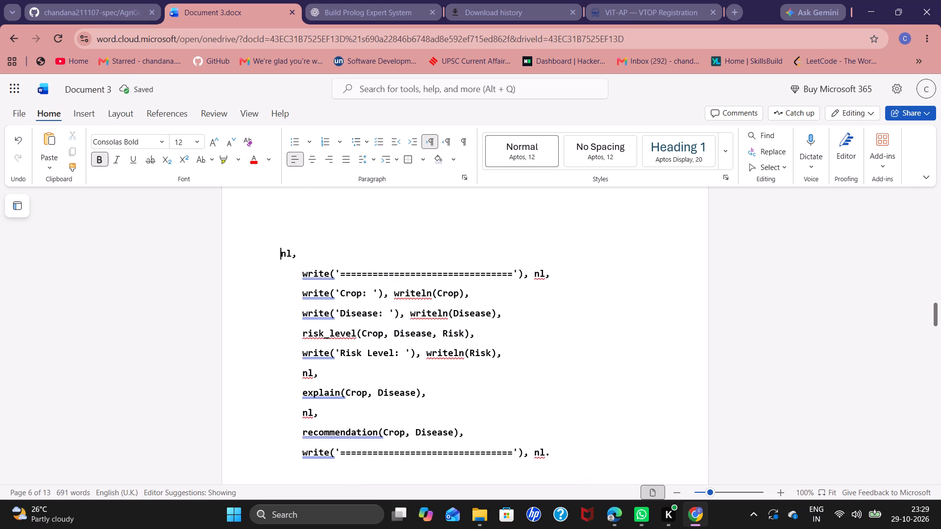
drag(286, 254, 652, 495)
scroll(447, 251, up, 4)
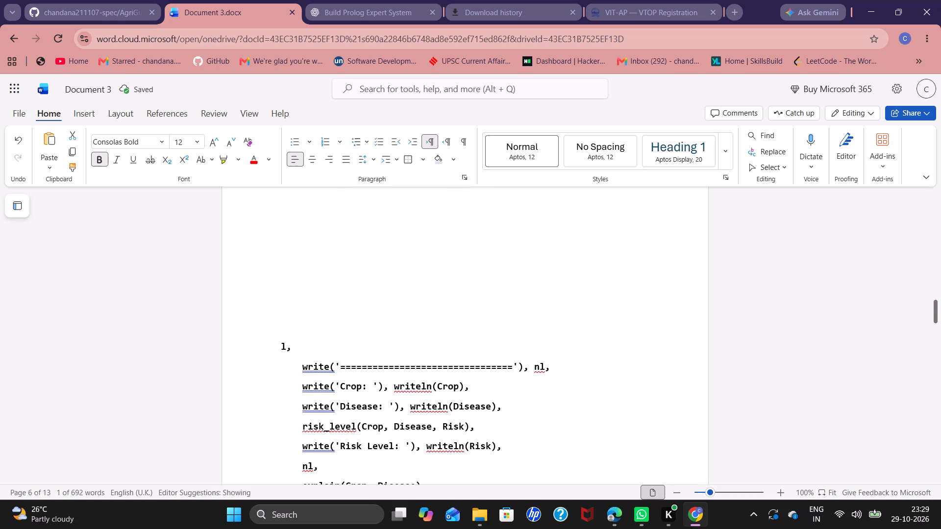
drag(281, 344, 462, 467)
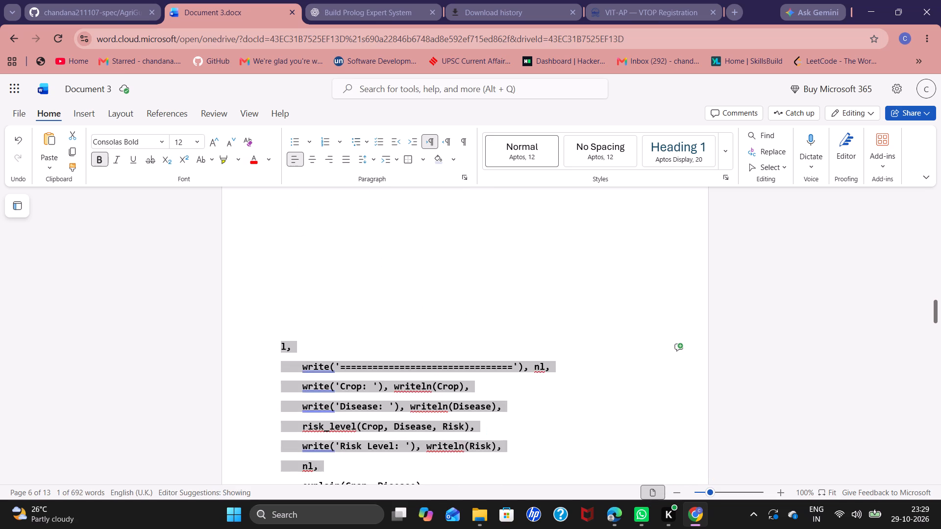
key(space)
drag(297, 363, 476, 503)
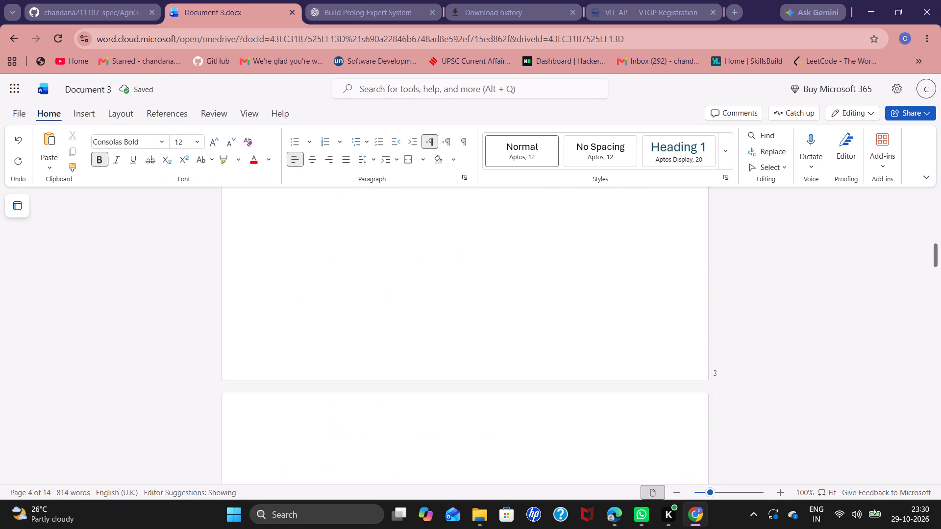
scroll(289, 393, down, 5)
scroll(289, 393, up, 10)
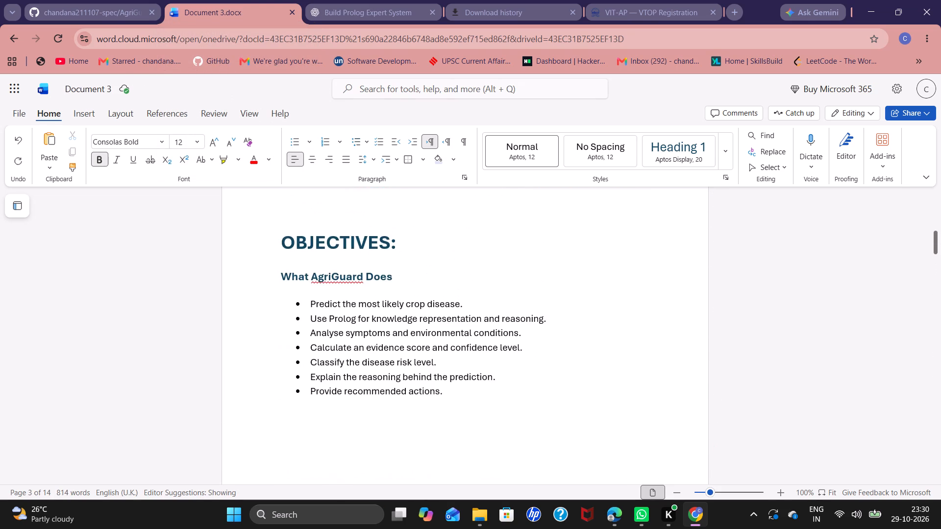
scroll(289, 393, up, 11)
scroll(289, 393, down, 6)
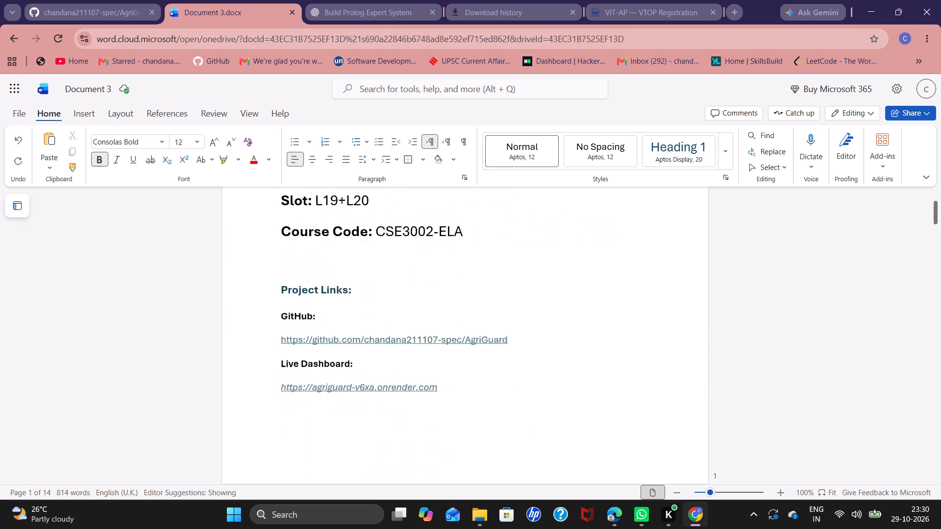
scroll(289, 393, down, 14)
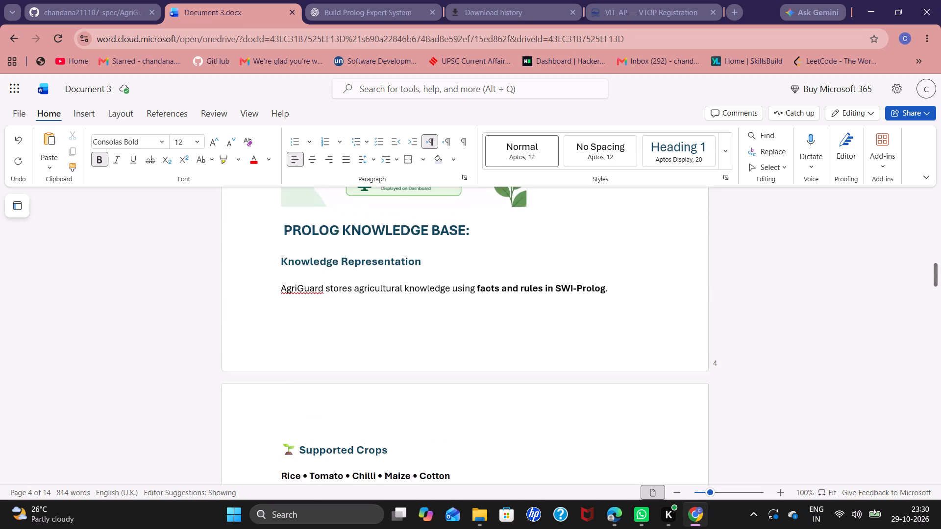
Delete the heading "7. Core Prolog Expert System — facts.pl" and the blank line above it, below Environmental Factors.
scroll(289, 393, down, 4)
scroll(289, 393, up, 3)
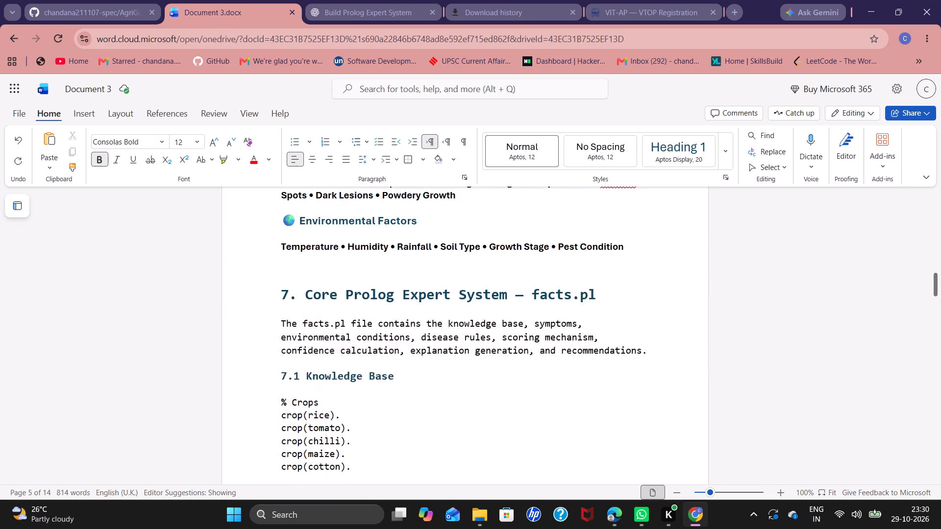
scroll(289, 393, up, 3)
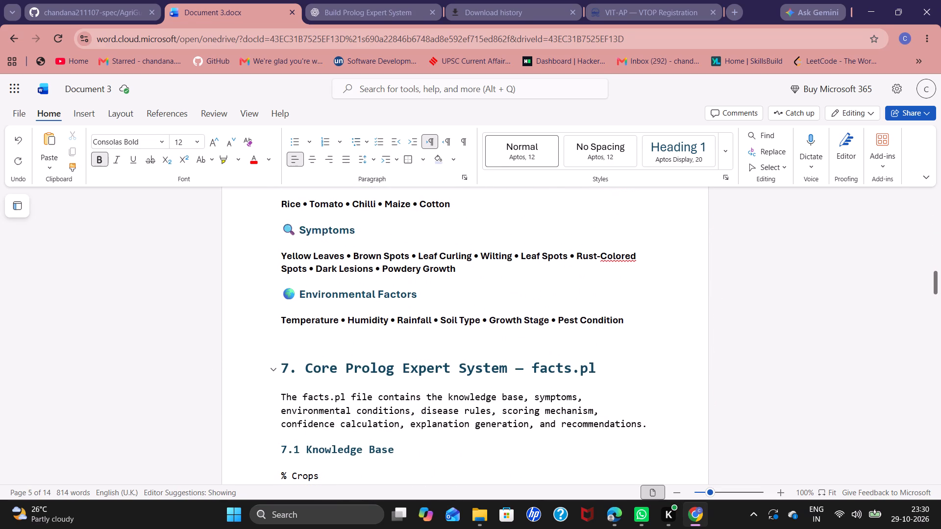
click(602, 366)
key(BackSpace)
key(BackSpace)
key(BackSpace)
key(BackSpace)
key(BackSpace)
key(BackSpace)
key(BackSpace)
key(BackSpace)
key(BackSpace)
key(BackSpace)
key(BackSpace)
key(BackSpace)
key(BackSpace)
key(BackSpace)
key(BackSpace)
key(BackSpace)
key(BackSpace)
key(BackSpace)
key(BackSpace)
key(BackSpace)
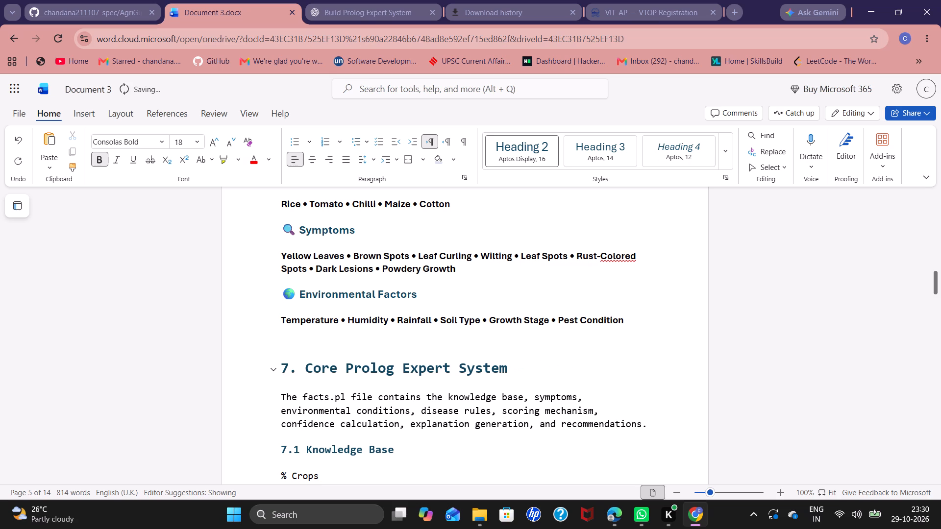
key(BackSpace)
key(BackSpace)
key(BackSpace)
key(BackSpace)
key(BackSpace)
key(BackSpace)
key(BackSpace)
key(BackSpace)
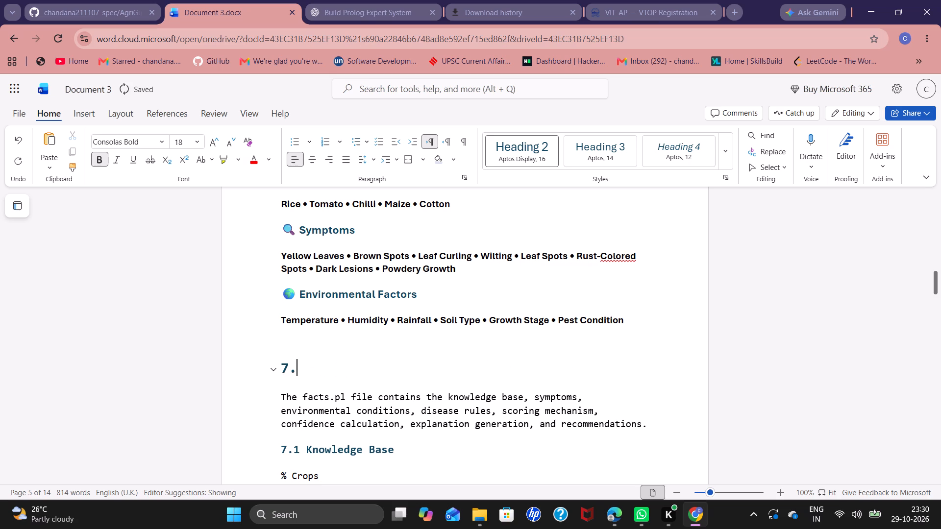
key(BackSpace)
key(BackSpace)
key(BackSpace)
key(BackSpace)
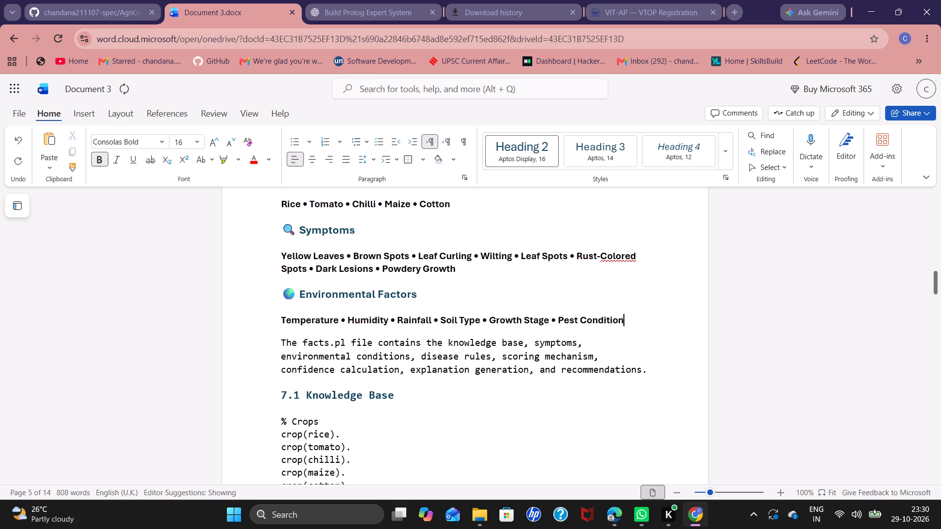
Remove the number 7.1 from the Knowledge Base heading.
scroll(602, 366, down, 2)
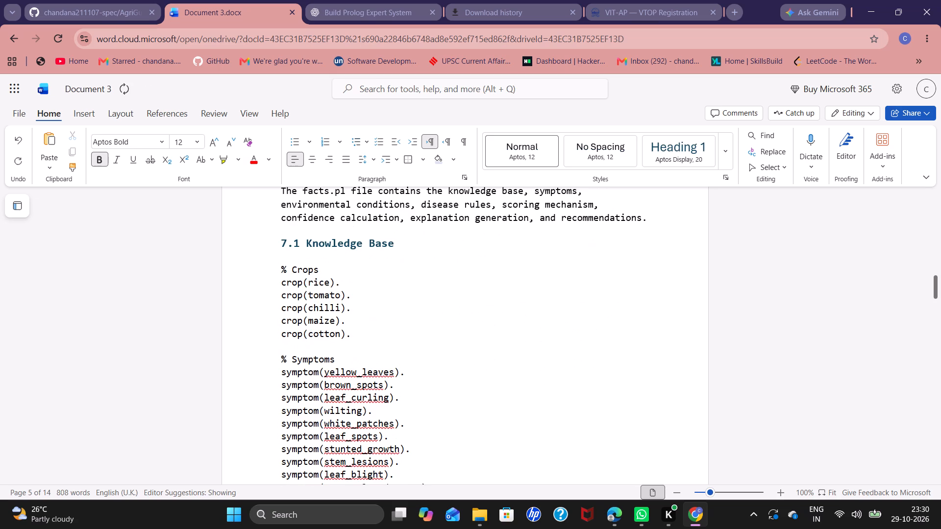
click(305, 244)
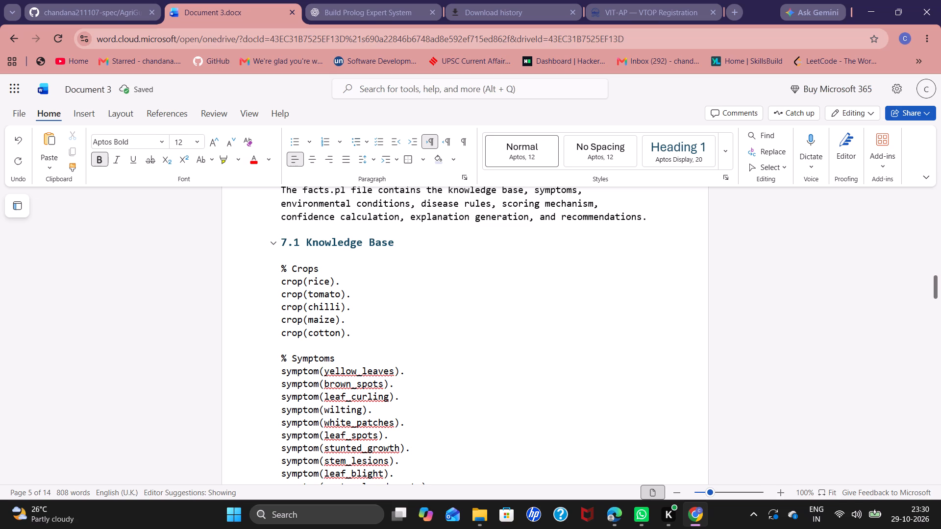
key(BackSpace)
key(BackSpace)
key(BackSpace)
key(BackSpace)
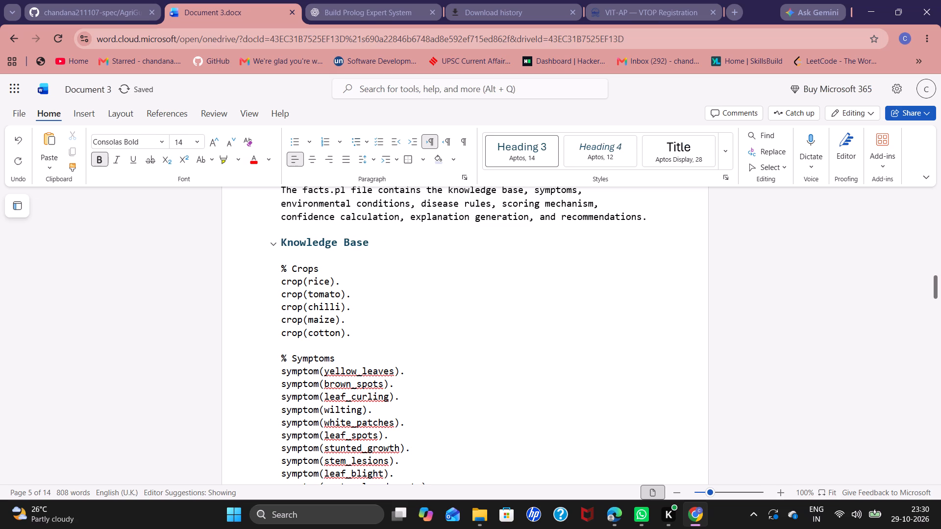
Remove the number 7.2 from the Dynamic User Input heading.
scroll(347, 284, down, 4)
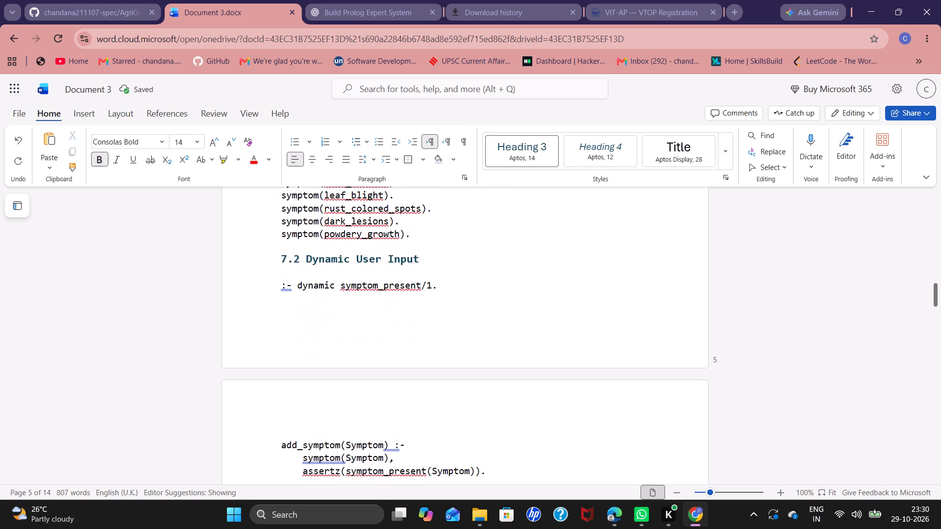
scroll(347, 284, up, 1)
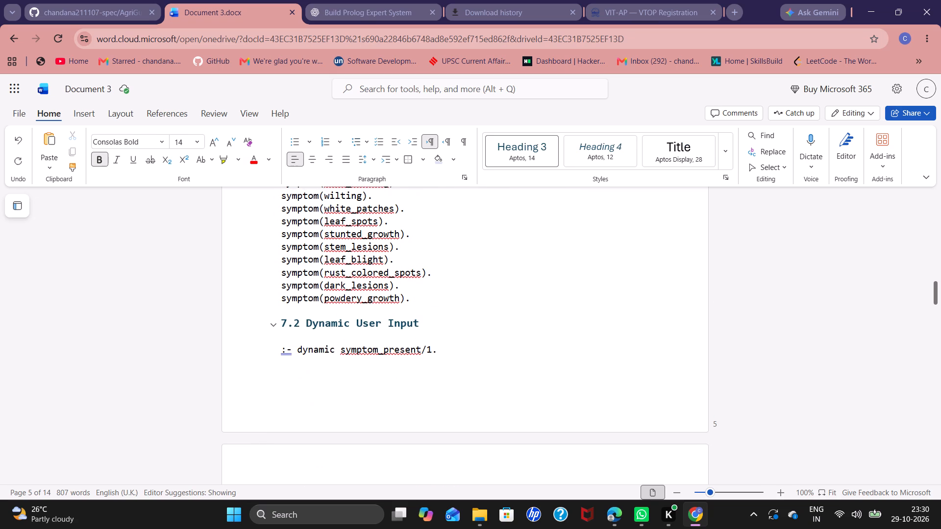
click(306, 322)
key(BackSpace)
key(BackSpace)
key(BackSpace)
key(BackSpace)
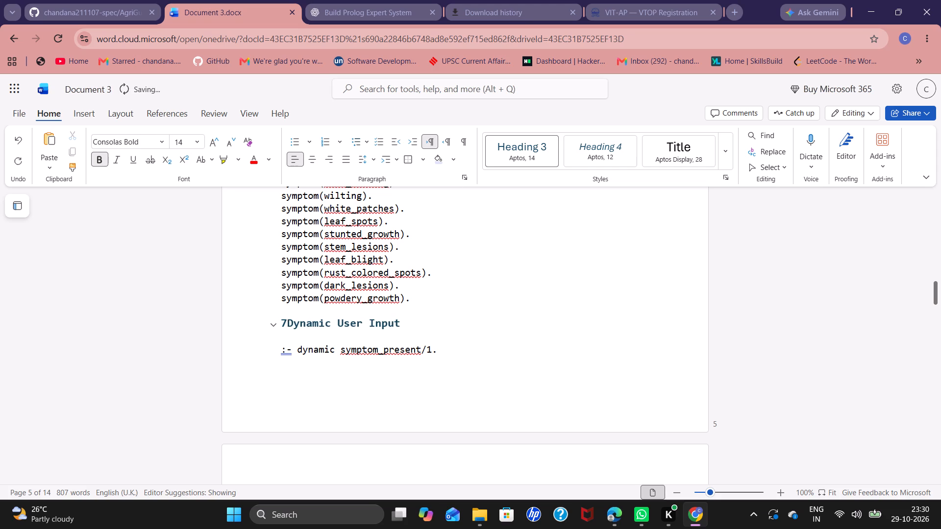
Remove the number 7.3 from the Environmental Conditions heading.
scroll(306, 322, down, 7)
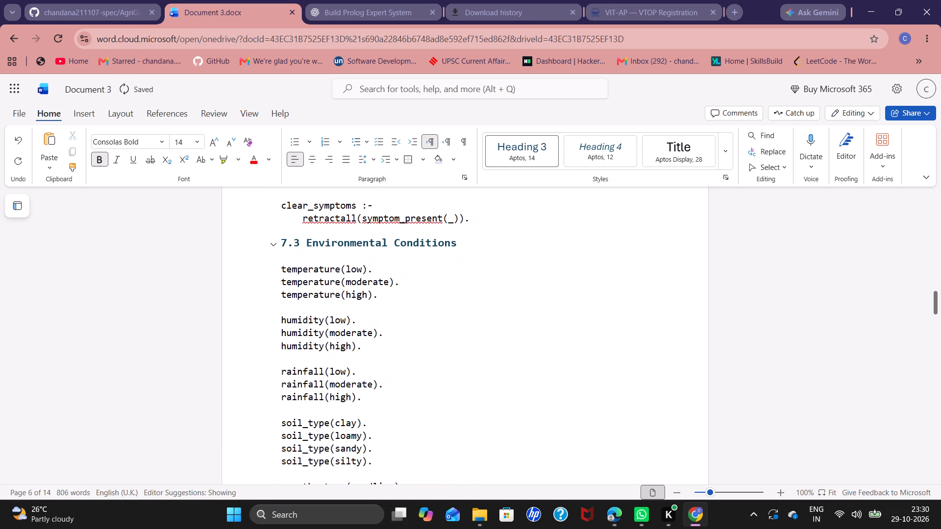
click(304, 244)
key(BackSpace)
key(BackSpace)
key(BackSpace)
key(BackSpace)
Remove the number 7.4 from the Disease Rules heading.
scroll(304, 244, down, 1)
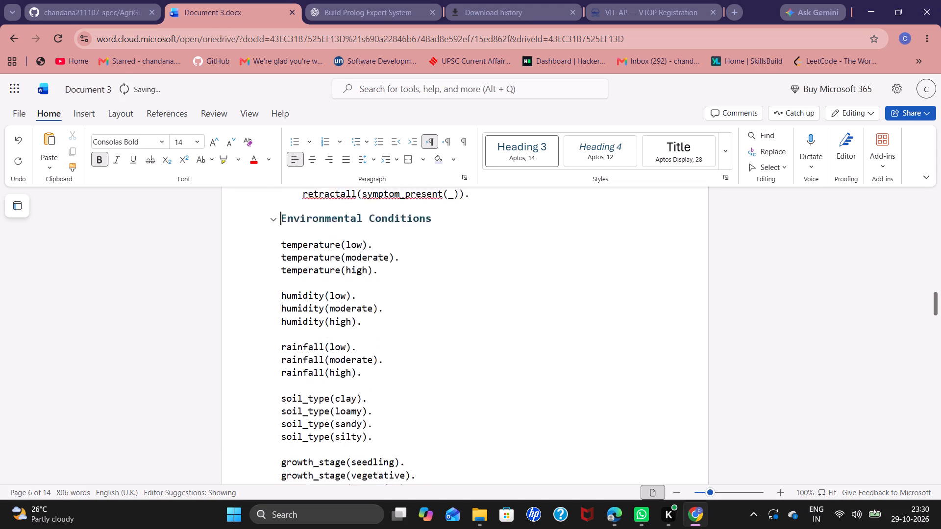
scroll(304, 244, down, 6)
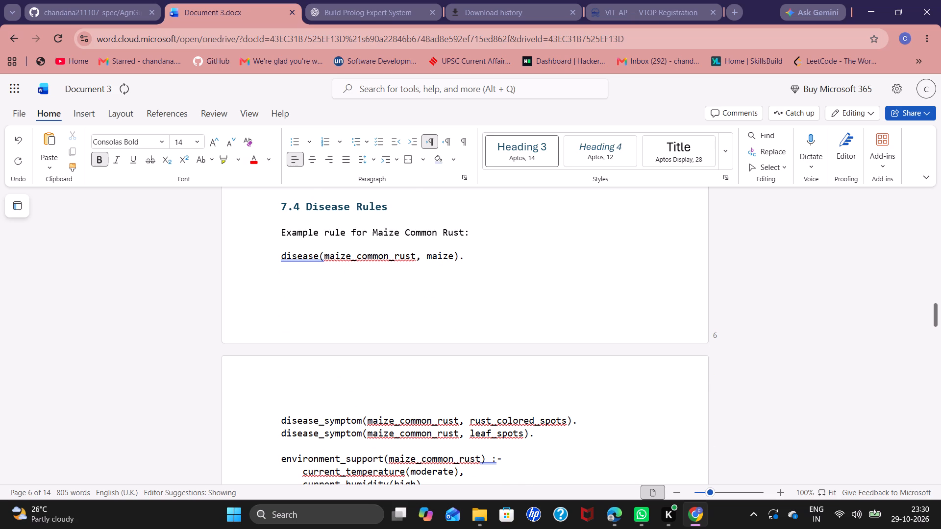
click(306, 205)
key(BackSpace)
key(BackSpace)
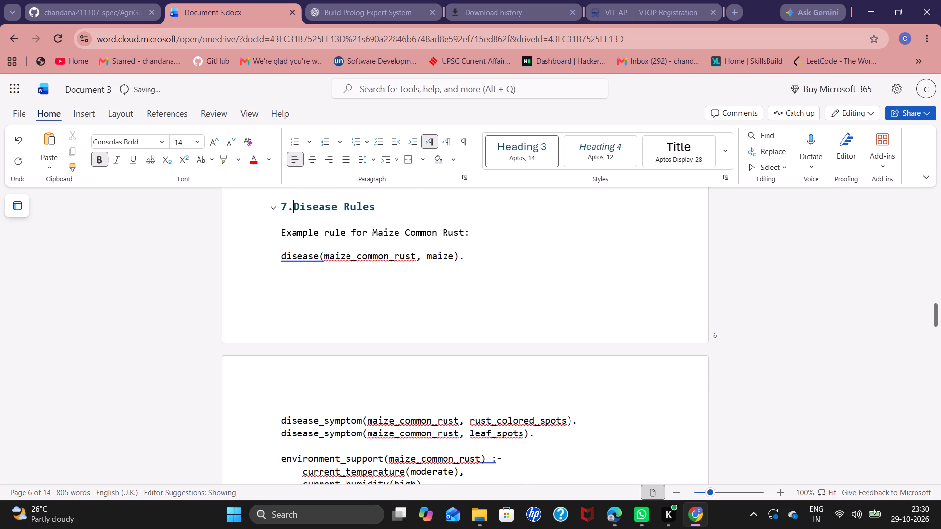
key(BackSpace)
key(BackSpace)
Remove the number 7.5 from the Evidence-Based Prediction heading.
scroll(306, 205, down, 5)
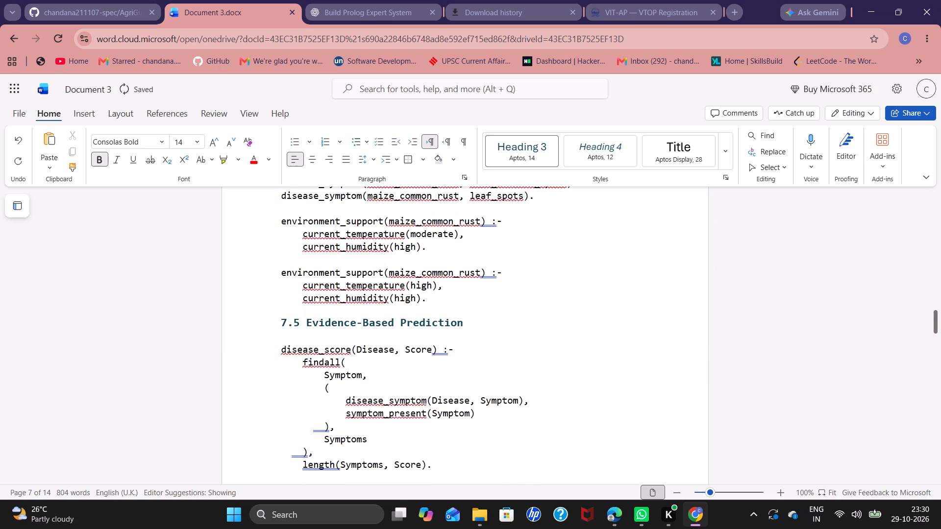
scroll(306, 205, down, 1)
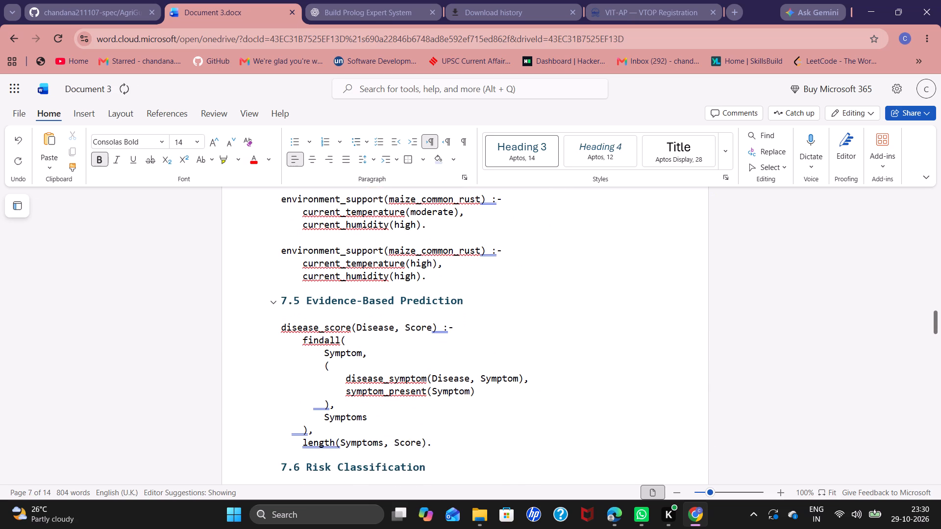
click(306, 301)
key(BackSpace)
key(BackSpace)
key(BackSpace)
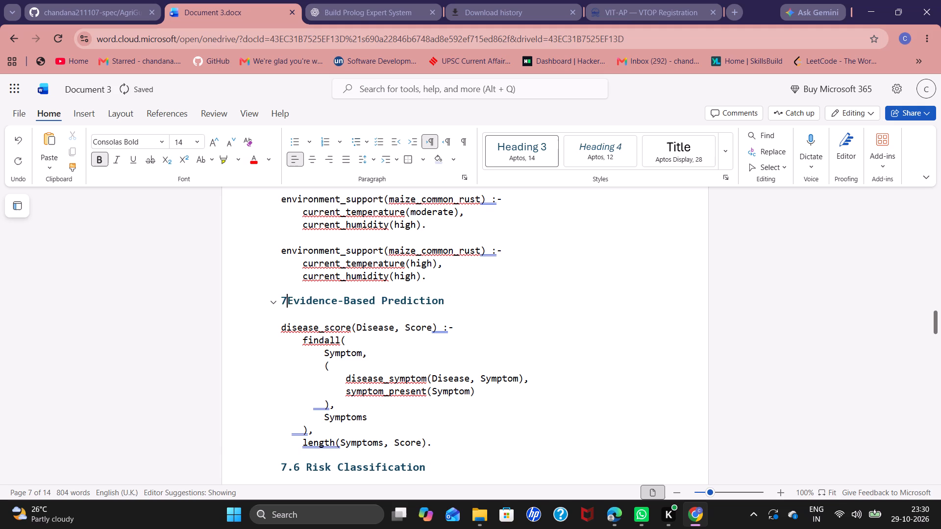
key(BackSpace)
Remove the number 7.6 from the Risk Classification heading.
scroll(306, 301, down, 4)
right_click(306, 301)
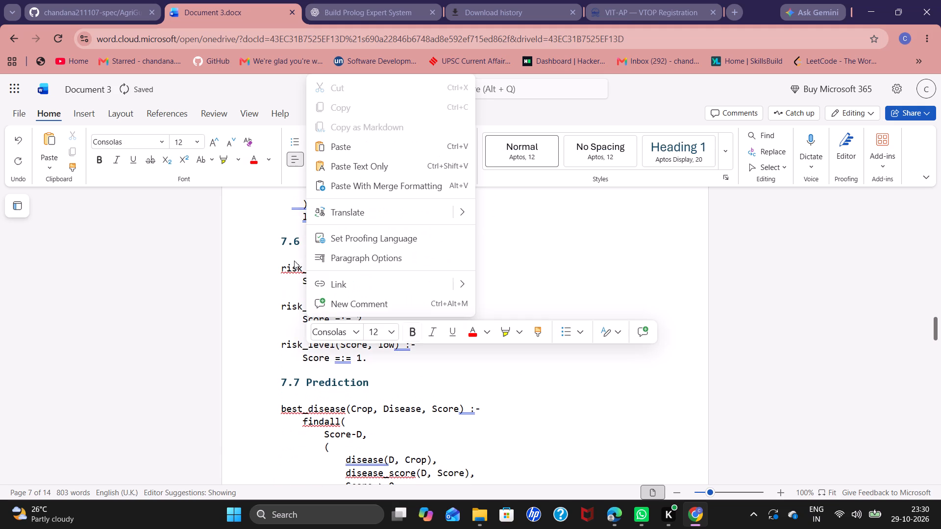
drag(267, 243, 305, 240)
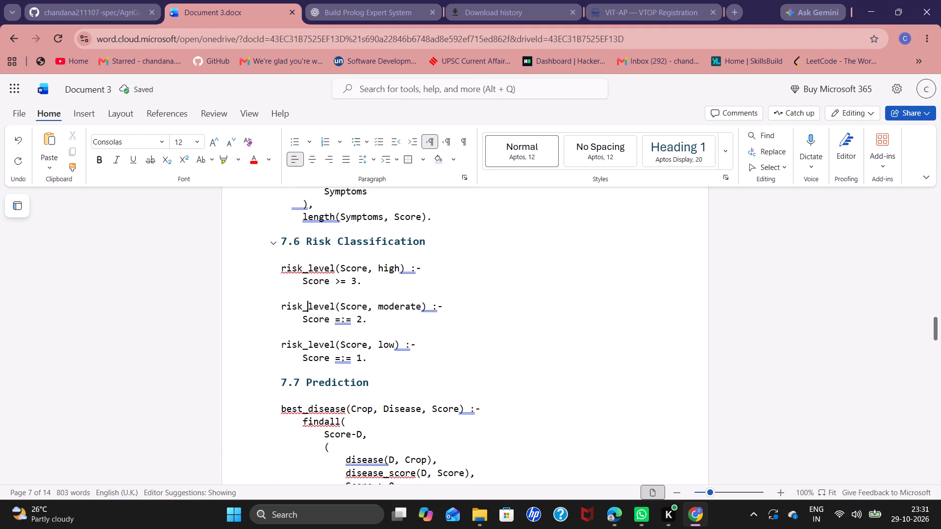
click(305, 240)
key(BackSpace)
key(BackSpace)
key(BackSpace)
key(BackSpace)
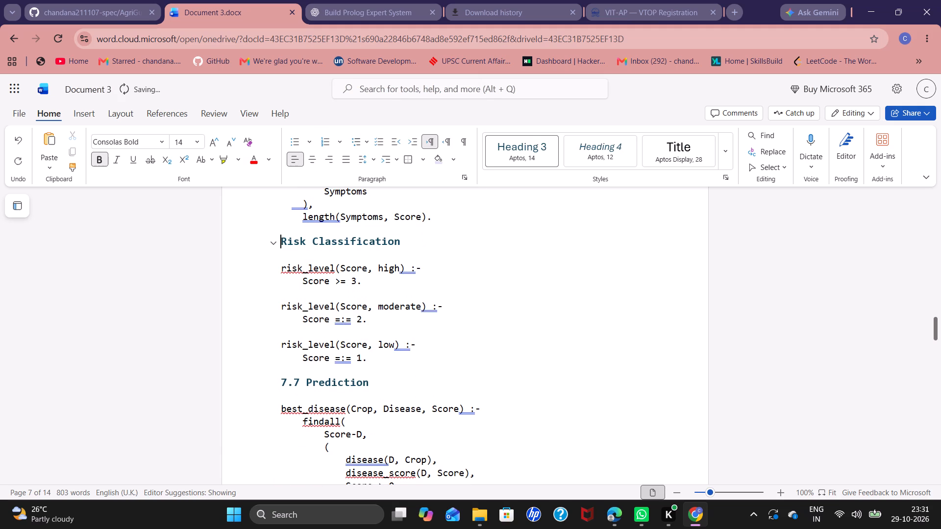
Remove the number 7.7 from the Prediction heading.
scroll(305, 240, down, 2)
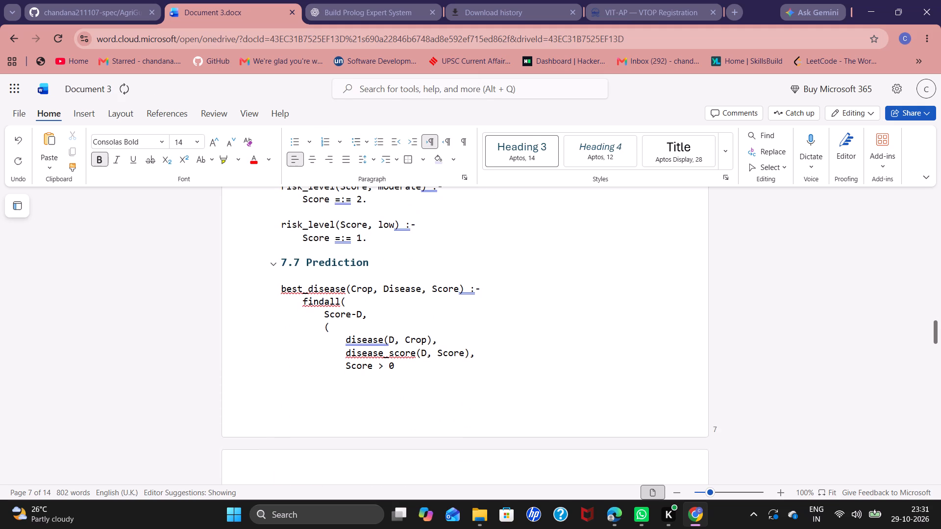
click(307, 263)
key(BackSpace)
key(BackSpace)
key(BackSpace)
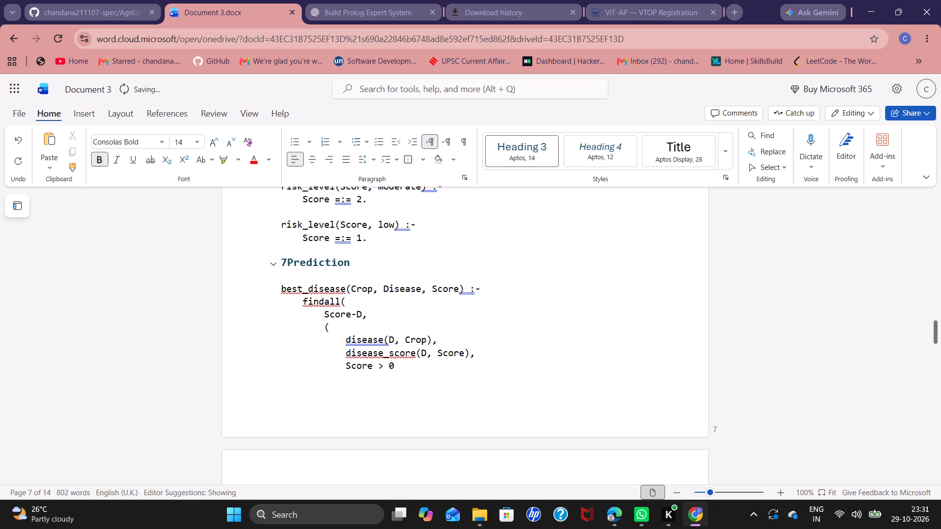
key(BackSpace)
Remove the number 7.8 from the Explainable Reasoning heading.
scroll(307, 263, down, 6)
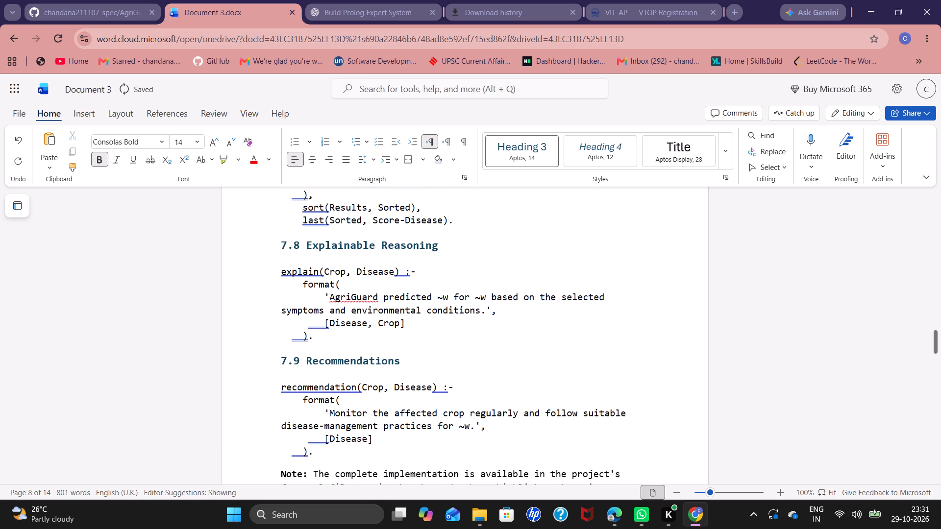
click(306, 244)
key(BackSpace)
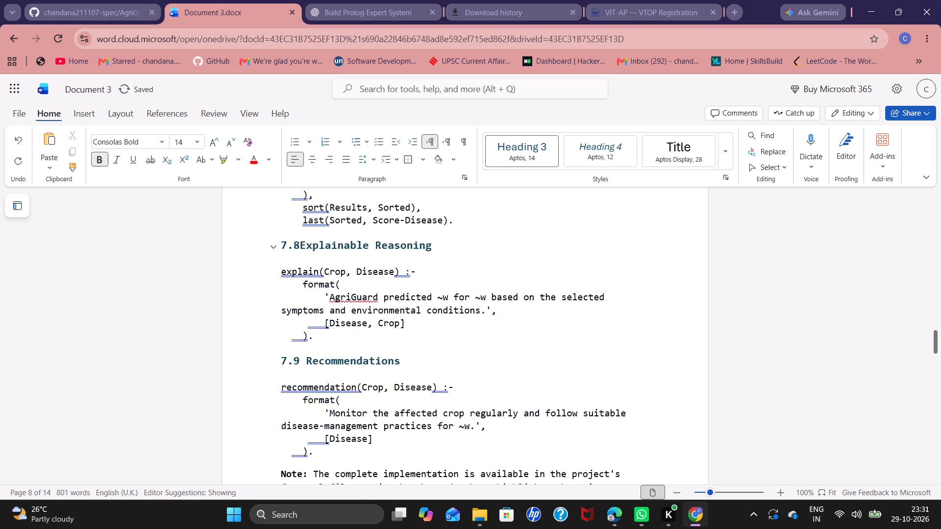
key(BackSpace)
key(BackSpace)
key(BackSpace)
Remove the number 7.9 from the Recommendations heading.
scroll(306, 244, right, 1)
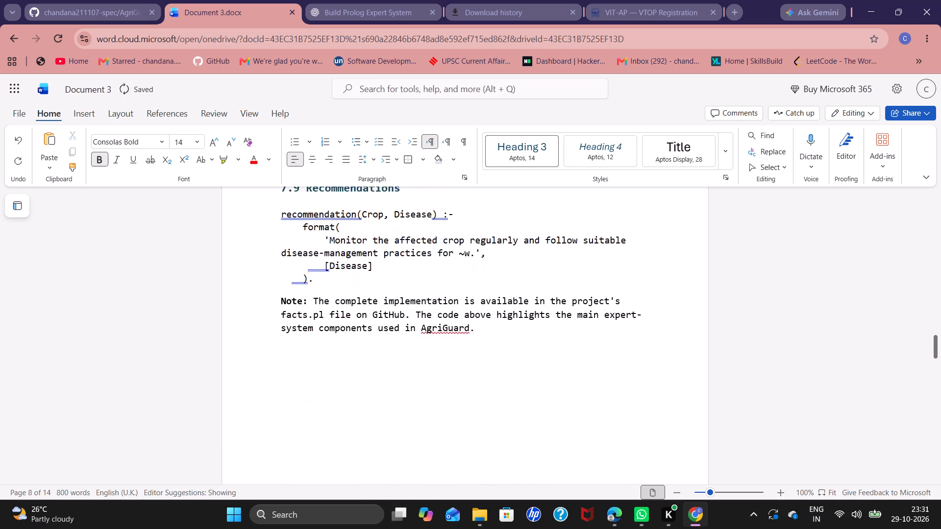
scroll(306, 244, right, 1)
click(303, 259)
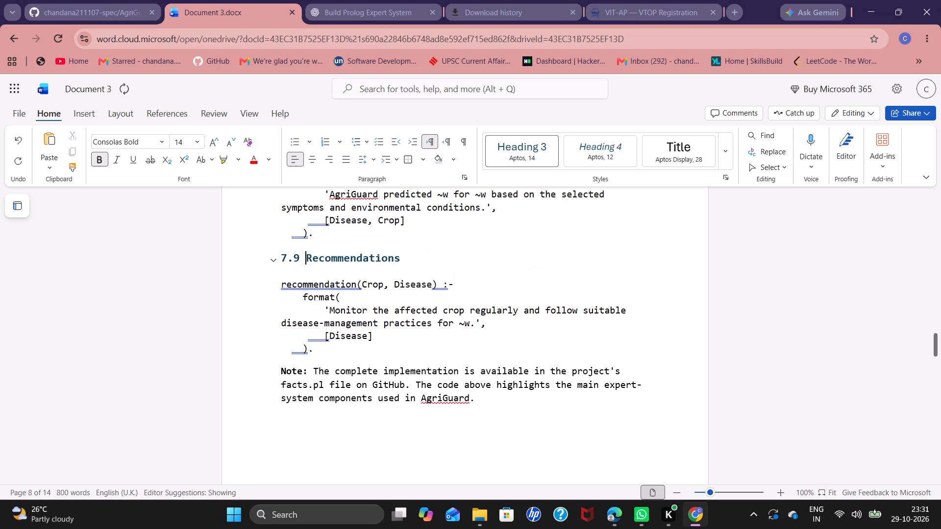
key(BackSpace)
key(BackSpace)
key(BackSpace)
key(BackSpace)
Delete the note about the complete facts.pl implementation on GitHub below the Recommendations code.
scroll(303, 259, down, 2)
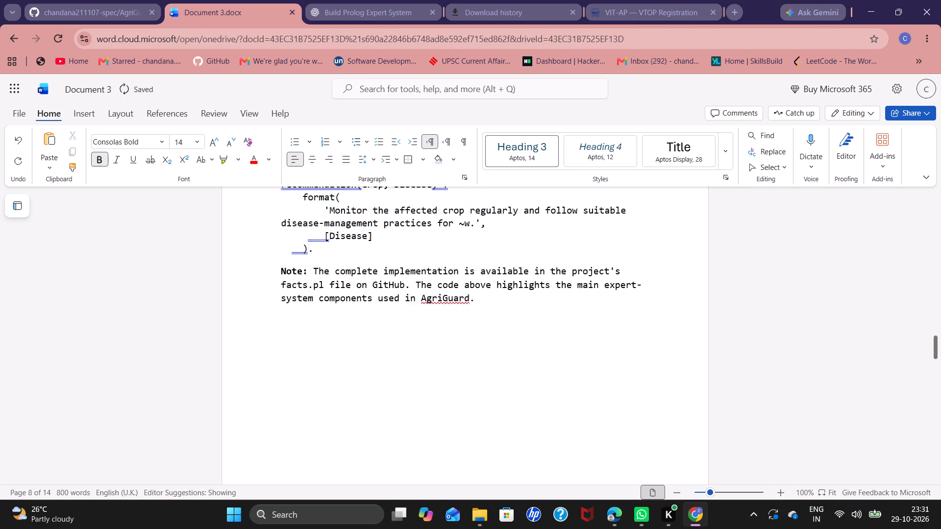
scroll(303, 259, down, 2)
scroll(303, 259, up, 3)
scroll(303, 259, down, 3)
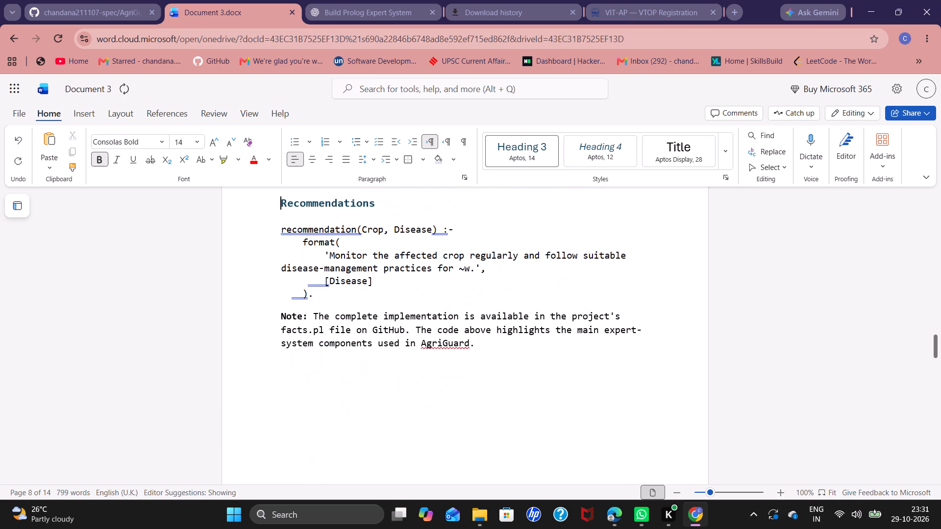
drag(277, 309, 517, 361)
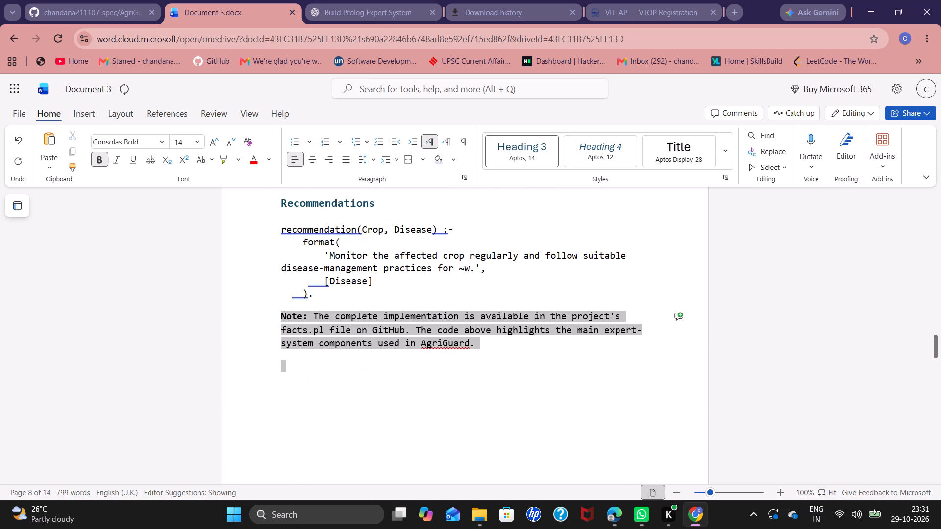
drag(517, 361, 544, 366)
key(space)
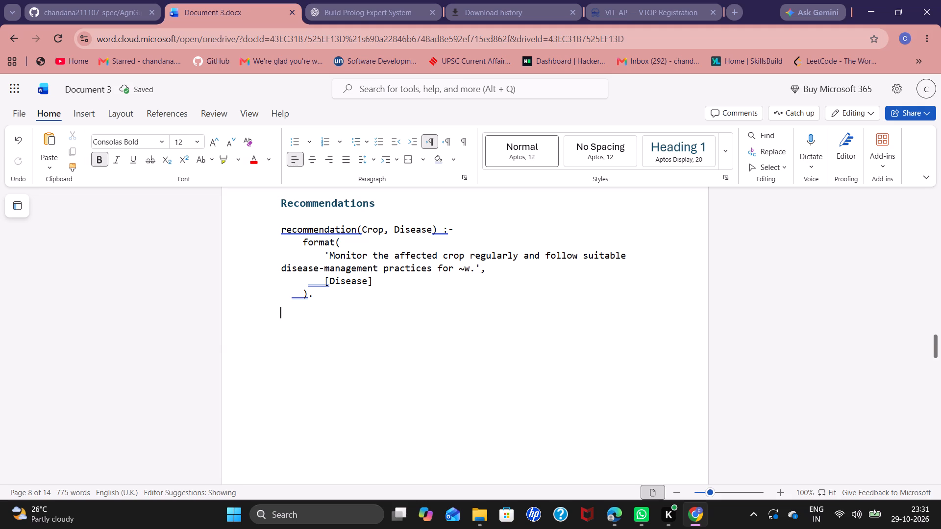
Remove the blank space above the KNOWLEDGE BASE heading so it directly follows the Recommendations code.
scroll(544, 366, down, 7)
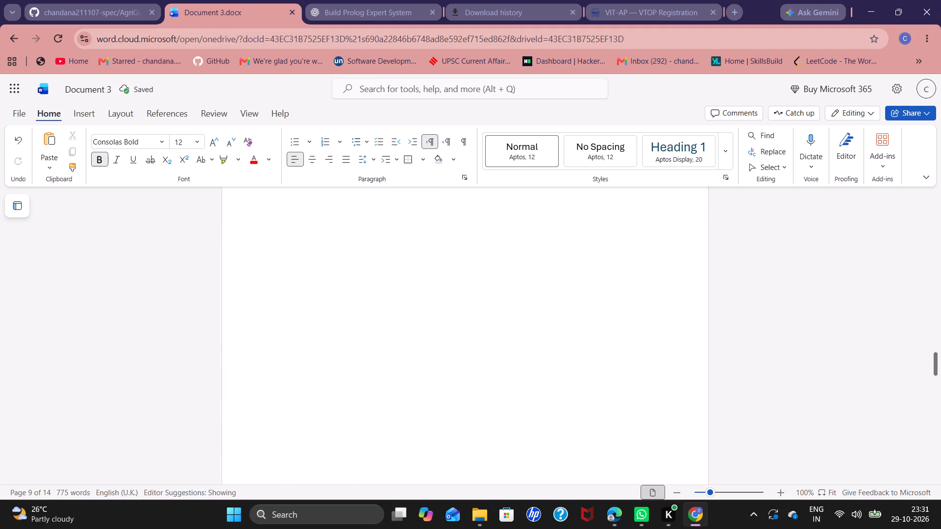
scroll(462, 381, down, 2)
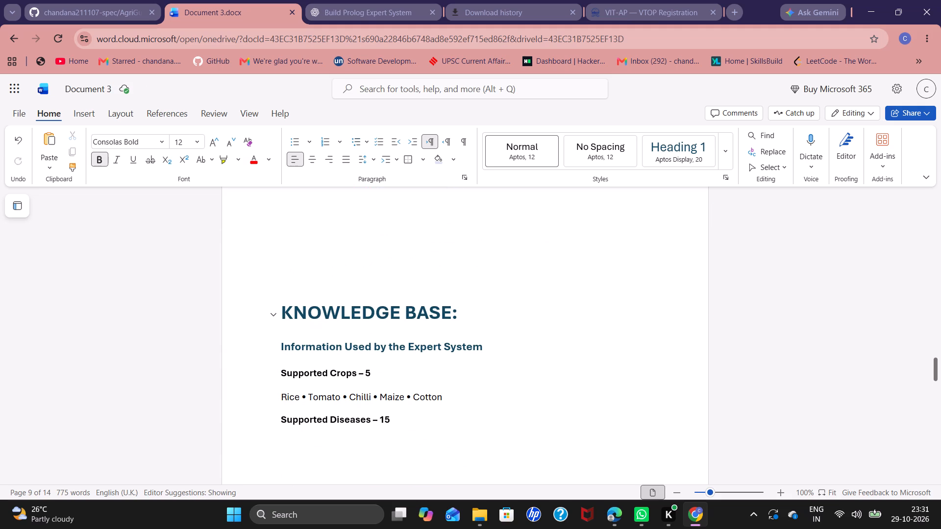
click(282, 312)
key(BackSpace)
key(BackSpace)
key(BackSpace)
key(BackSpace)
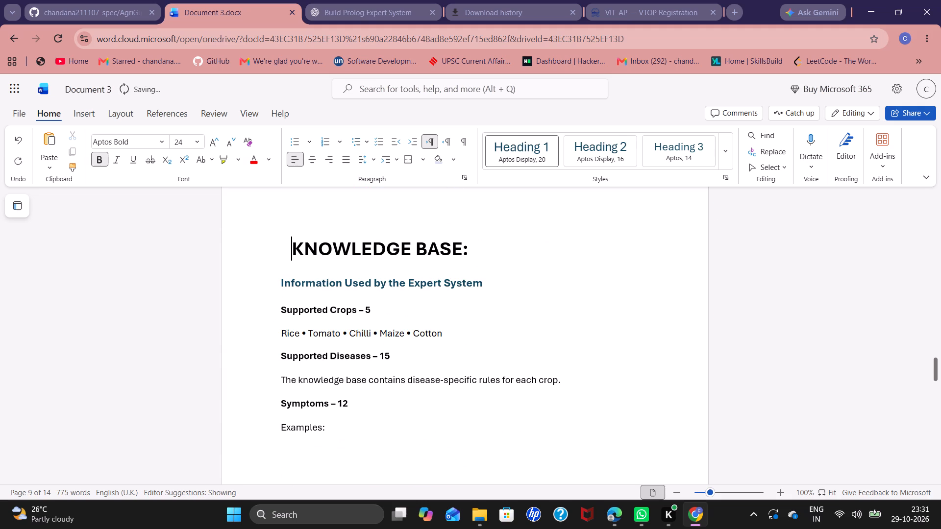
Delete all the empty lines above the KNOWLEDGE BASE heading so it directly follows the Recommendations code.
key(BackSpace)
key(BackSpace)
key(BackSpace)
key(BackSpace)
key(BackSpace)
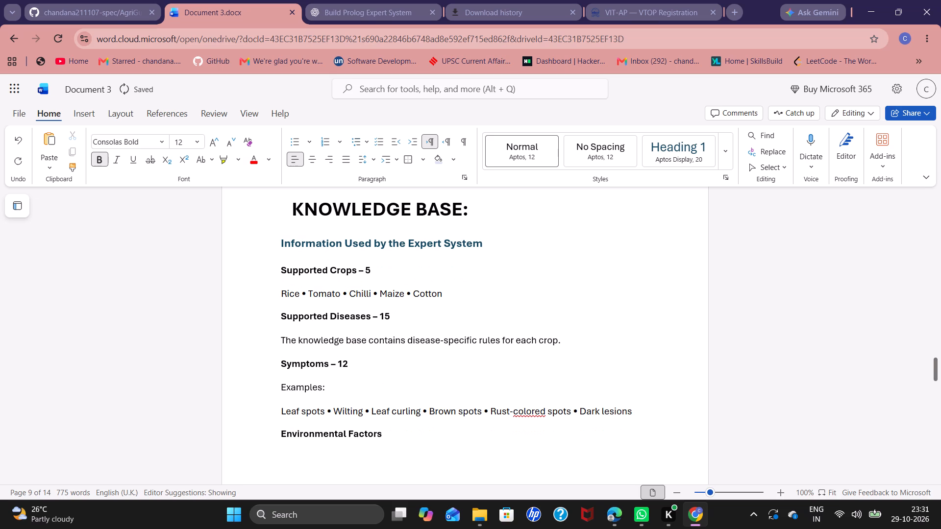
key(BackSpace)
key(BackSpace)
key(BackSpace)
key(BackSpace)
key(BackSpace)
key(BackSpace)
key(BackSpace)
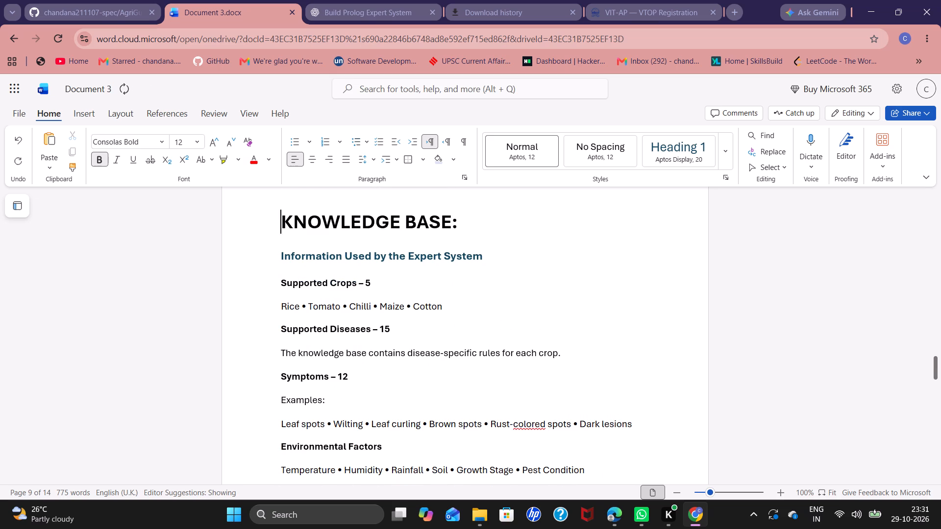
key(BackSpace)
key(BackSpace)
key(BackSpace)
key(BackSpace)
key(BackSpace)
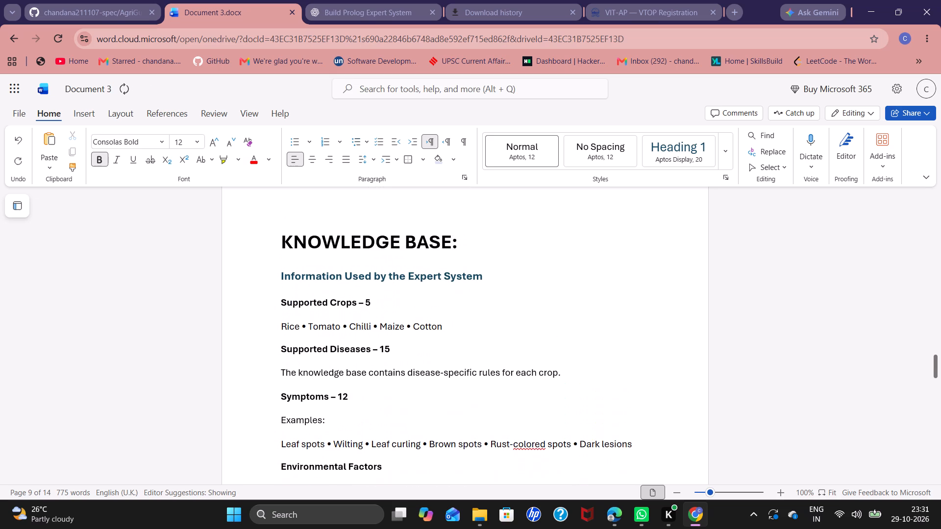
key(BackSpace)
key(BackSpace)
key(BackSpace)
key(BackSpace)
key(BackSpace)
key(BackSpace)
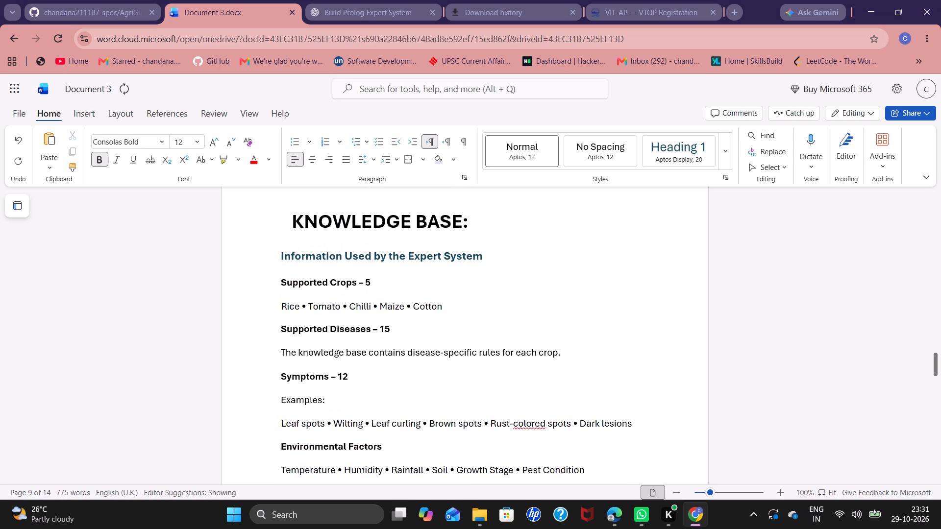
key(BackSpace)
key(BackSpace)
key(BackSpace)
key(BackSpace)
key(BackSpace)
key(BackSpace)
key(BackSpace)
key(BackSpace)
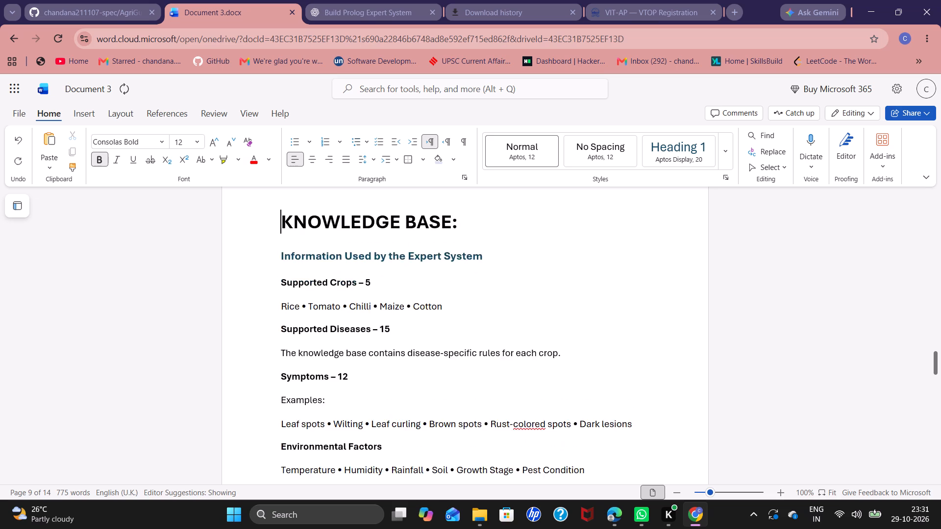
key(BackSpace)
key(BackSpace)
key(BackSpace)
scroll(282, 312, up, 3)
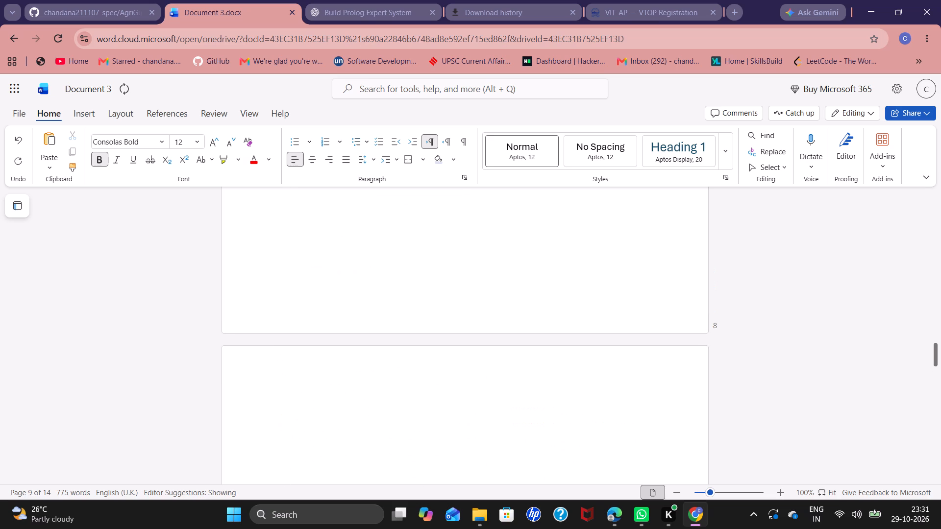
key(BackSpace)
key(BackSpace)
key(BackSpace)
key(BackSpace)
key(BackSpace)
key(BackSpace)
key(BackSpace)
key(BackSpace)
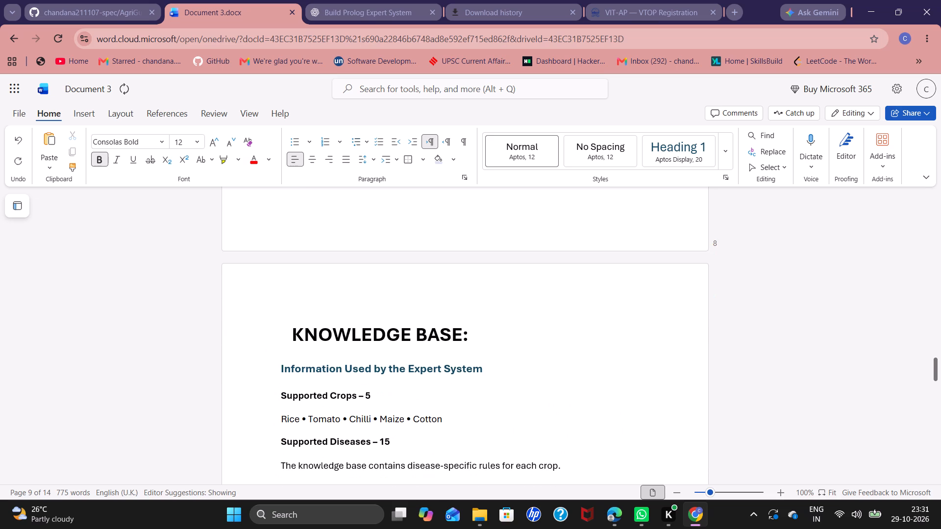
key(BackSpace)
key(BackSpace)
key(BackSpace)
key(BackSpace)
key(BackSpace)
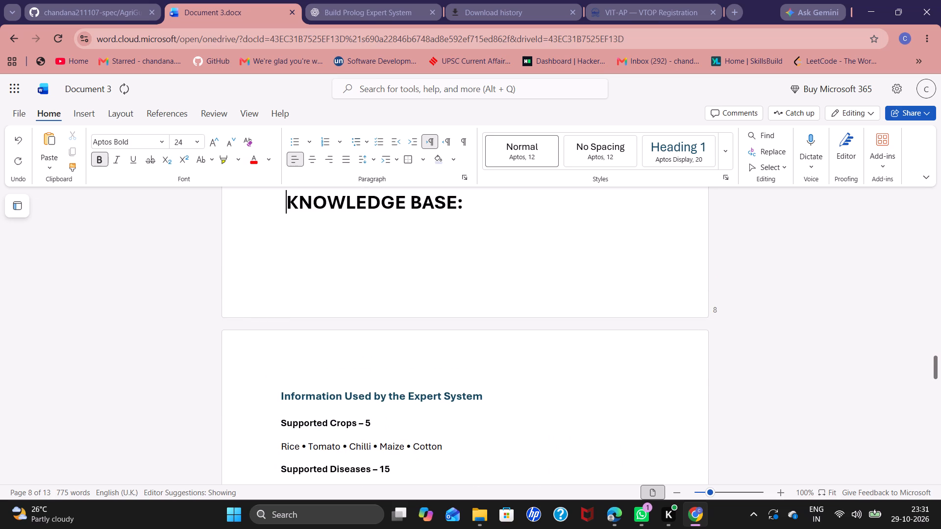
key(BackSpace)
scroll(282, 312, up, 2)
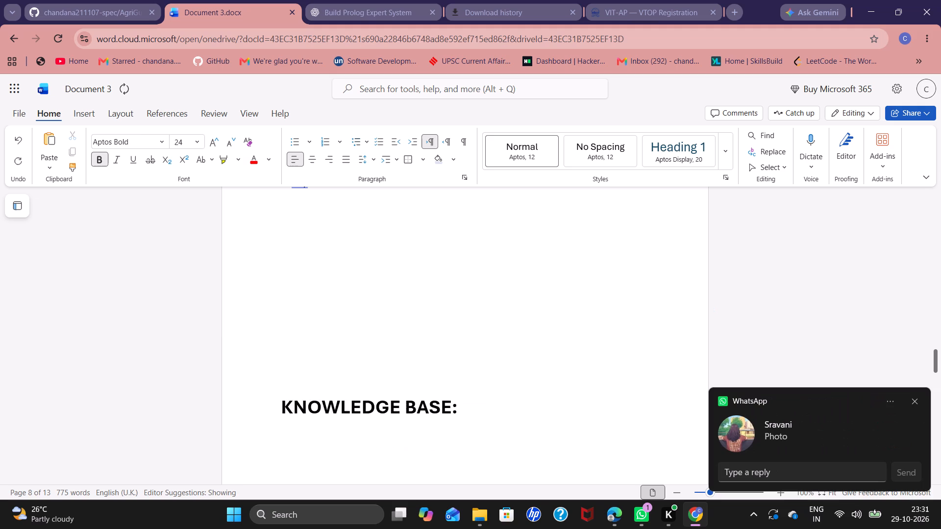
key(BackSpace)
key(BackSpace)
key(BackSpace)
key(BackSpace)
key(BackSpace)
key(BackSpace)
key(BackSpace)
key(BackSpace)
key(BackSpace)
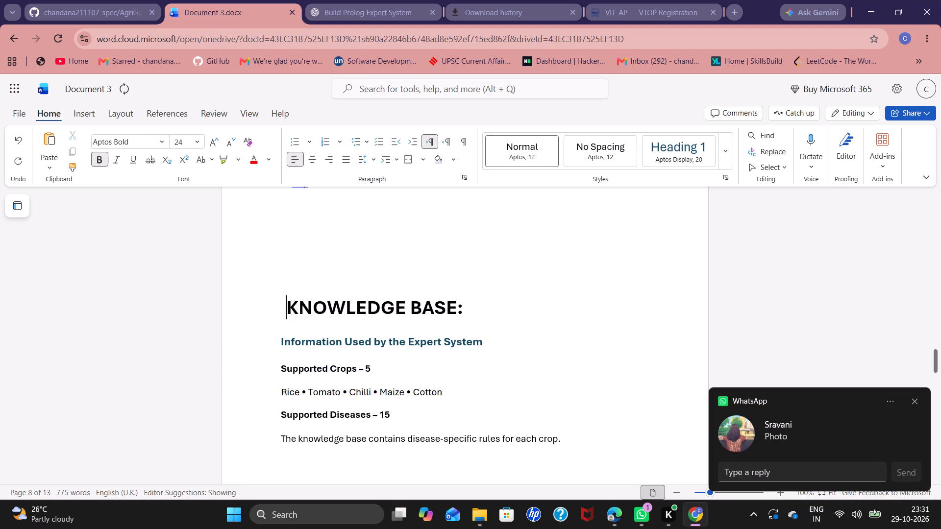
key(BackSpace)
key(BackSpace)
key(BackSpace)
key(BackSpace)
key(BackSpace)
key(BackSpace)
key(BackSpace)
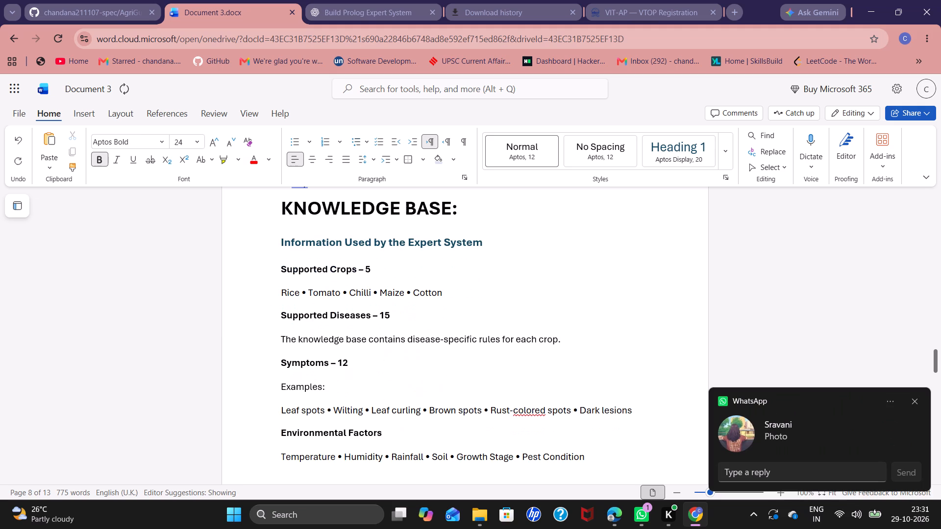
Place the text cursor directly in front of the SYSTEM ARCHITECTURE heading.
scroll(282, 312, up, 3)
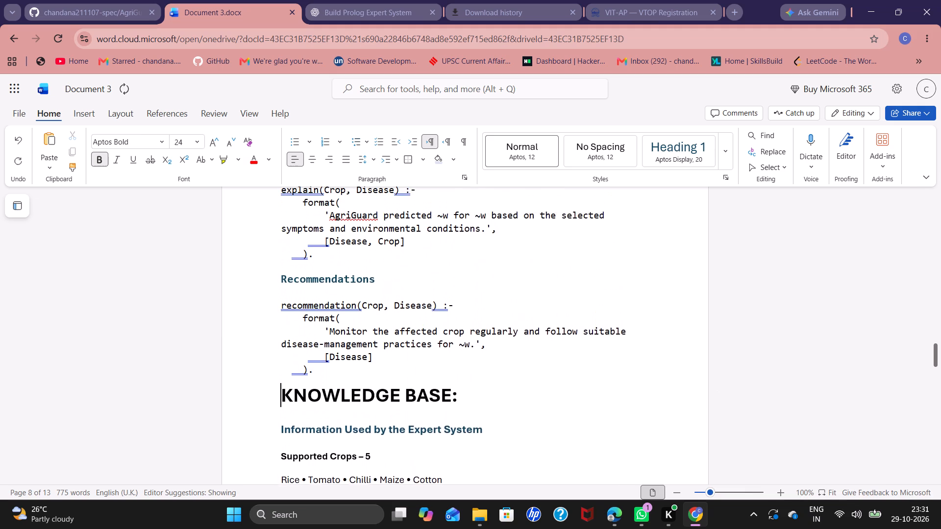
scroll(282, 312, up, 11)
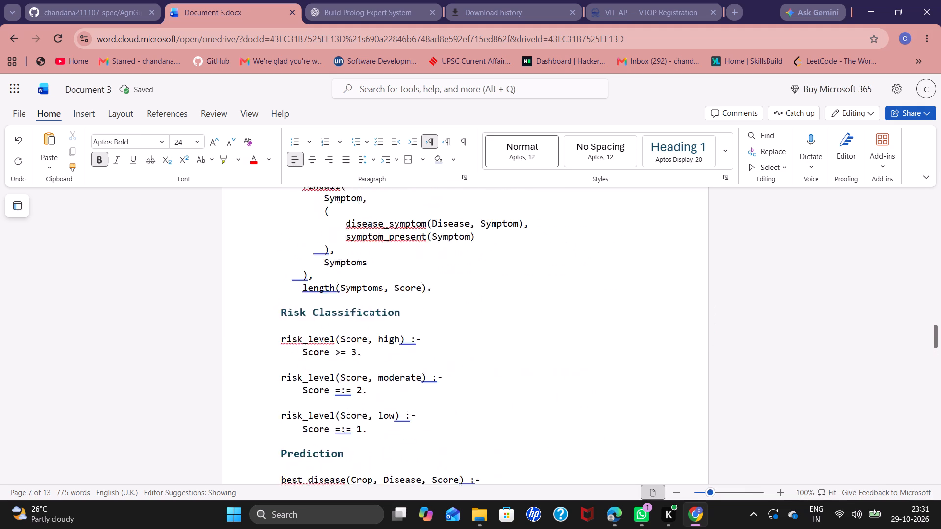
scroll(282, 312, up, 10)
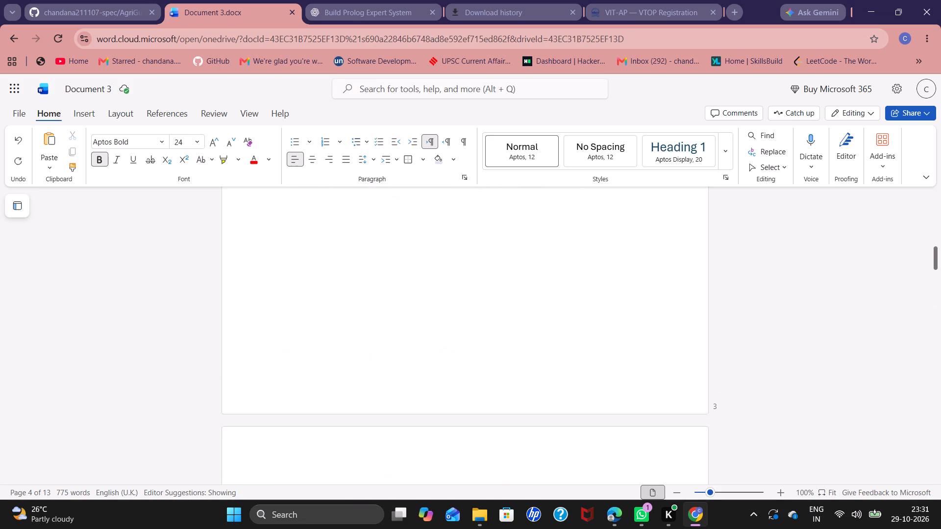
scroll(282, 312, up, 1)
scroll(282, 312, down, 3)
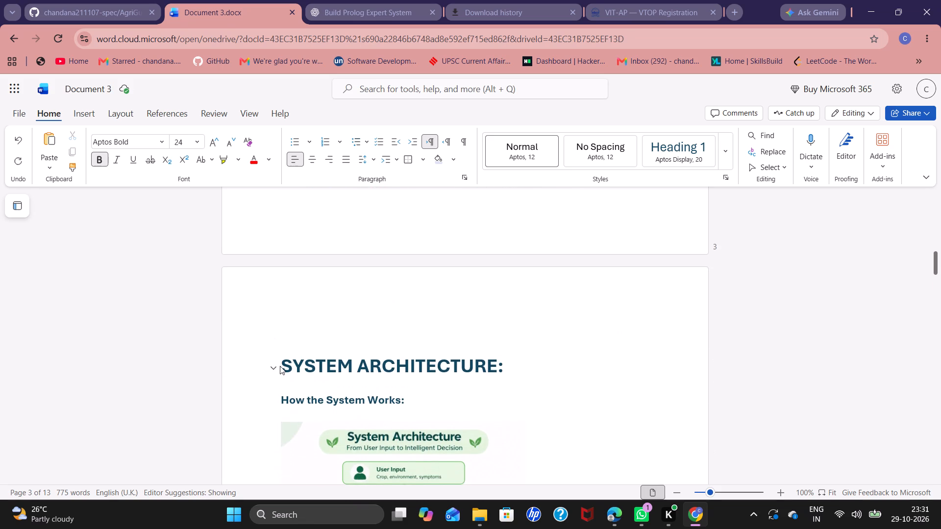
drag(280, 366, 285, 363)
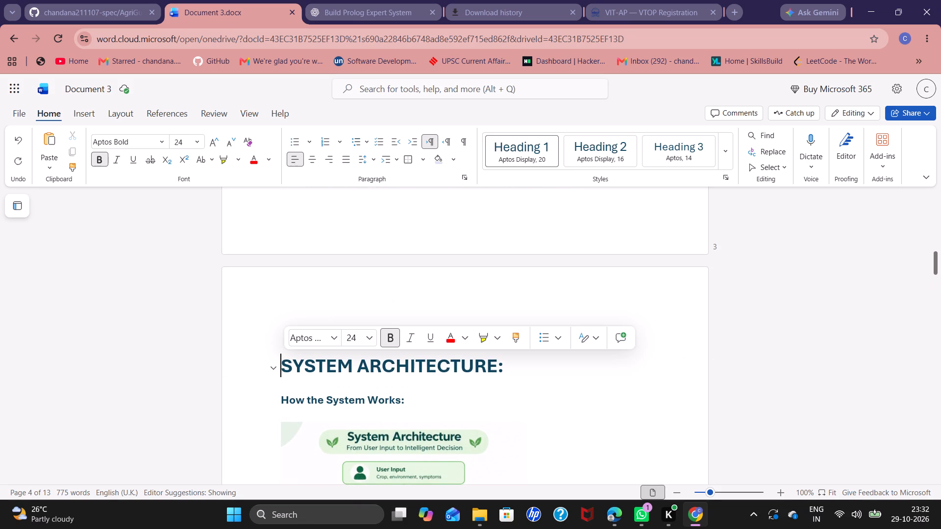
Remove the empty line above the SYSTEM ARCHITECTURE heading.
key(BackSpace)
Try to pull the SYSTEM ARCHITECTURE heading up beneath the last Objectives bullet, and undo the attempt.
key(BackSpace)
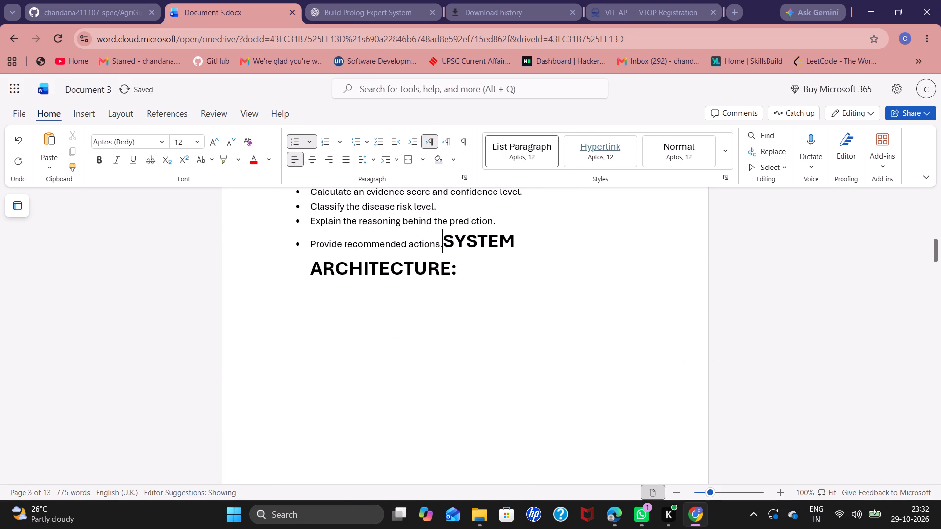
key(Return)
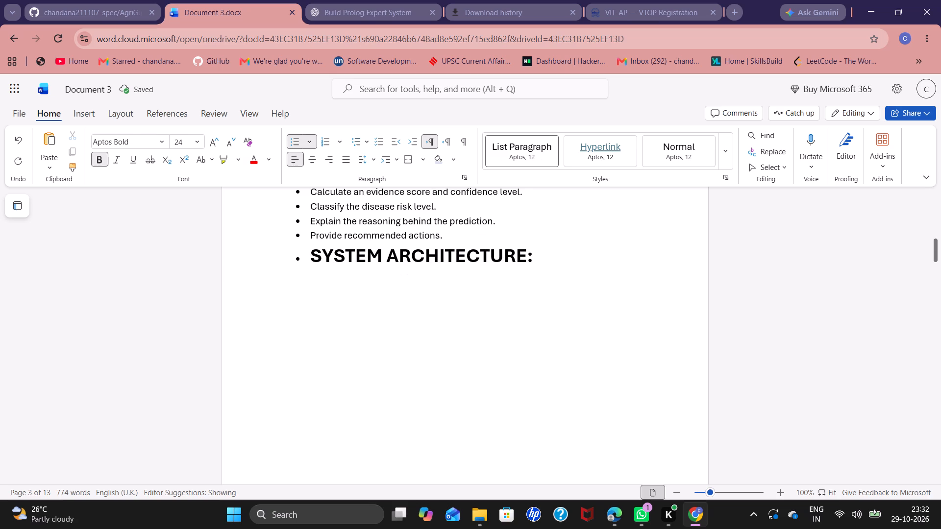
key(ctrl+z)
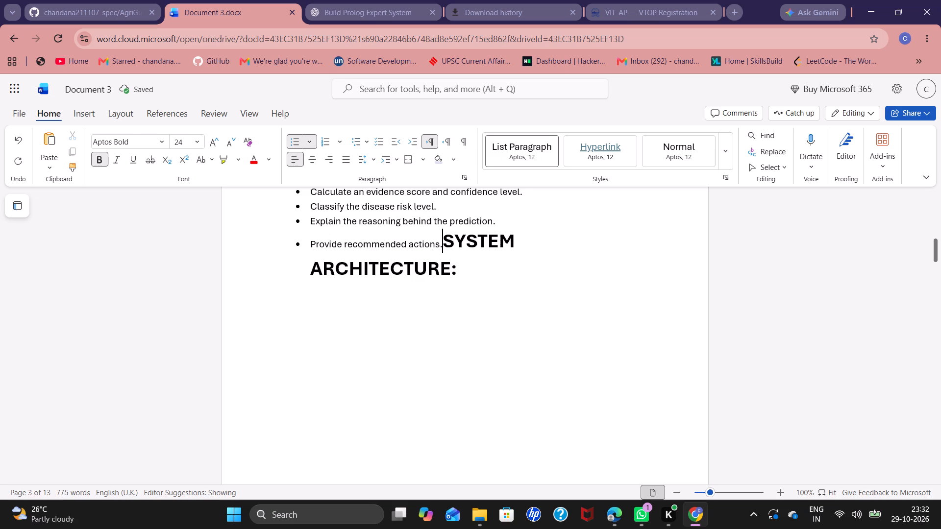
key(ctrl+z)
Review the headings and page layout from the project links through the Prolog code to the KNOWLEDGE BASE section.
scroll(285, 363, up, 2)
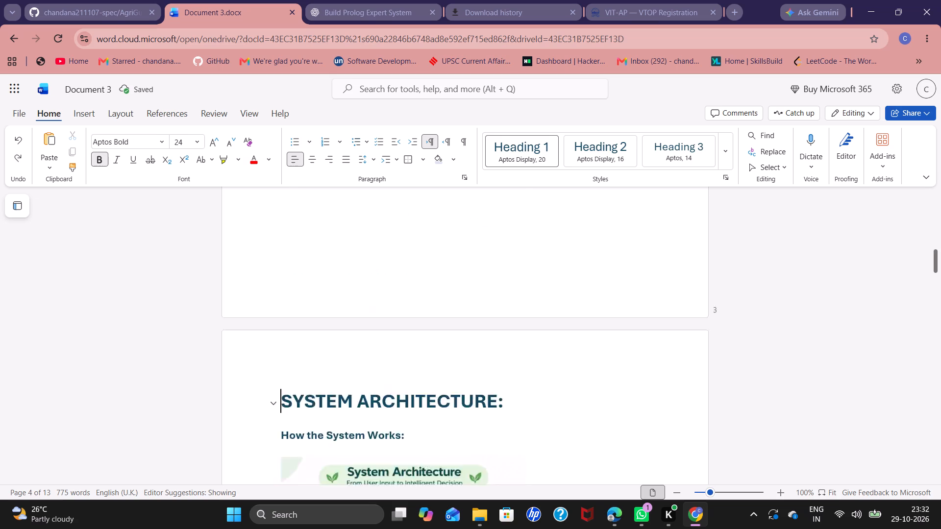
scroll(285, 363, up, 8)
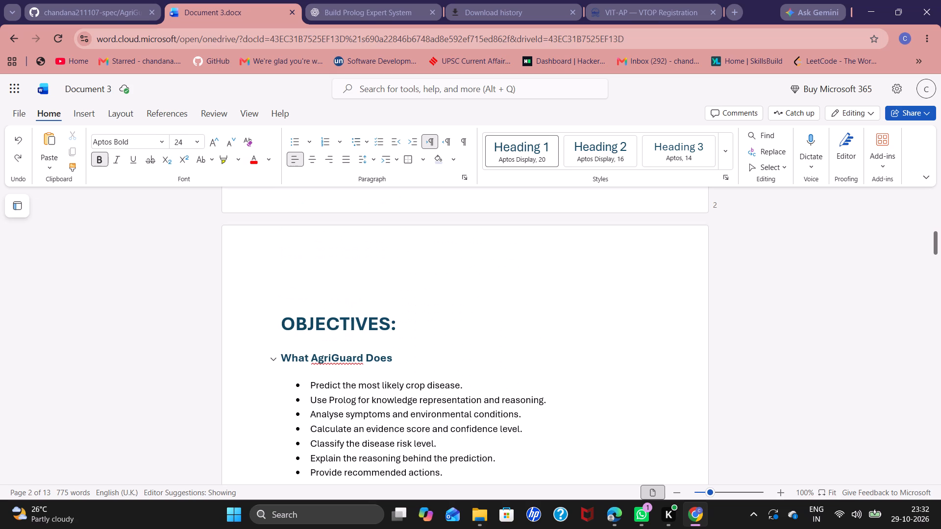
scroll(432, 271, up, 3)
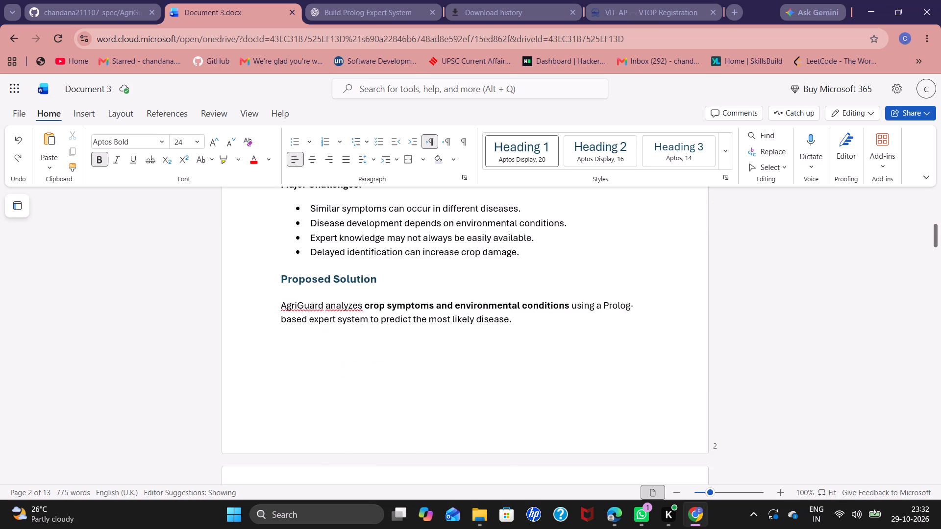
scroll(432, 271, up, 2)
scroll(432, 271, right, 1)
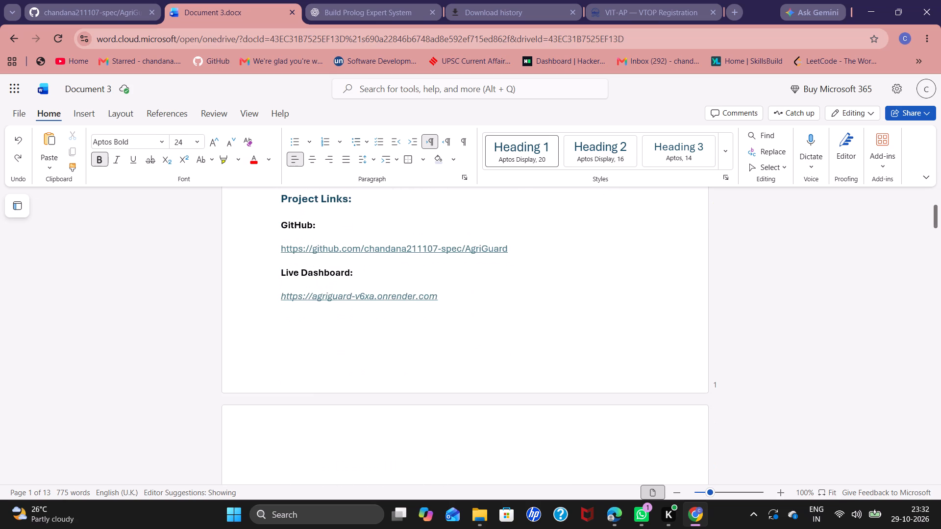
scroll(432, 271, down, 9)
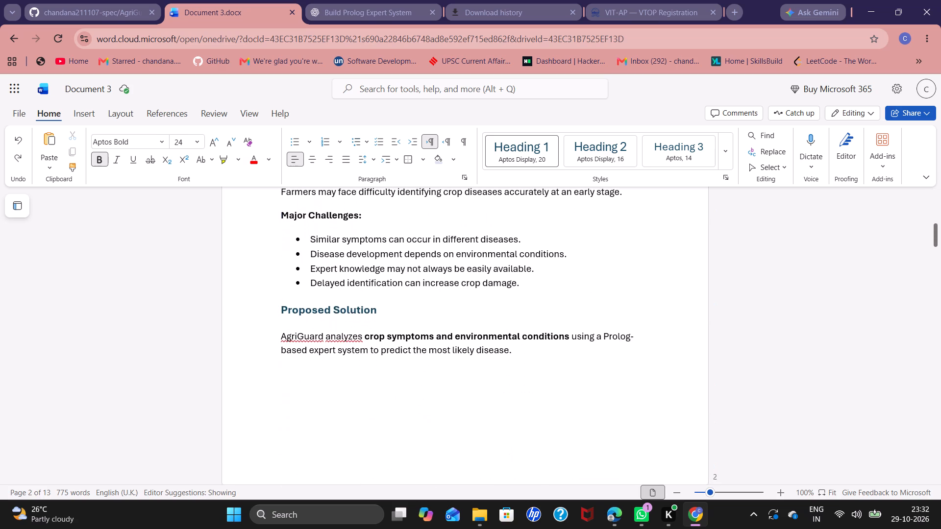
scroll(432, 271, down, 16)
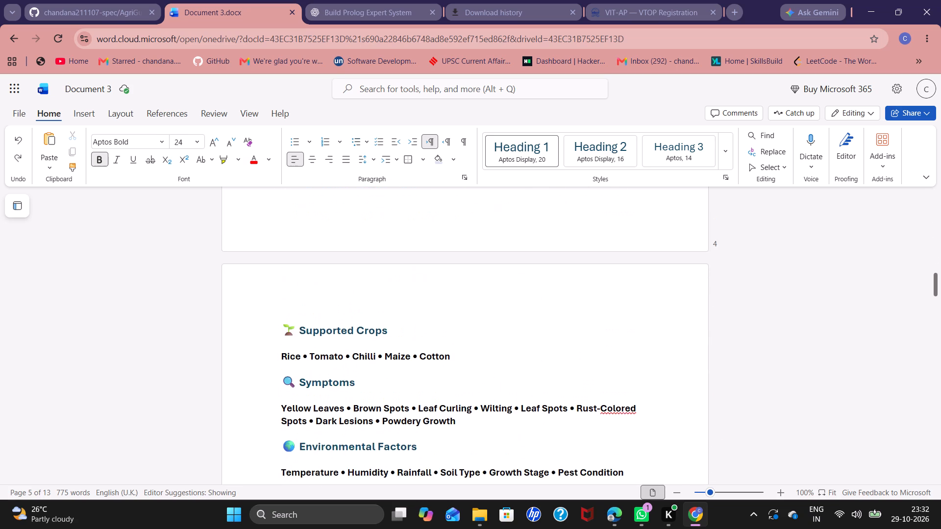
scroll(432, 271, up, 4)
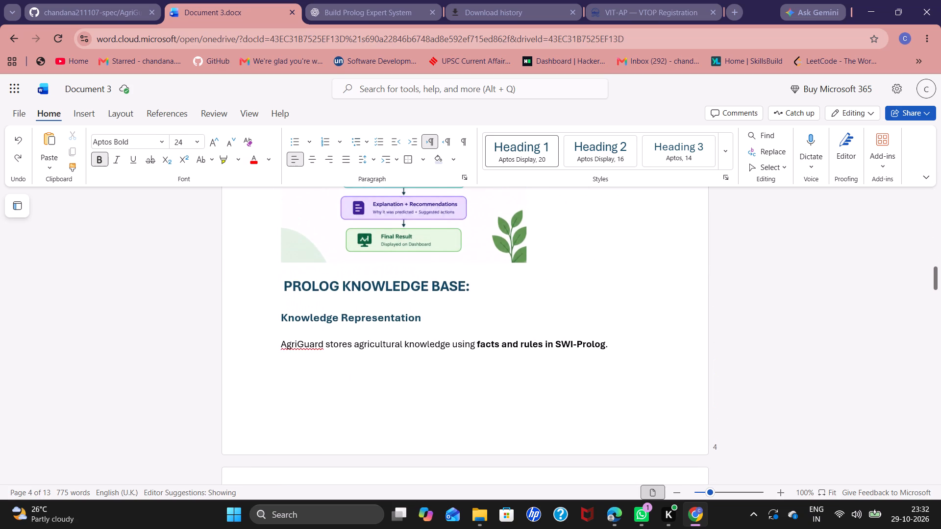
scroll(432, 271, up, 1)
scroll(515, 336, down, 9)
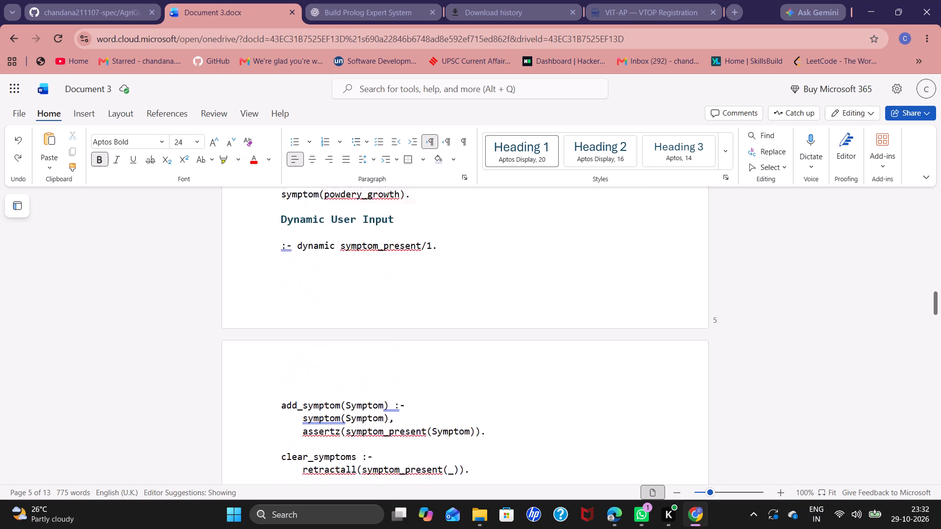
scroll(515, 336, down, 15)
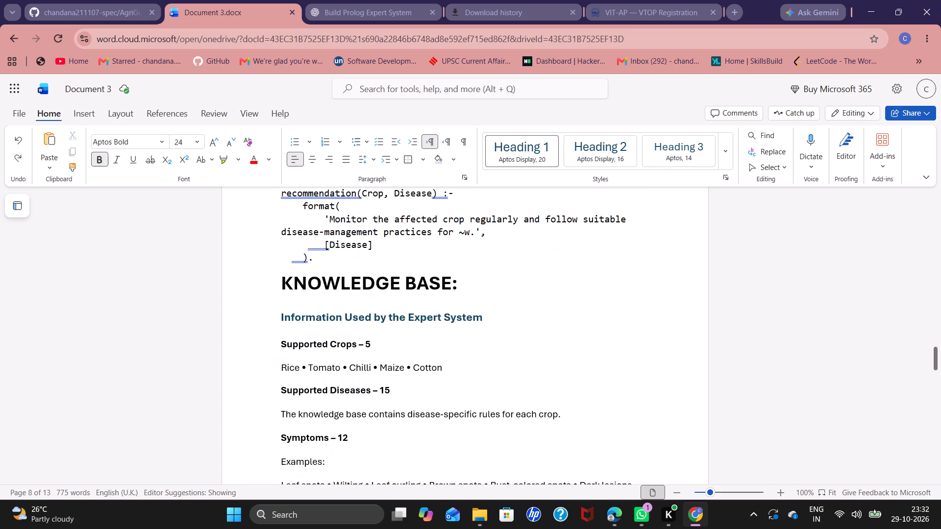
Apply the Heading 1 style to the KNOWLEDGE BASE heading.
scroll(515, 336, down, 1)
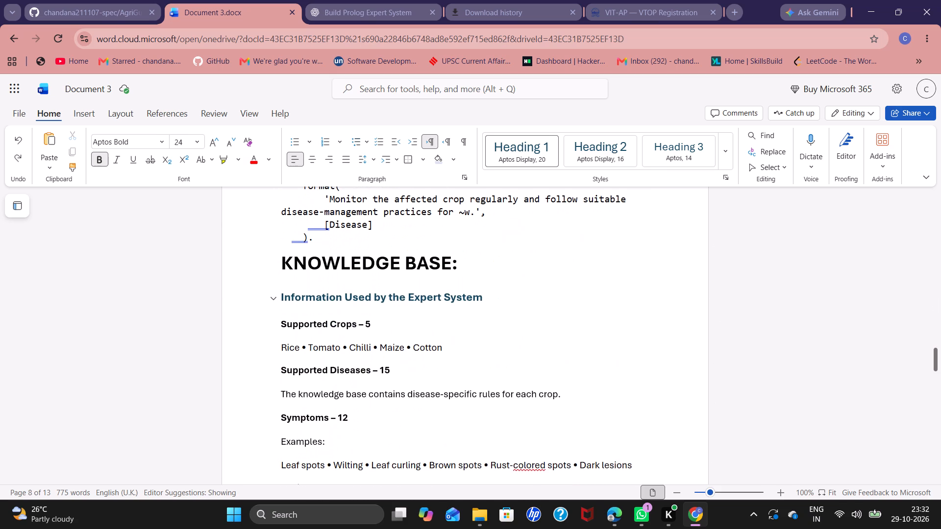
drag(280, 260, 493, 262)
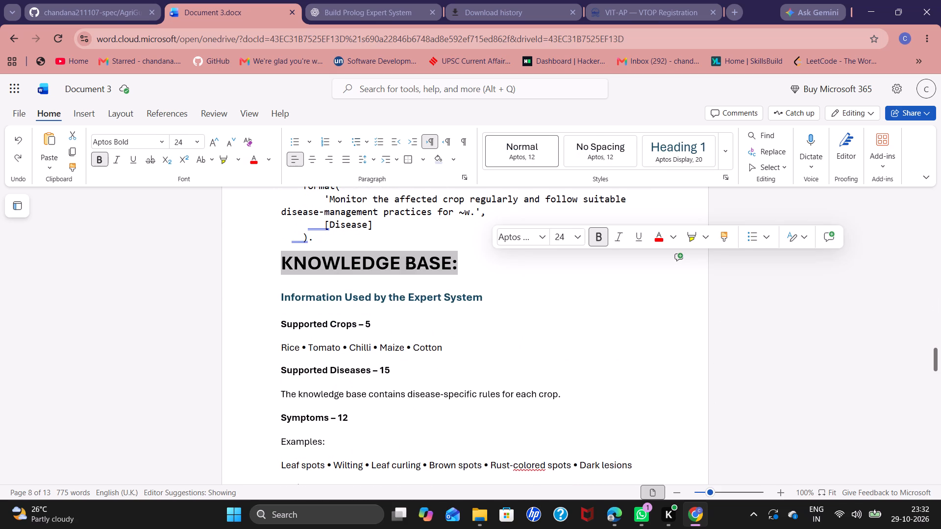
click(803, 236)
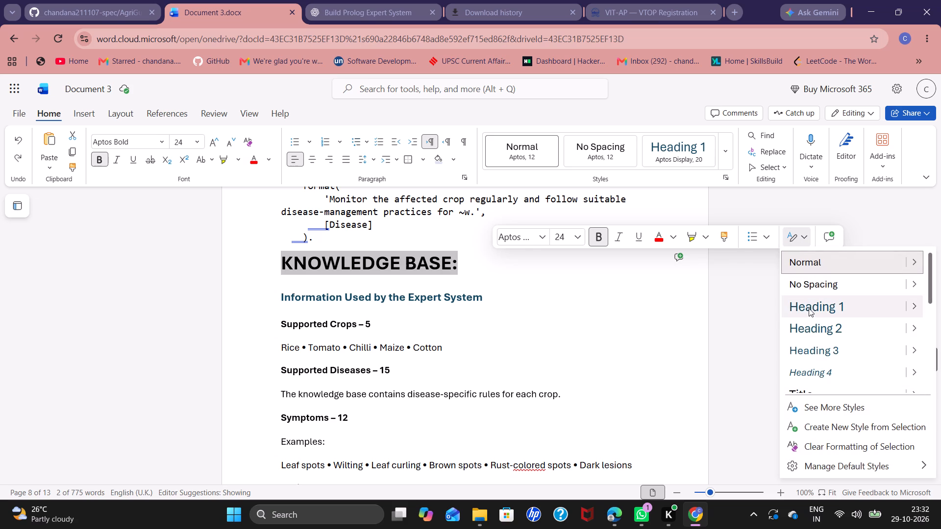
click(809, 309)
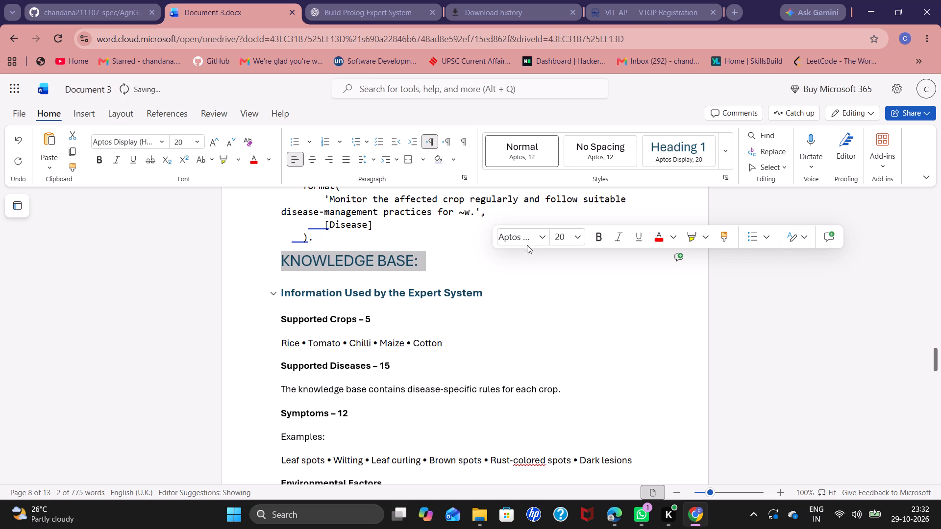
click(538, 315)
Check the WORKING METHODOLOGY heading's formatting and set the KNOWLEDGE BASE heading's font size to 24 to match.
scroll(538, 315, up, 8)
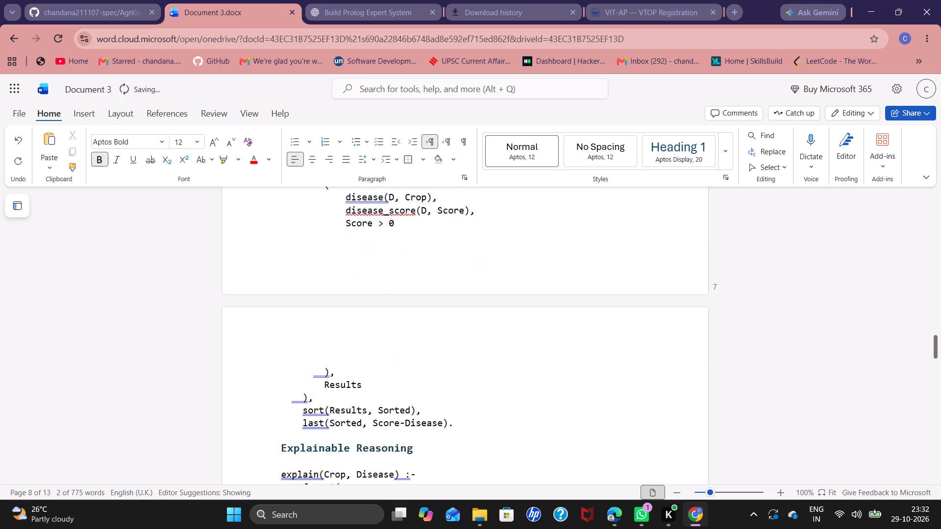
scroll(538, 315, down, 5)
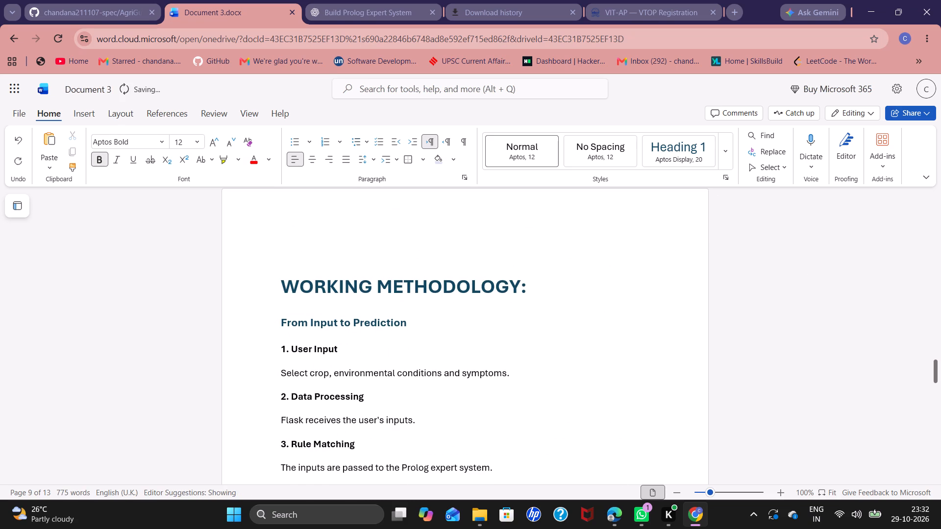
drag(278, 280, 529, 294)
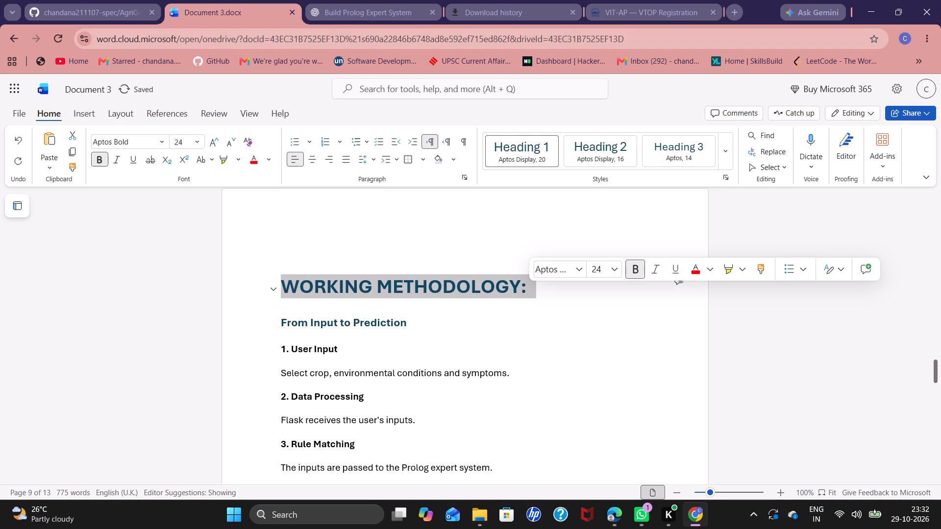
click(609, 336)
scroll(609, 336, up, 6)
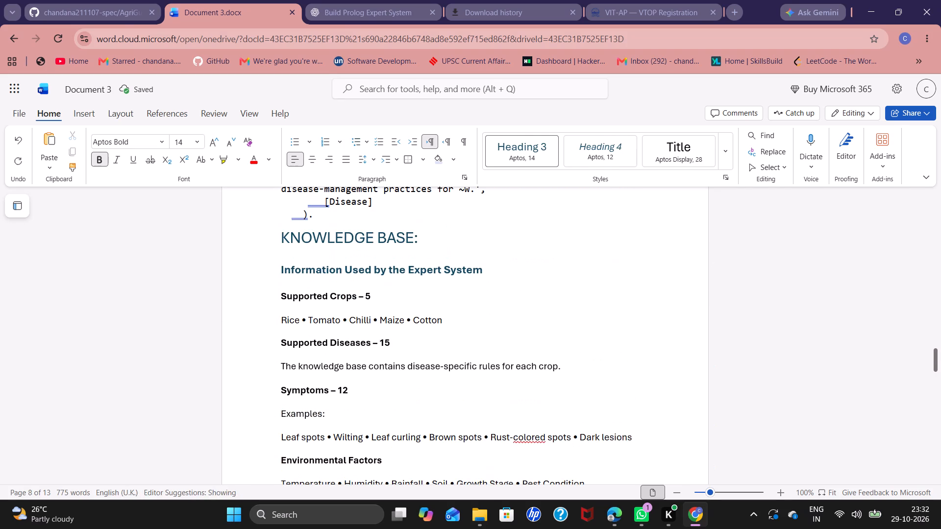
drag(280, 236, 397, 239)
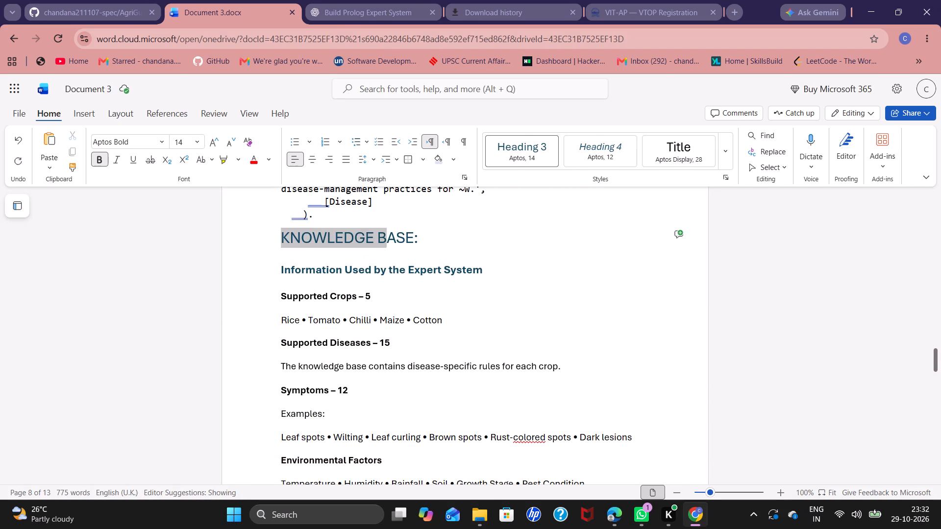
drag(397, 239, 412, 240)
click(415, 241)
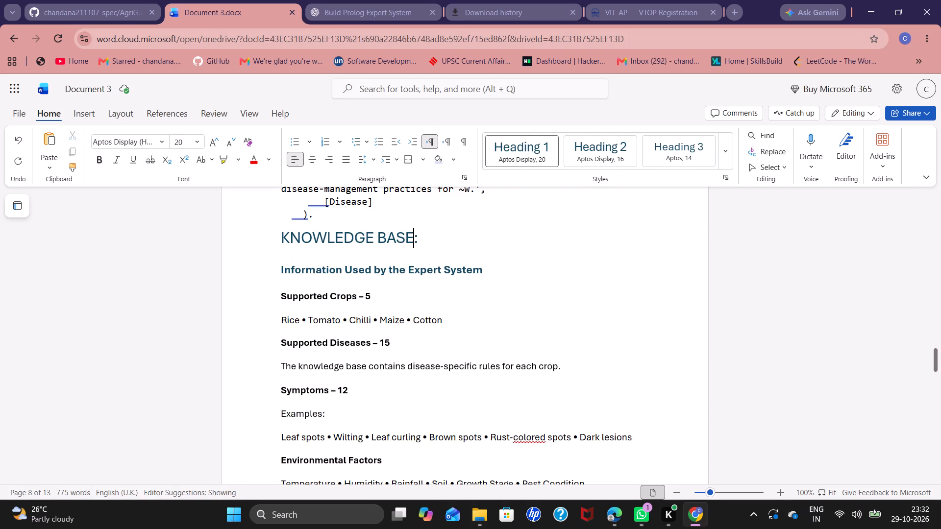
drag(280, 238, 403, 242)
click(403, 242)
drag(280, 236, 402, 230)
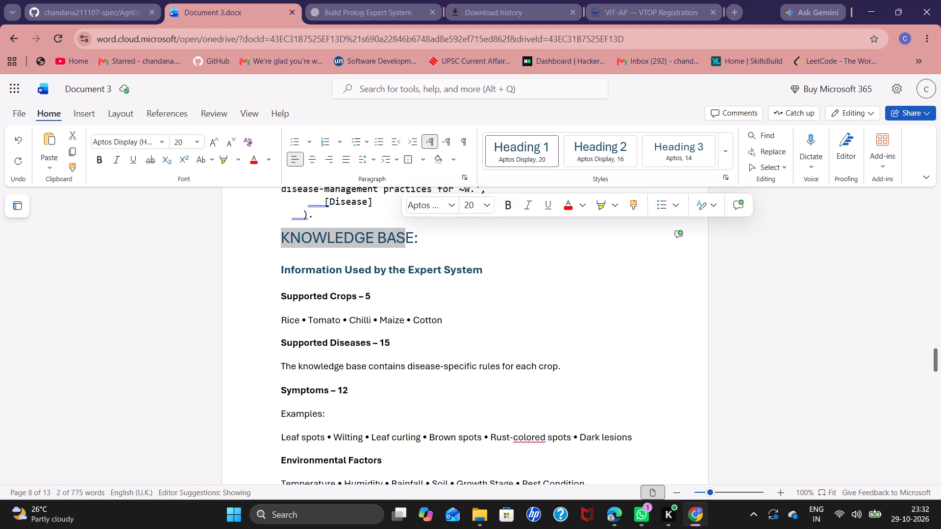
click(450, 243)
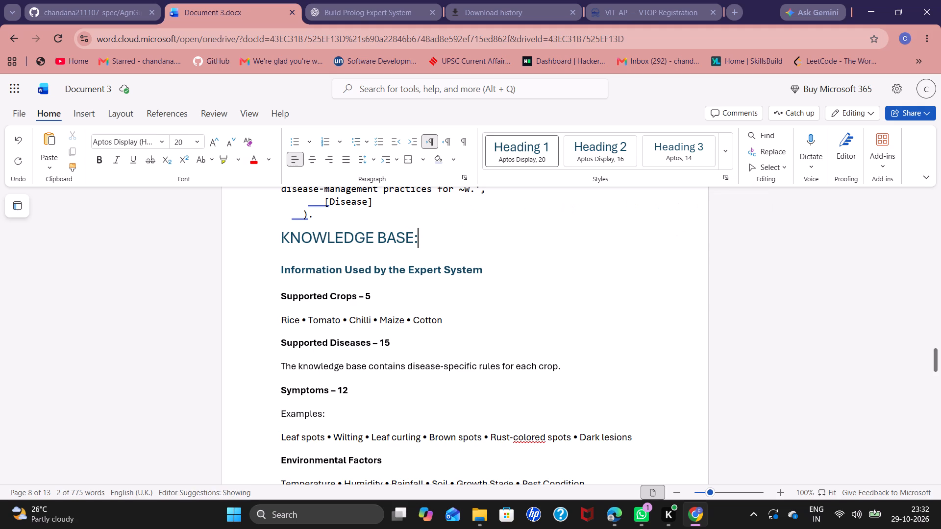
drag(278, 238, 456, 244)
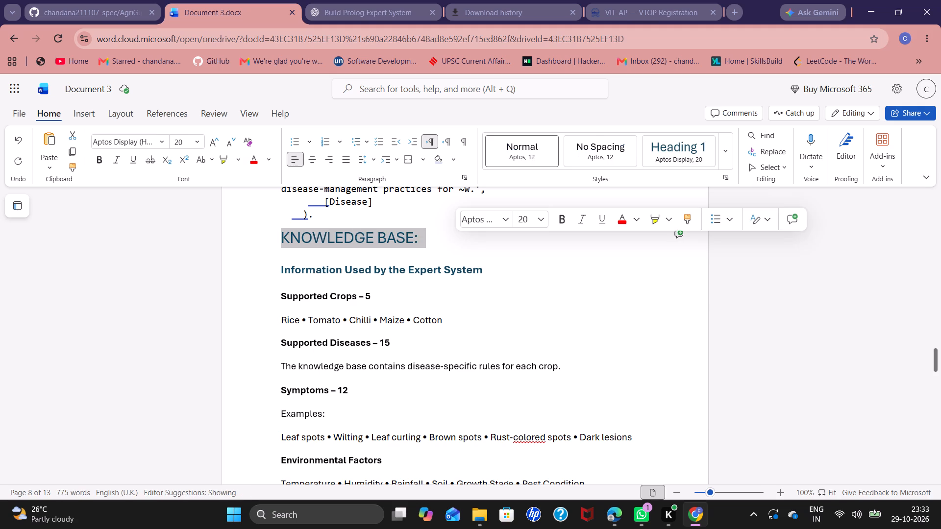
click(546, 218)
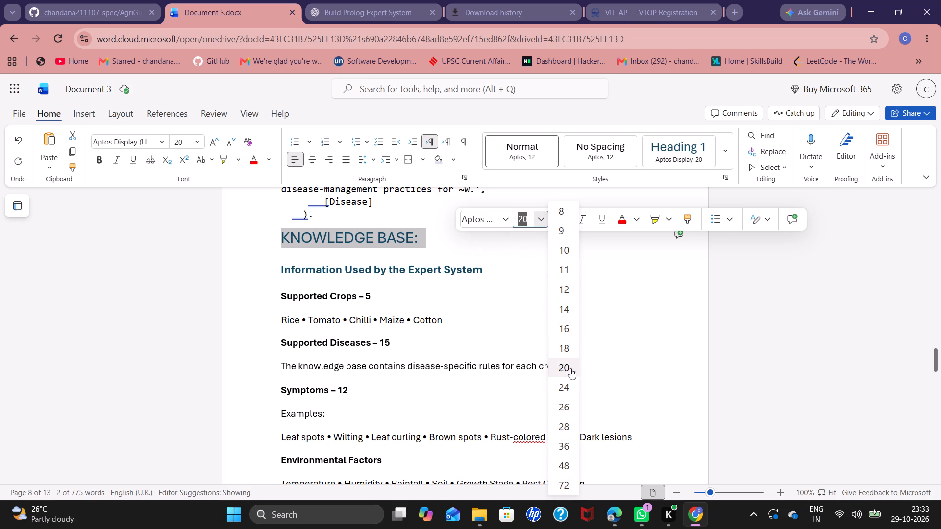
click(565, 388)
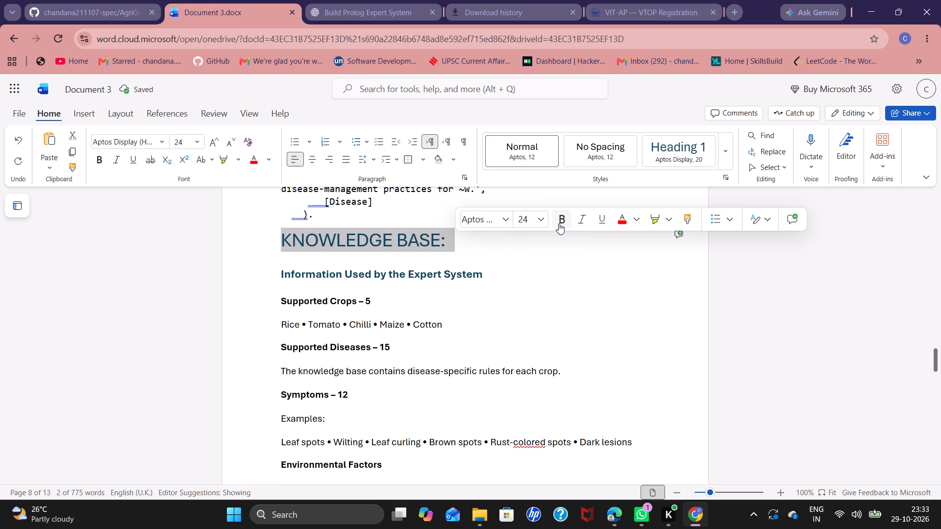
Make the KNOWLEDGE BASE heading bold.
click(559, 223)
click(498, 294)
scroll(498, 294, down, 5)
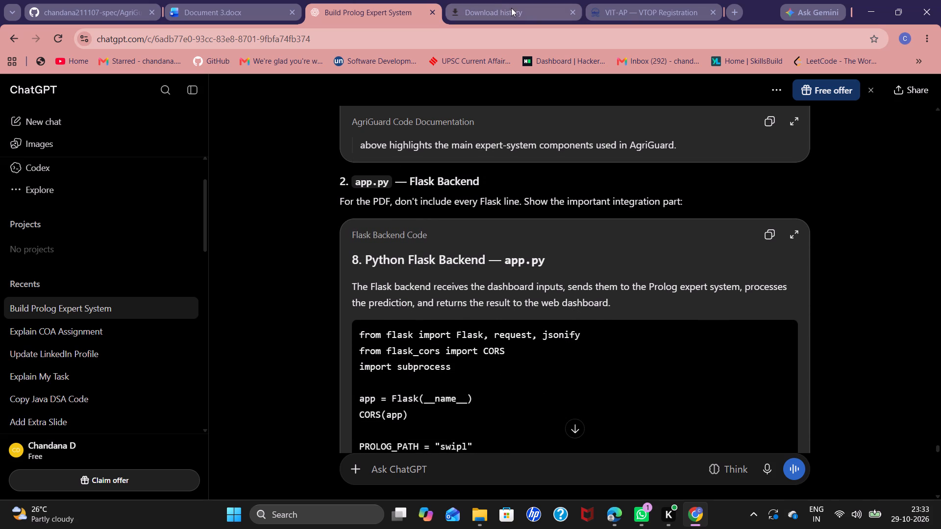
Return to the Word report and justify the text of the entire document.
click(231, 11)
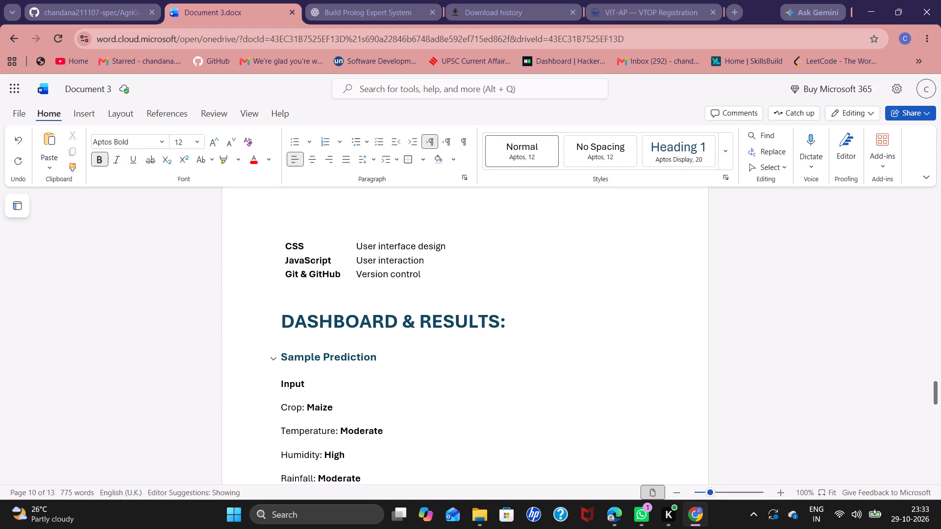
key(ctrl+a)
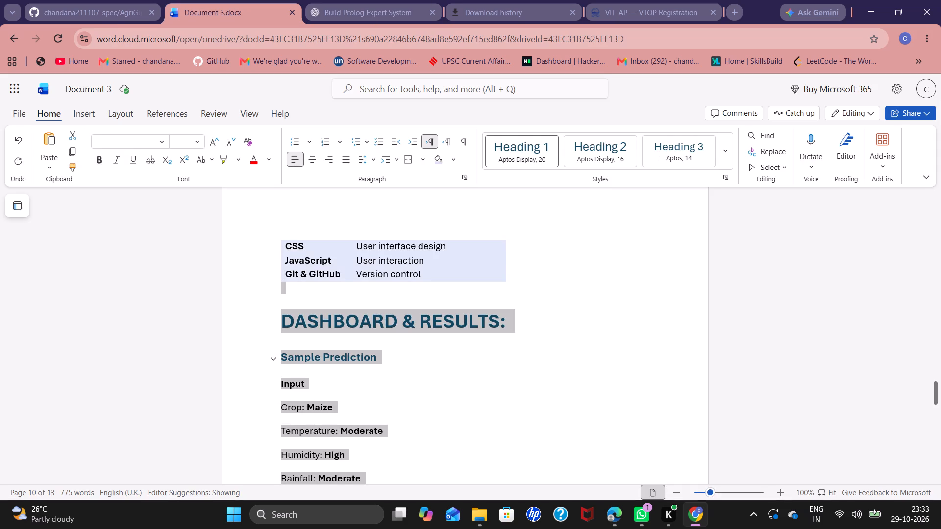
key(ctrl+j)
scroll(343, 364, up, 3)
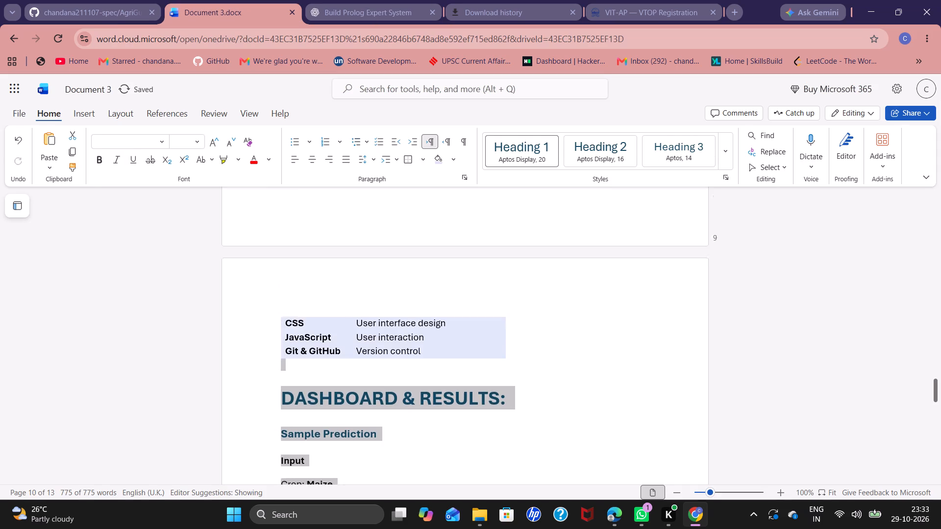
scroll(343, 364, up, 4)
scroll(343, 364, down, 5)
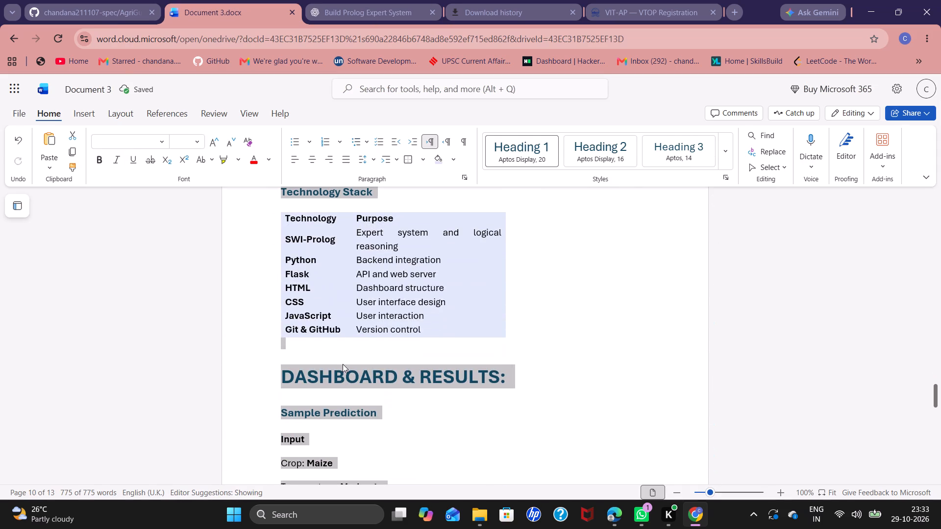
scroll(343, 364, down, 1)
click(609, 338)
Set the entire report, from the AGRIGUARD title page onward, back to left alignment.
scroll(609, 338, up, 7)
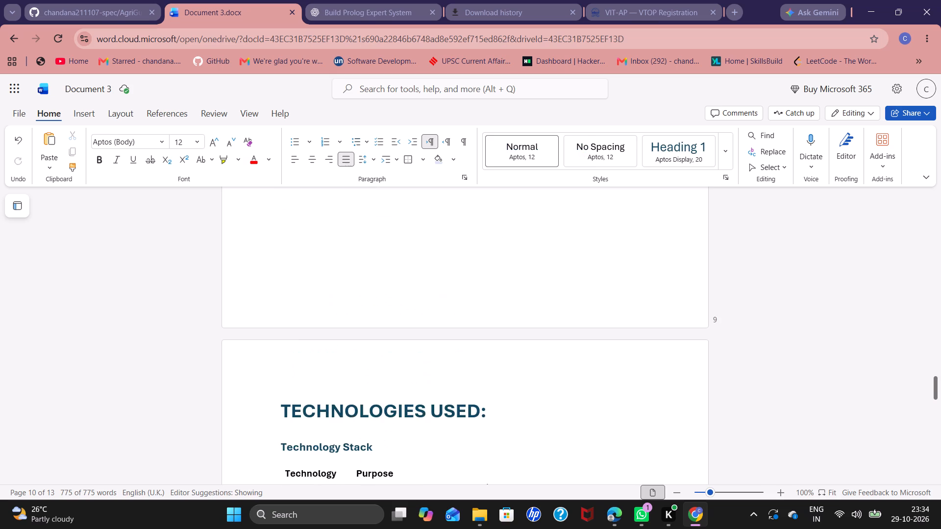
scroll(609, 338, up, 19)
scroll(609, 338, up, 11)
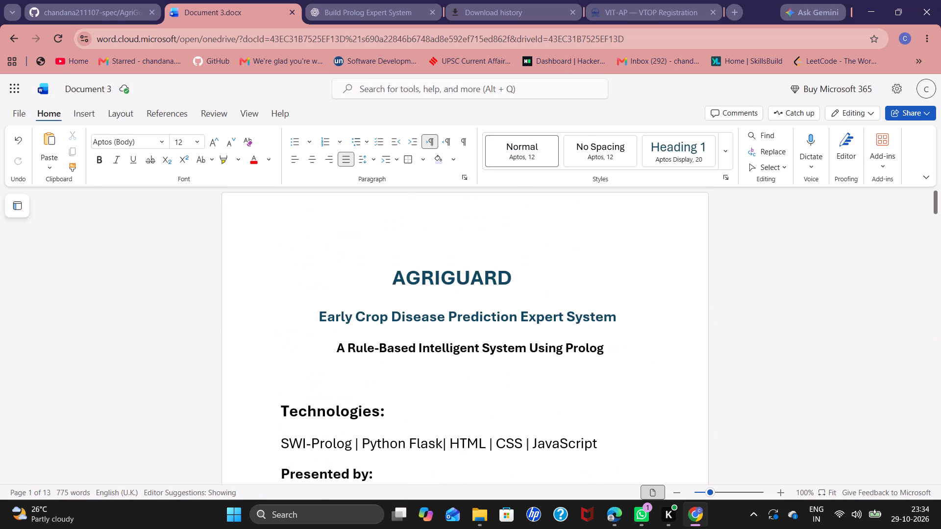
scroll(609, 338, up, 9)
click(364, 304)
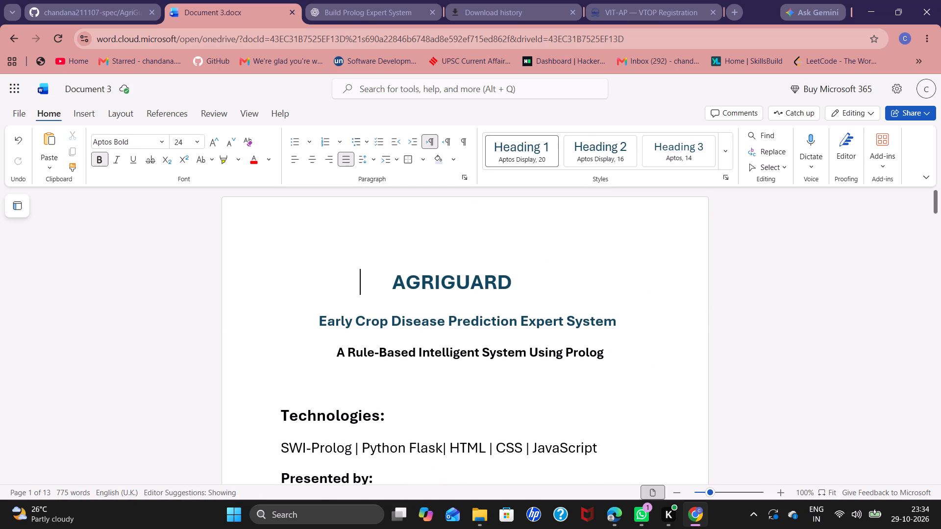
key(ctrl+a)
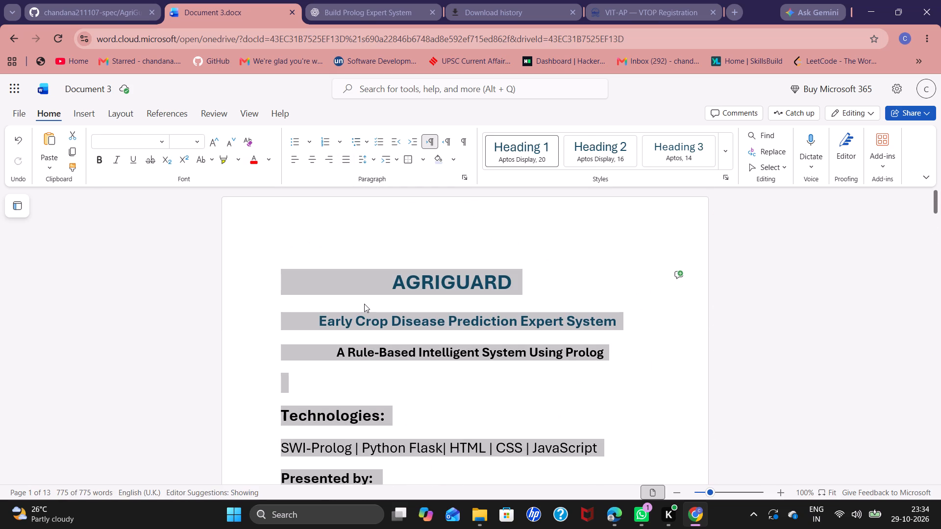
key(ctrl+j)
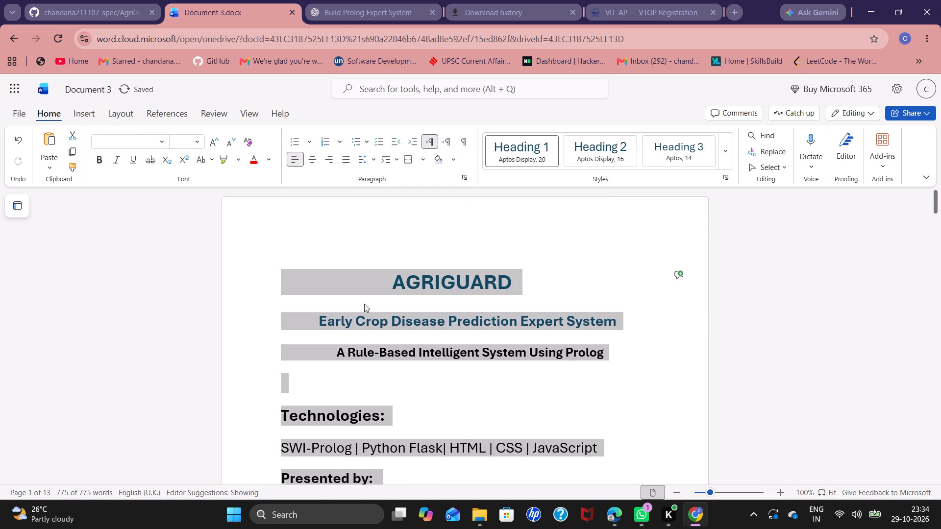
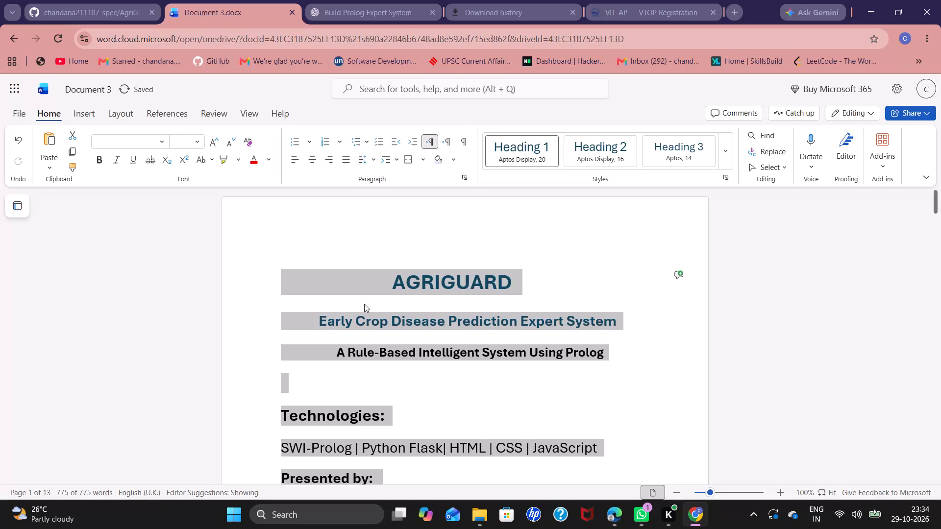
Review the text alignment throughout the report, from the title page to the project links and back.
click(530, 279)
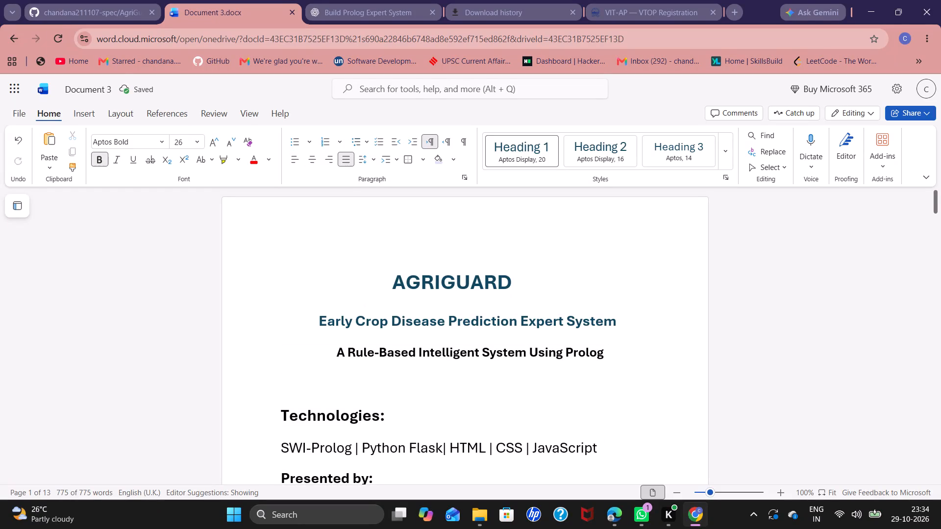
scroll(484, 438, down, 15)
scroll(484, 438, down, 6)
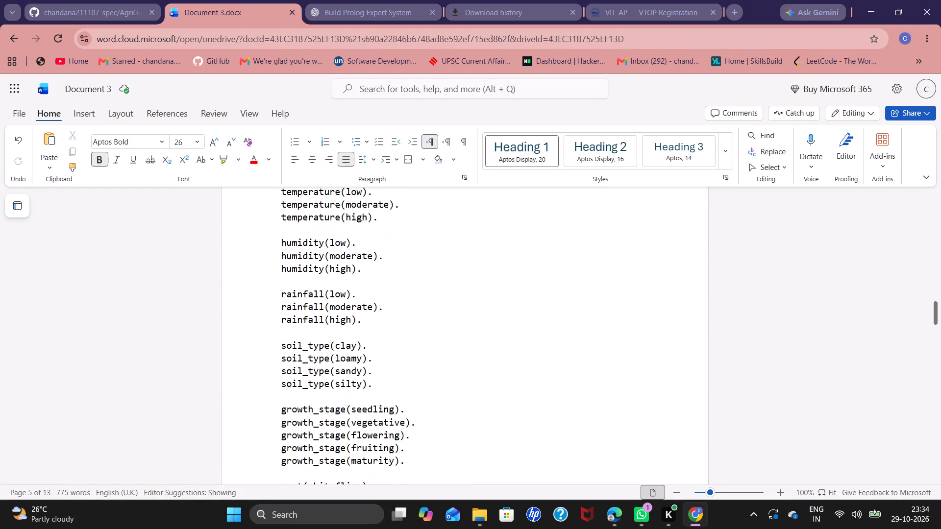
scroll(484, 438, down, 6)
scroll(484, 438, down, 15)
scroll(484, 438, up, 1)
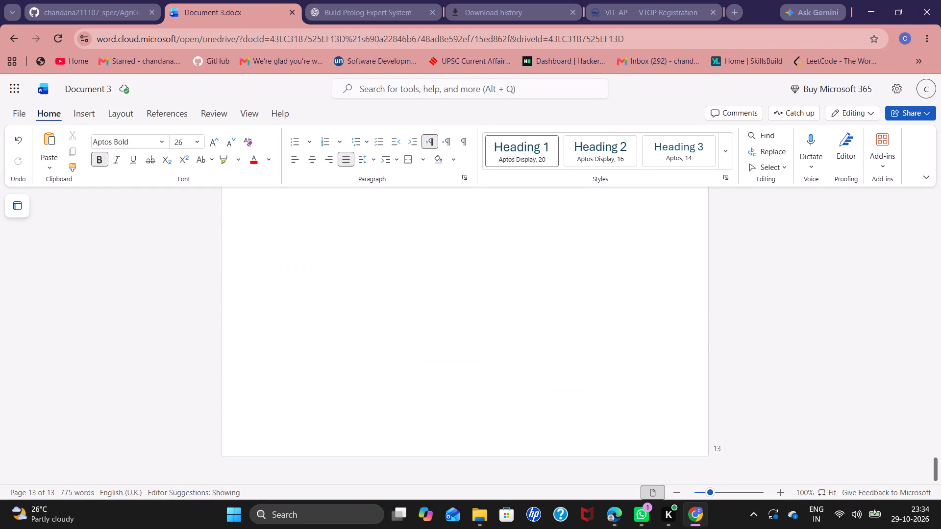
scroll(484, 438, up, 8)
scroll(484, 438, down, 2)
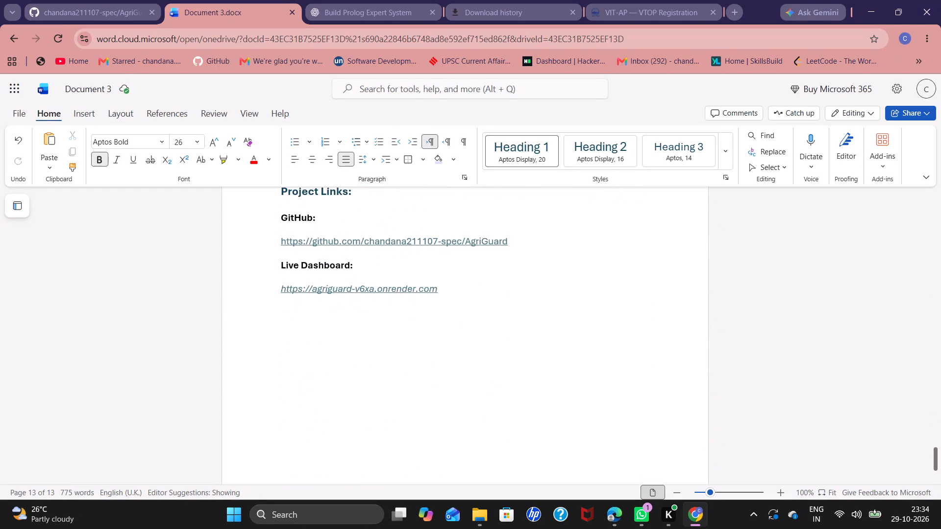
scroll(484, 438, down, 1)
scroll(484, 438, up, 5)
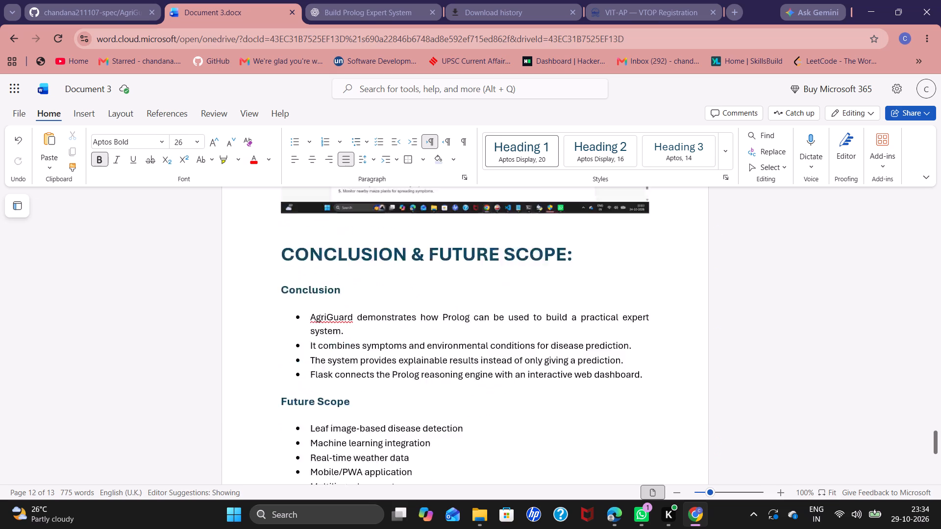
scroll(484, 438, up, 15)
scroll(484, 438, up, 20)
scroll(484, 438, up, 3)
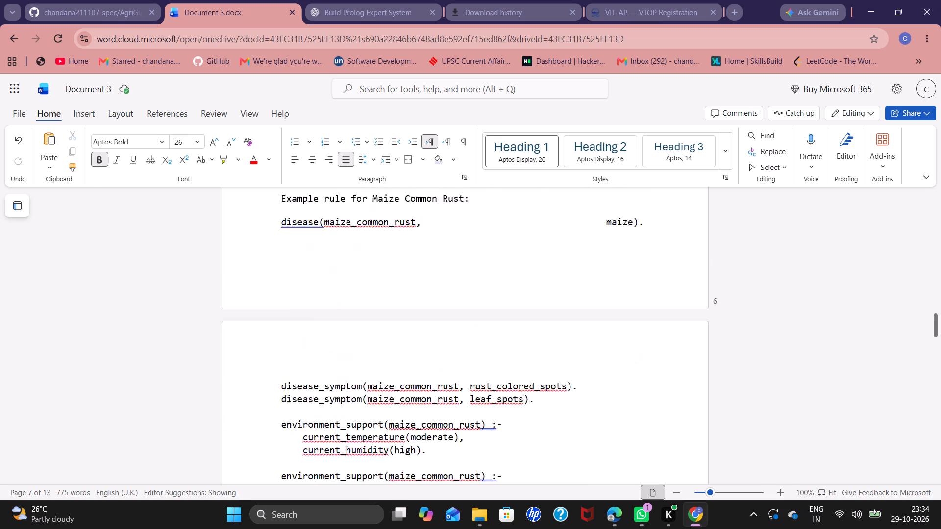
scroll(484, 438, up, 20)
scroll(484, 438, up, 2)
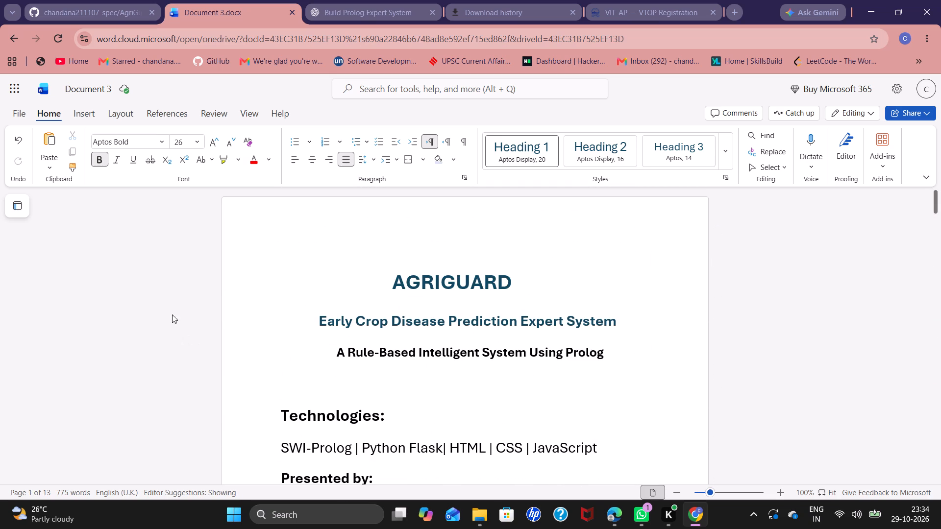
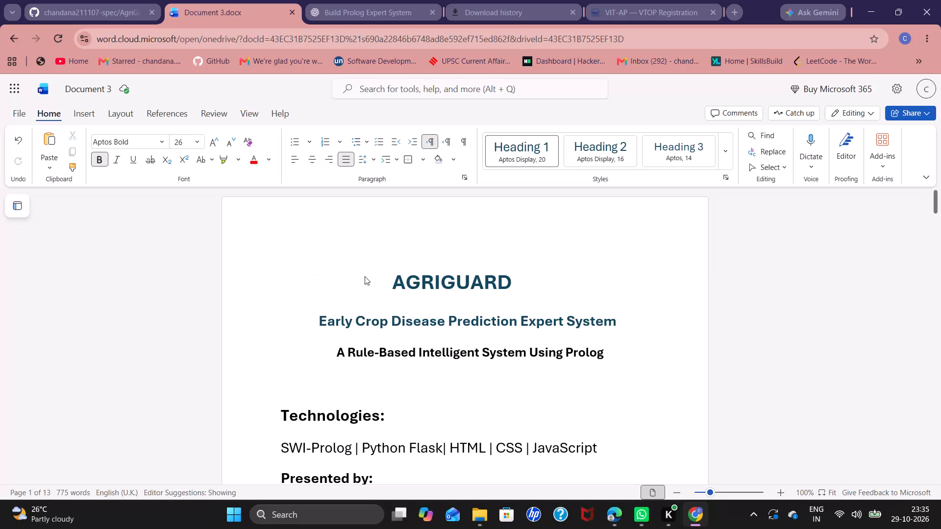
Review the report's layout and spacing page by page, from the title page down to the project links.
scroll(458, 331, down, 6)
scroll(642, 365, down, 4)
scroll(397, 313, down, 2)
double_click(91, 305)
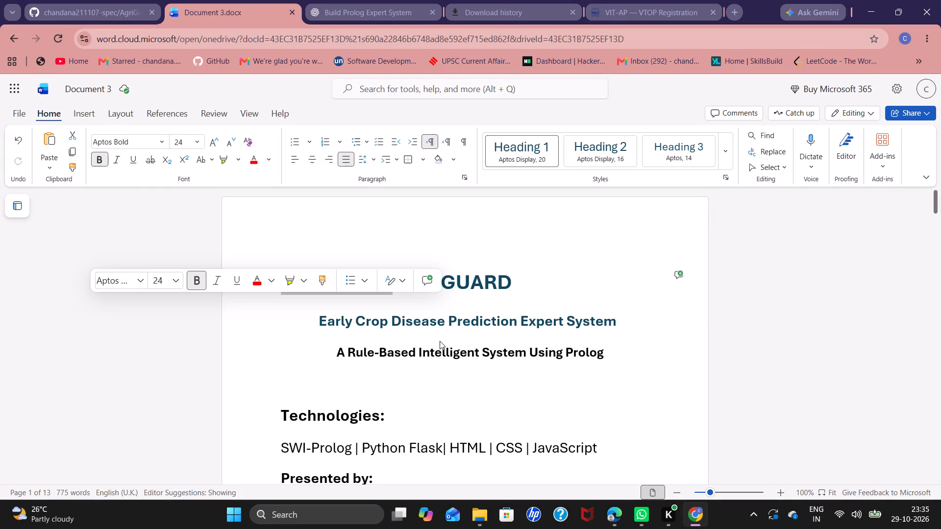
scroll(743, 386, down, 7)
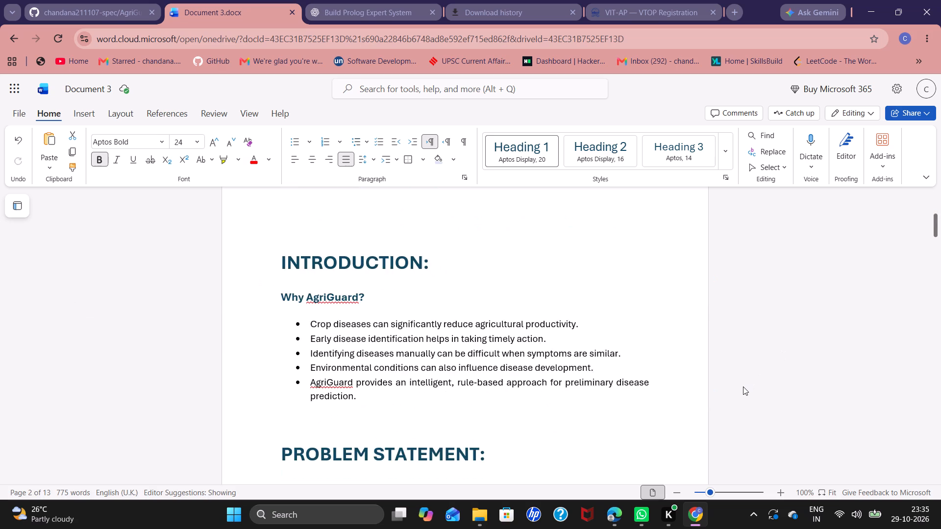
scroll(743, 386, down, 4)
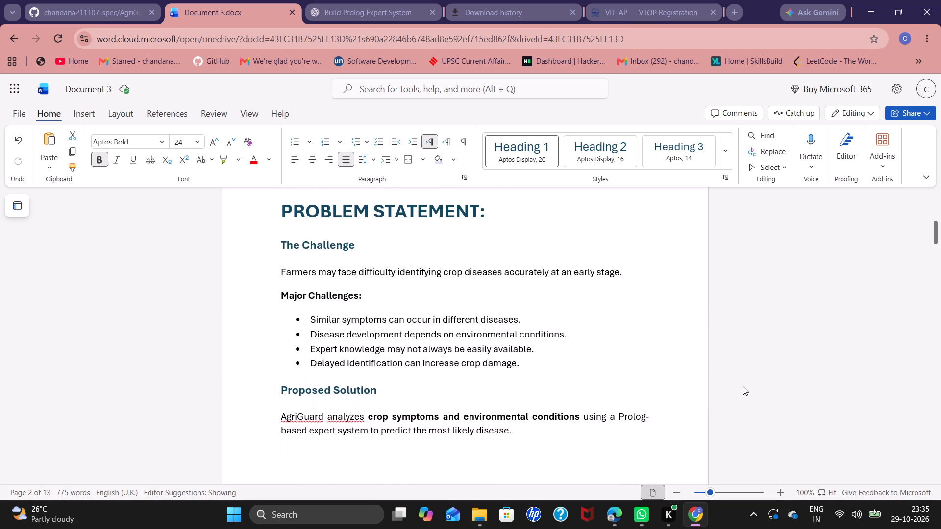
scroll(743, 386, down, 6)
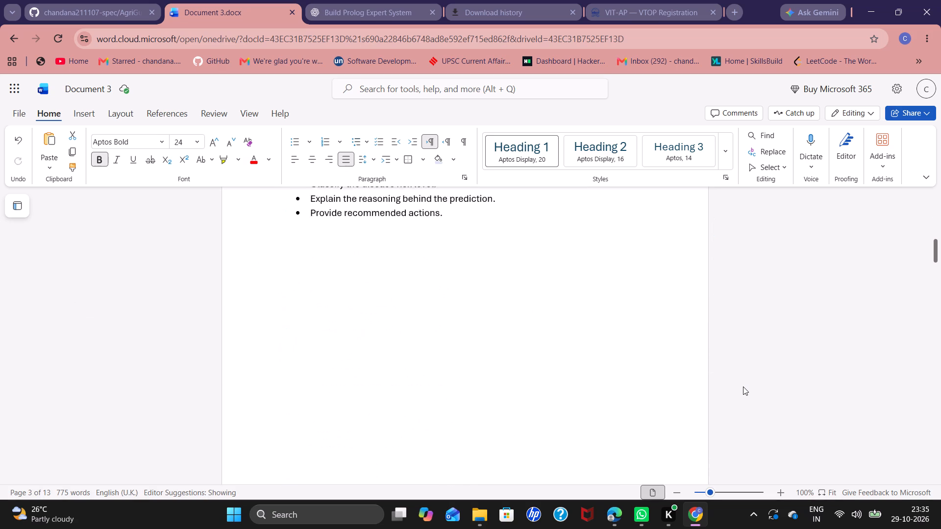
scroll(743, 386, down, 5)
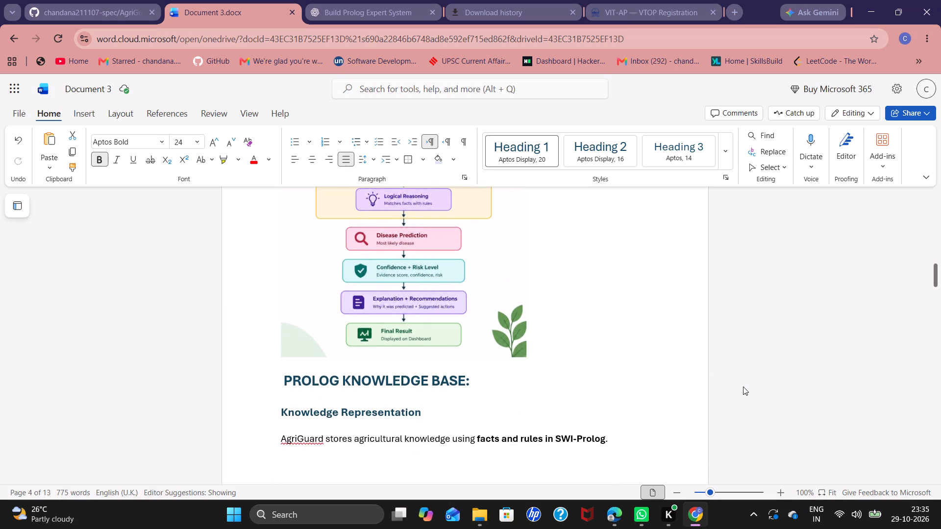
scroll(743, 386, down, 1)
scroll(743, 386, right, 3)
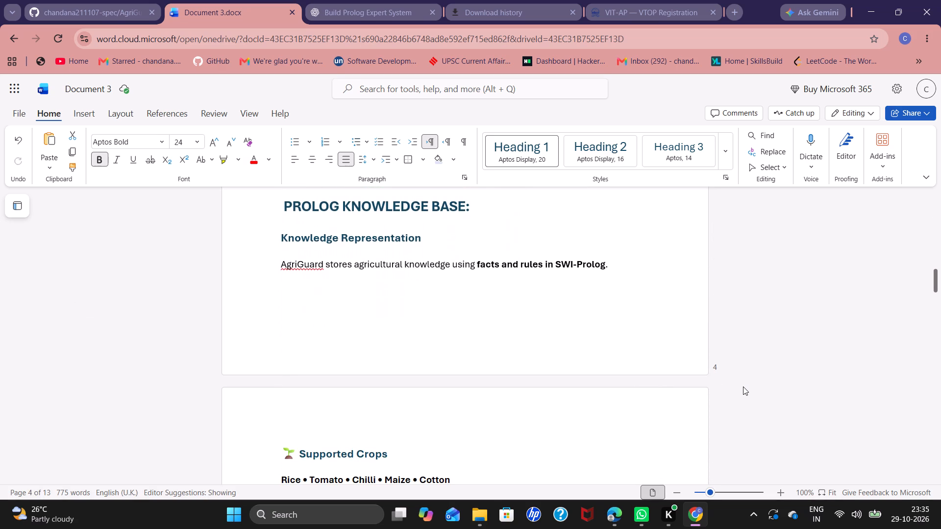
scroll(743, 386, up, 4)
scroll(743, 386, down, 6)
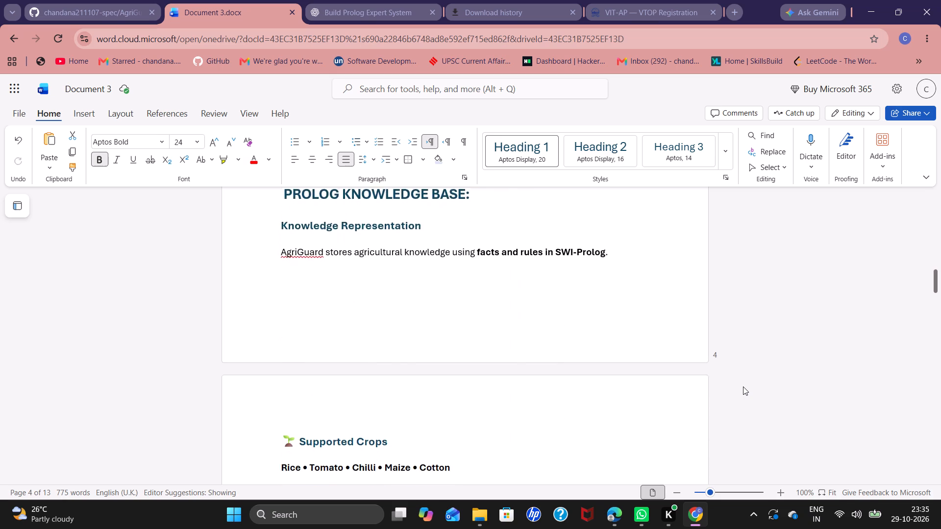
scroll(743, 386, down, 6)
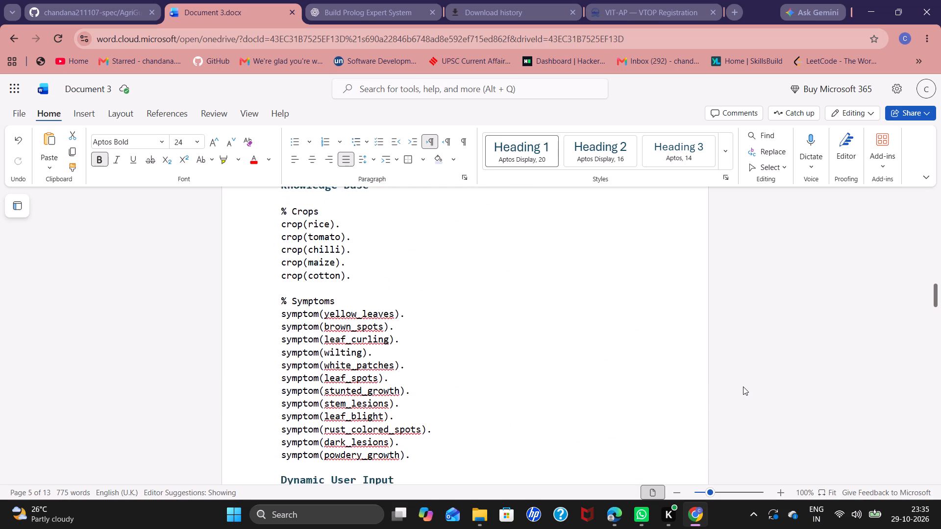
scroll(743, 386, down, 6)
scroll(743, 386, down, 20)
scroll(743, 386, down, 2)
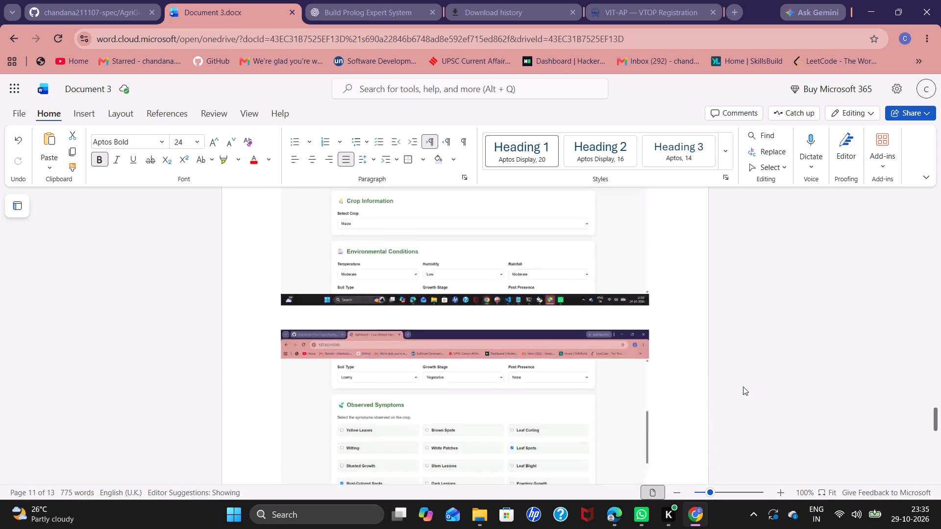
scroll(743, 386, down, 5)
Check headings, screenshots and spacing backwards through the report, from the project links up to the Objectives section.
scroll(743, 386, up, 8)
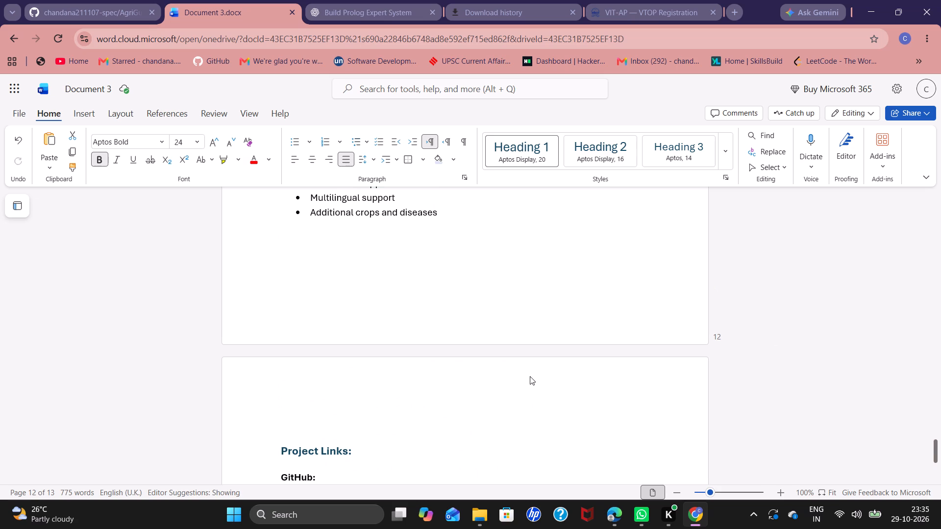
scroll(530, 376, up, 2)
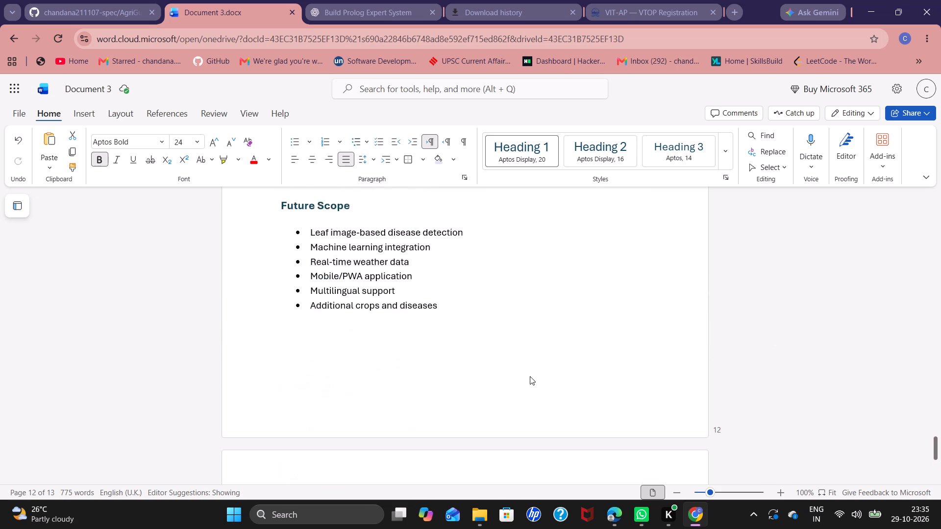
scroll(530, 376, up, 6)
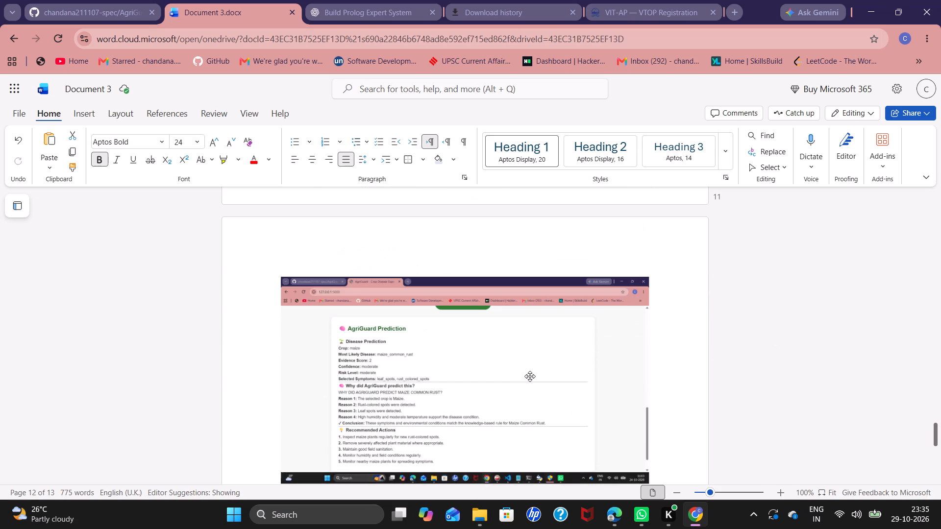
scroll(530, 376, down, 4)
scroll(530, 376, right, 1)
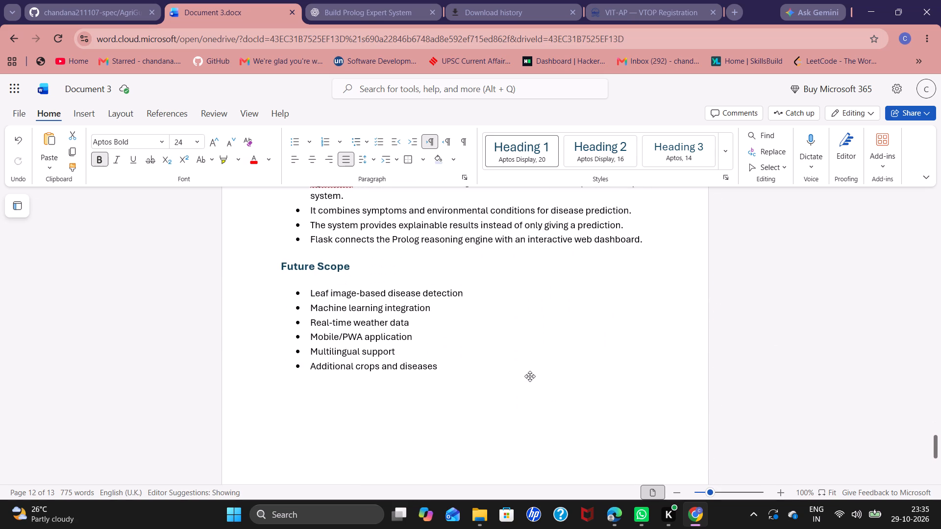
scroll(530, 376, right, 1)
scroll(530, 376, up, 2)
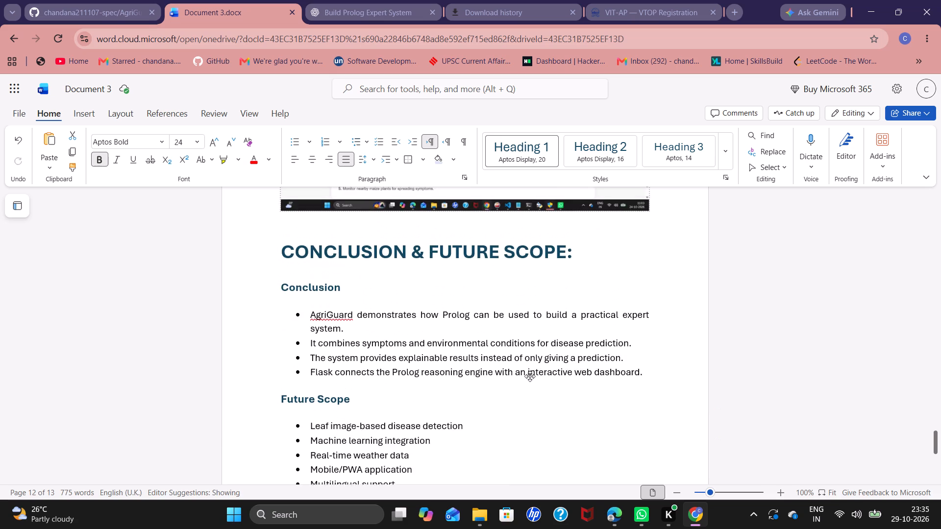
scroll(530, 376, up, 3)
scroll(530, 376, down, 1)
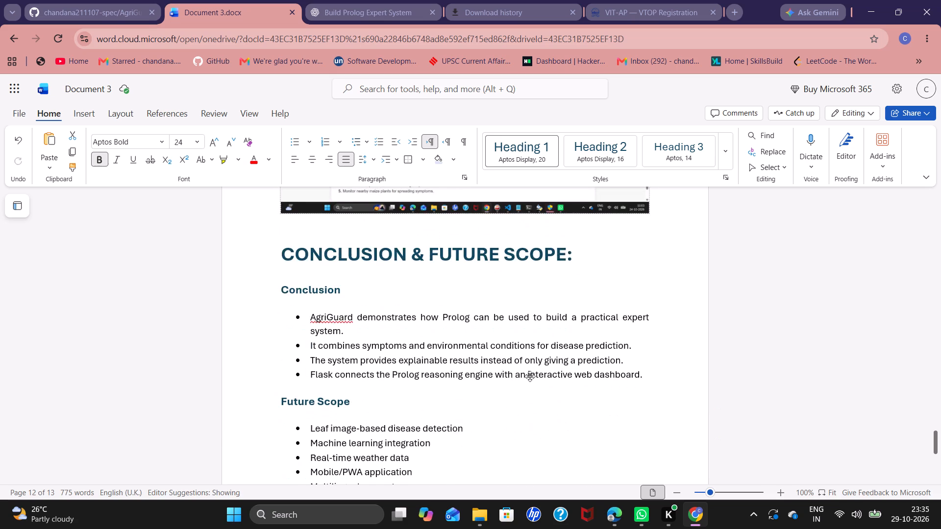
scroll(530, 376, down, 1)
scroll(530, 376, up, 3)
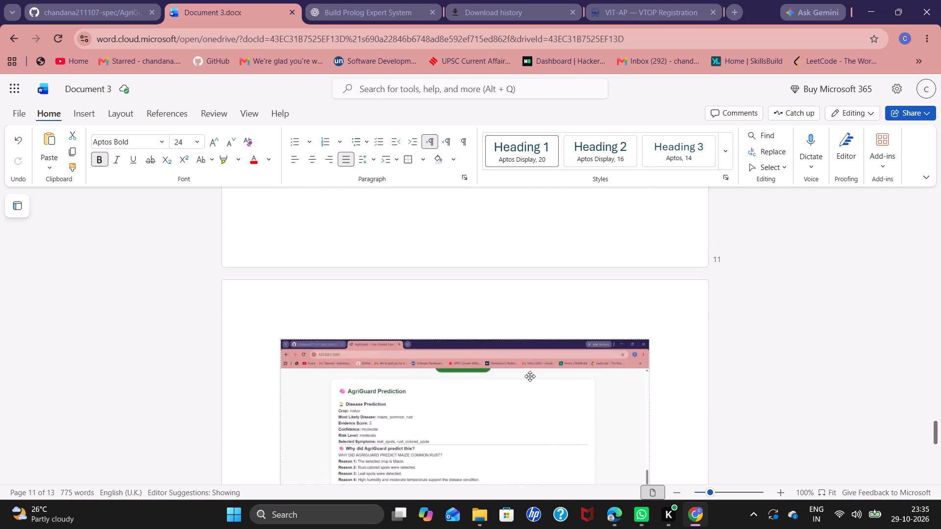
scroll(530, 376, up, 7)
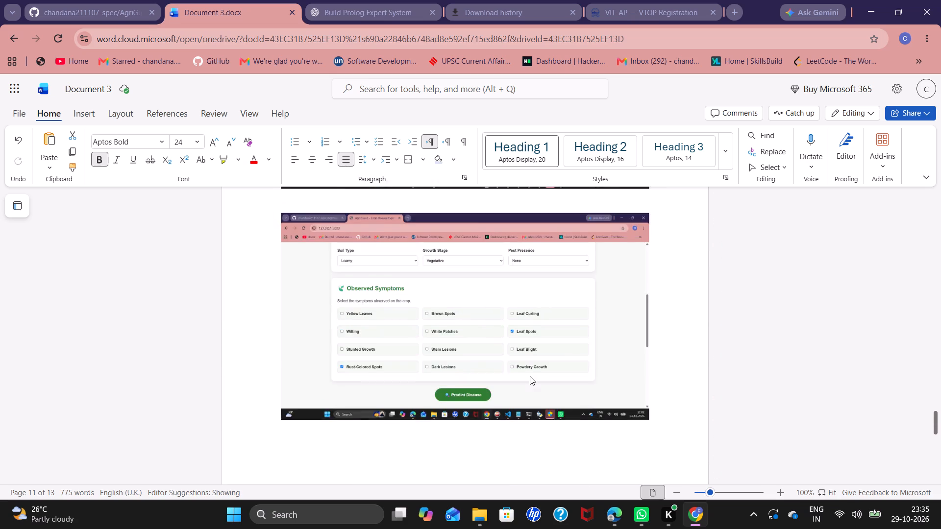
scroll(530, 376, up, 7)
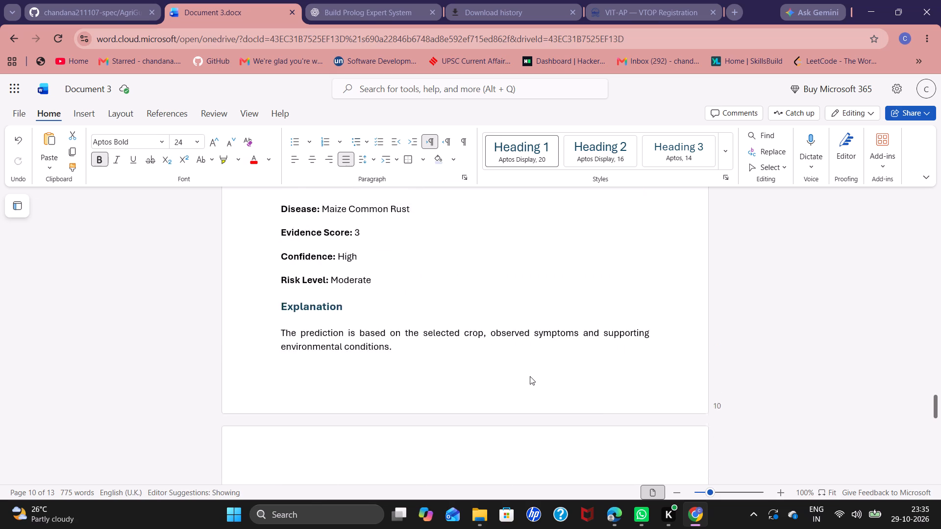
scroll(530, 376, up, 4)
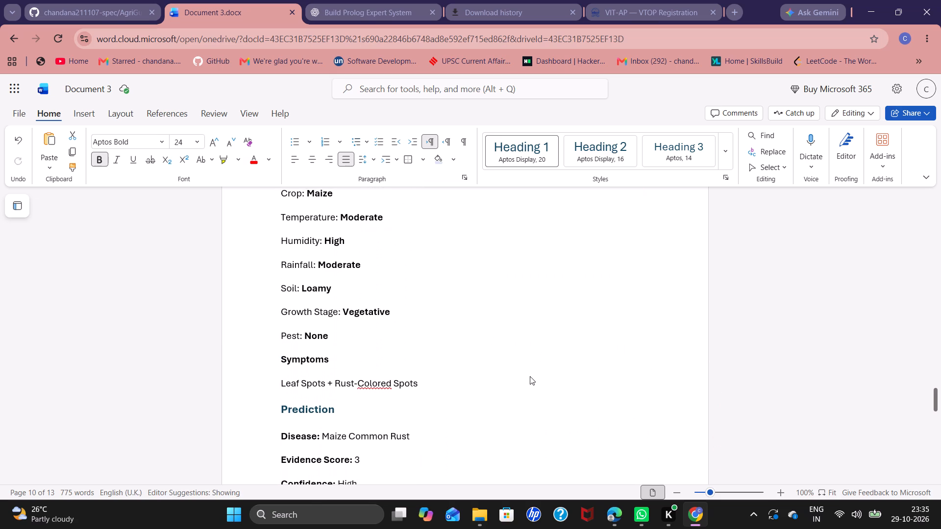
scroll(530, 376, up, 3)
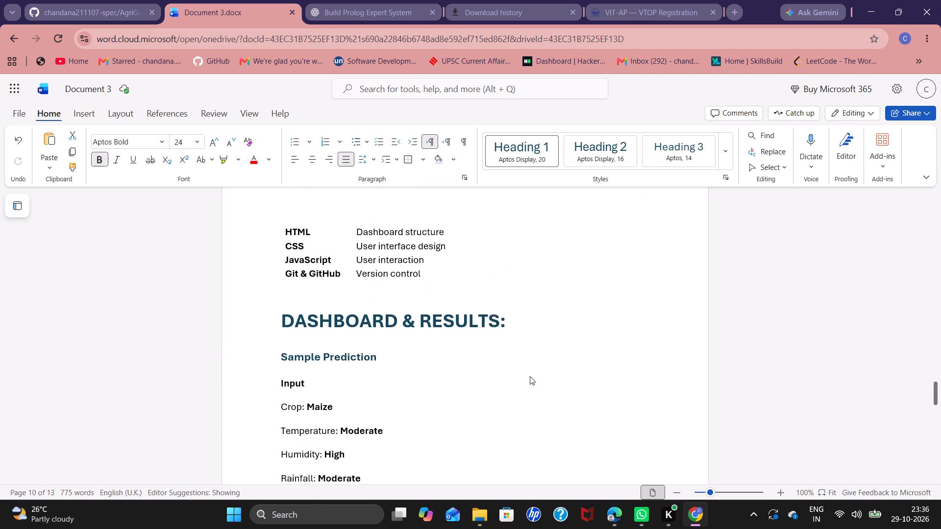
scroll(530, 376, up, 19)
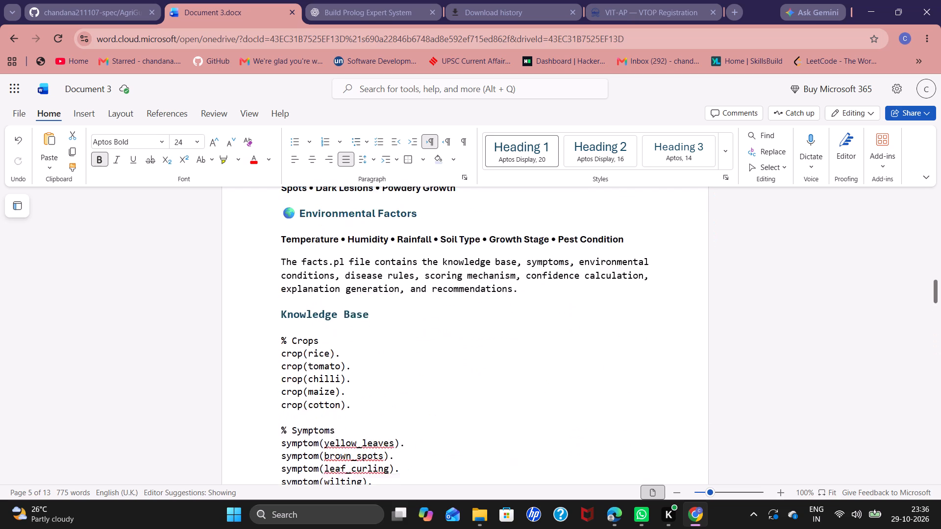
scroll(530, 376, up, 7)
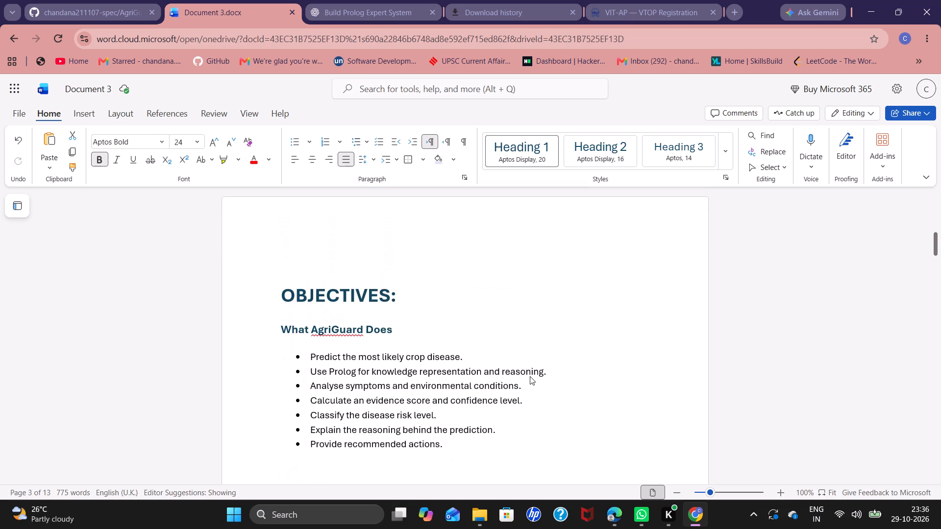
Remove the extra blank lines above the INTRODUCTION heading, undoing the merge of the heading into the dashboard link line.
scroll(530, 376, up, 8)
scroll(530, 376, down, 5)
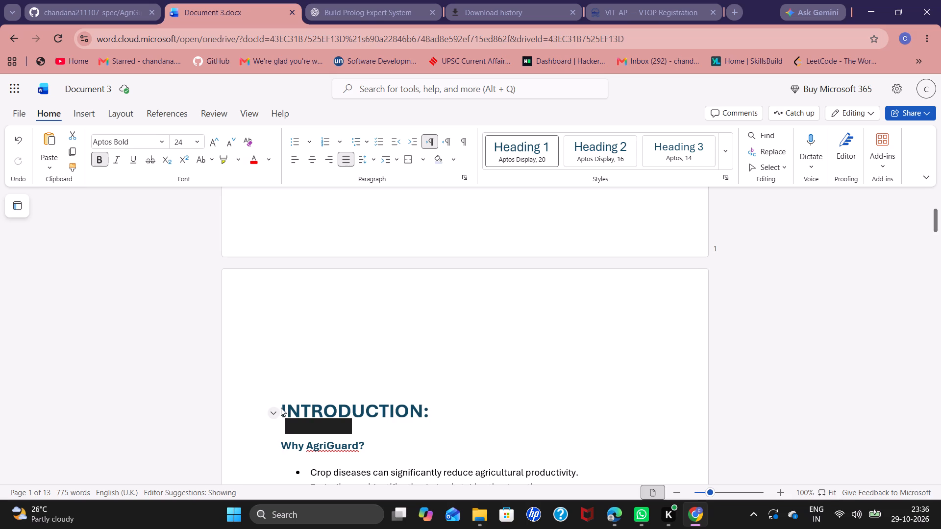
click(280, 404)
key(BackSpace)
key(BackSpace)
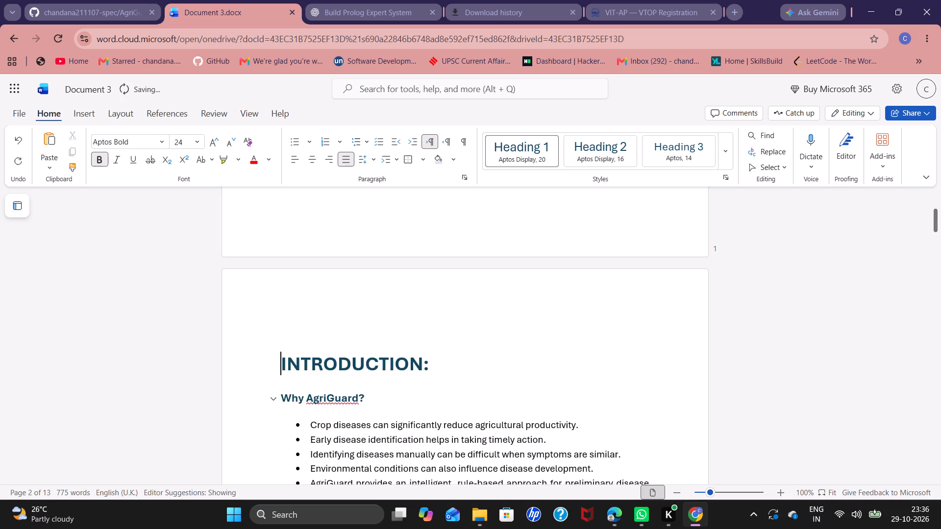
key(BackSpace)
key(BackSpace)
key(BackSpace)
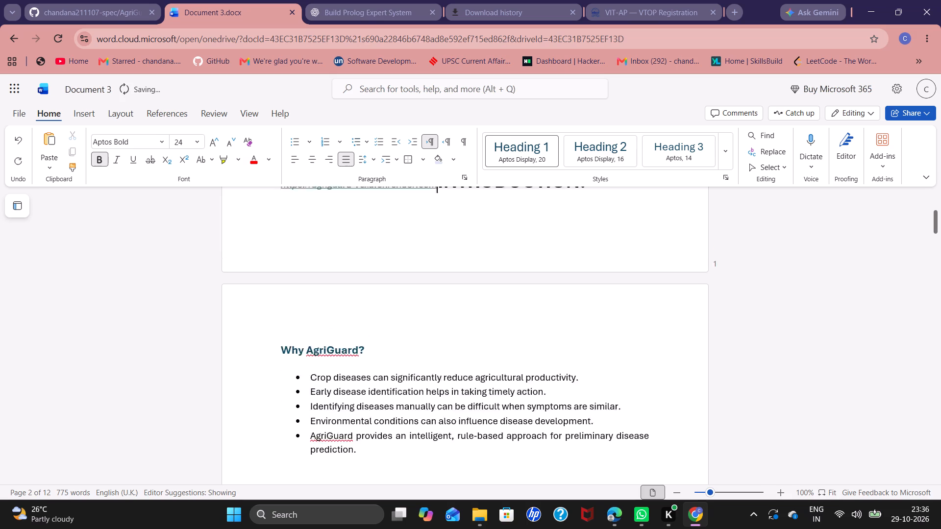
key(Return)
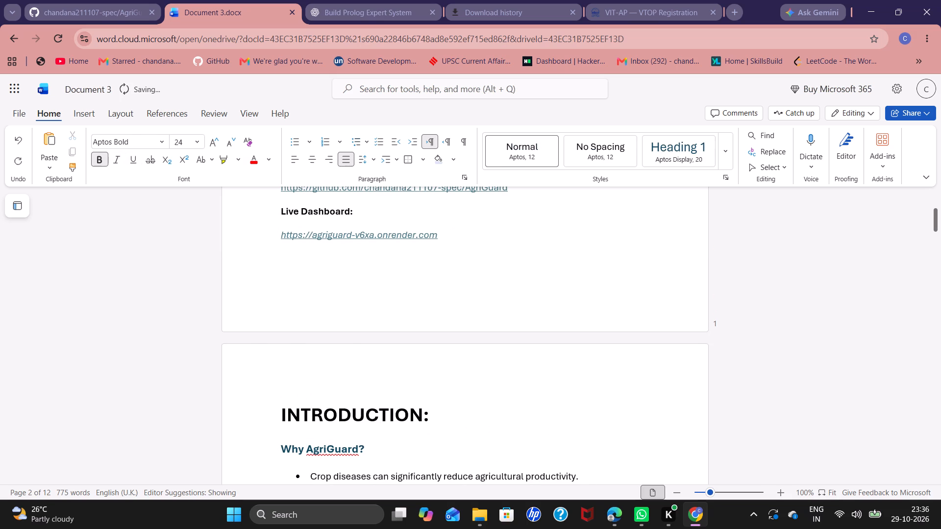
key(ctrl+z)
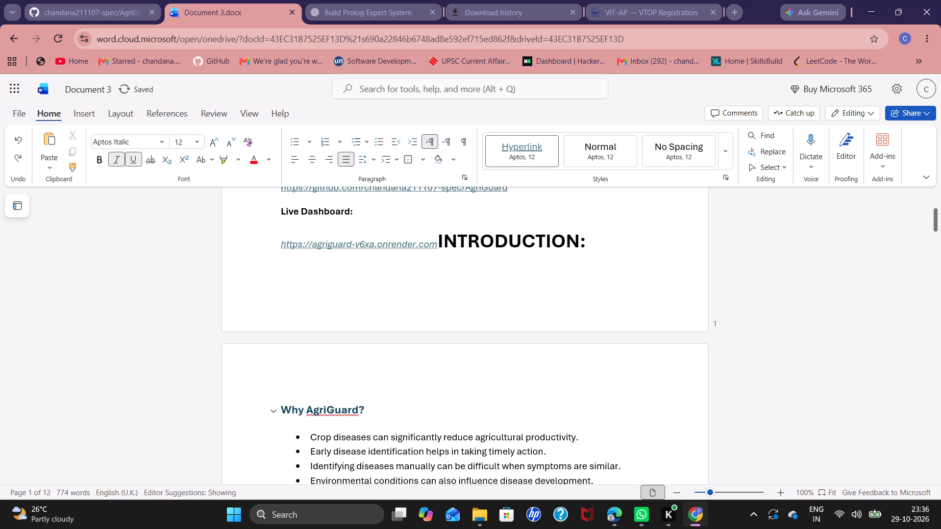
key(ctrl+z)
Review headings, spacing and code alignment from the INTRODUCTION heading to the second KNOWLEDGE BASE section and back to the risk-level rules.
scroll(284, 417, down, 1)
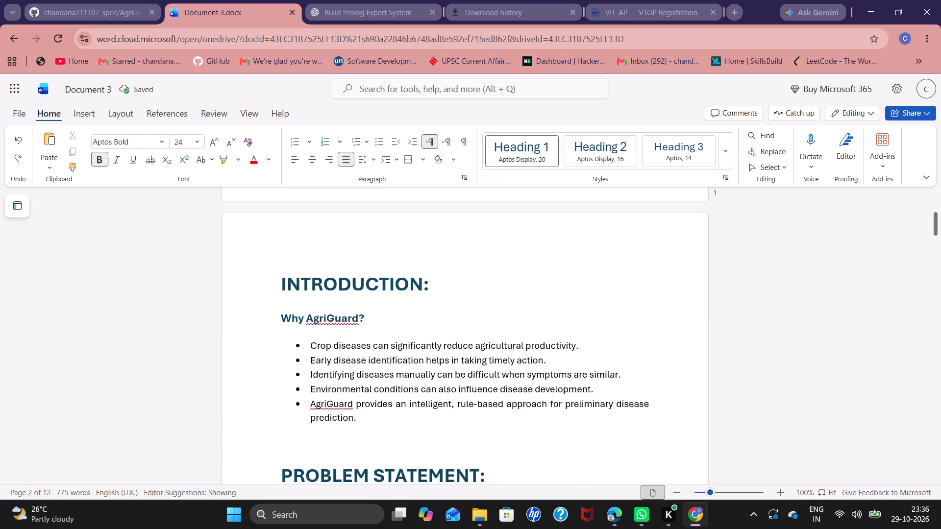
scroll(284, 417, down, 10)
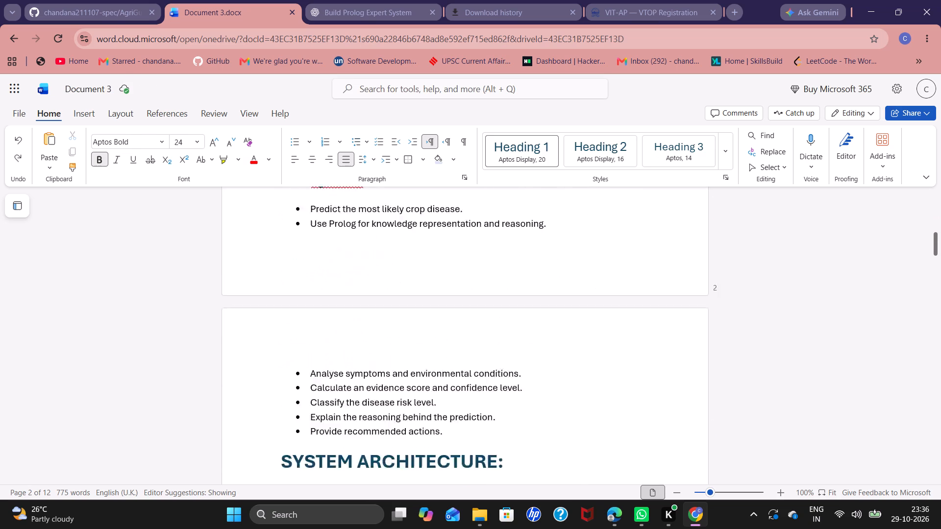
scroll(284, 417, down, 5)
scroll(284, 417, up, 5)
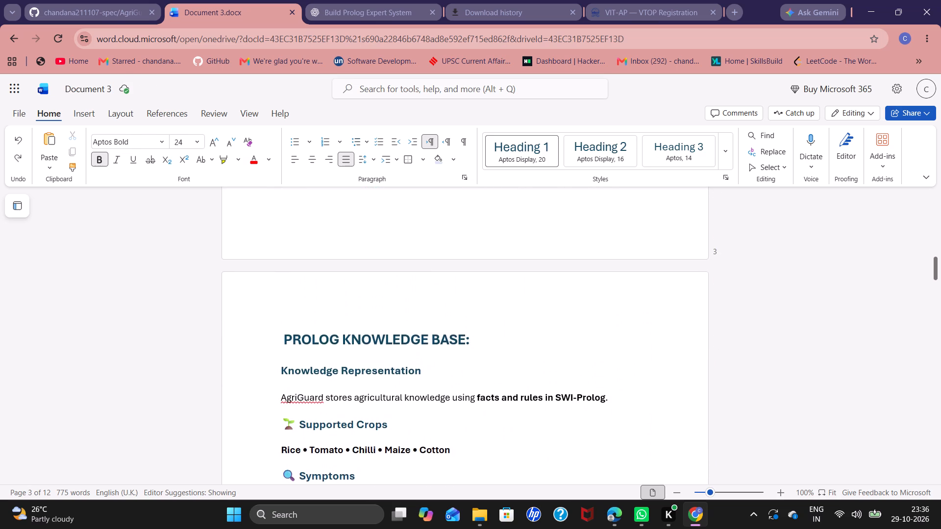
scroll(284, 417, up, 1)
scroll(284, 417, down, 3)
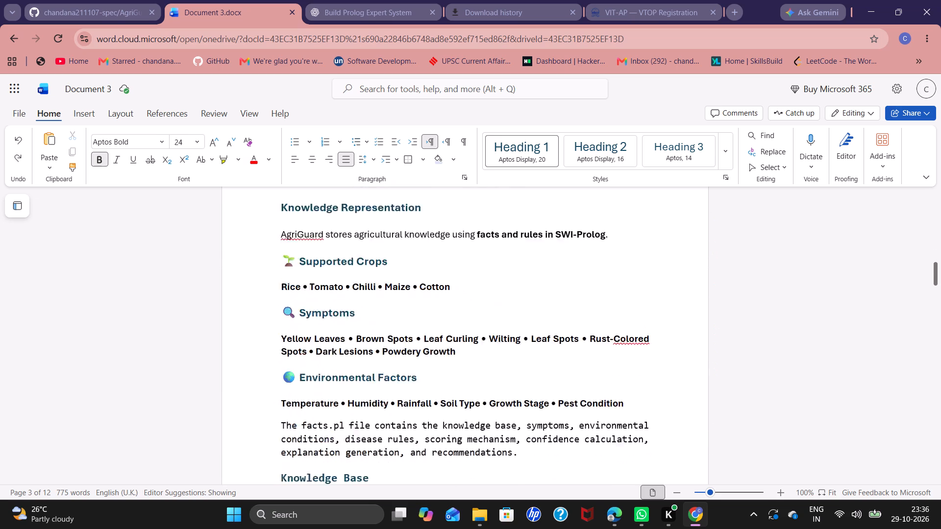
scroll(284, 417, down, 2)
scroll(284, 417, up, 2)
scroll(284, 417, right, 1)
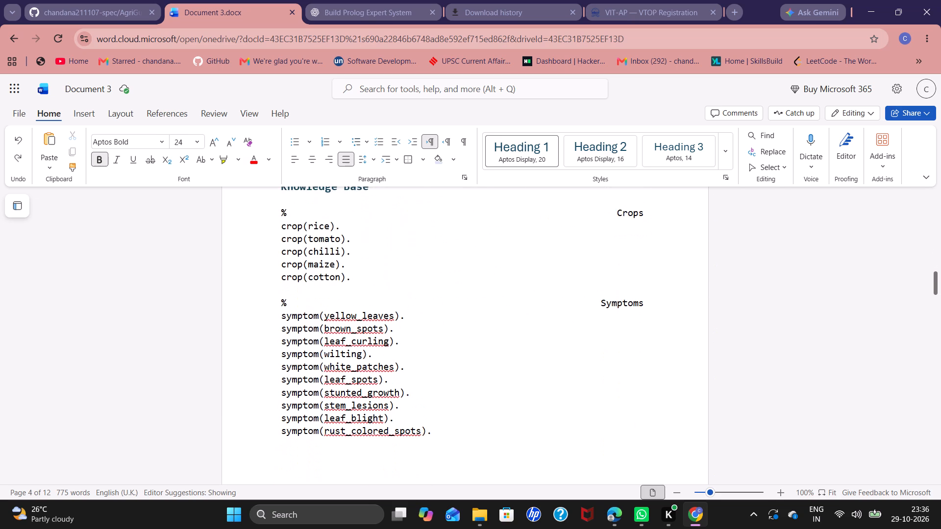
scroll(284, 417, right, 2)
scroll(284, 417, down, 5)
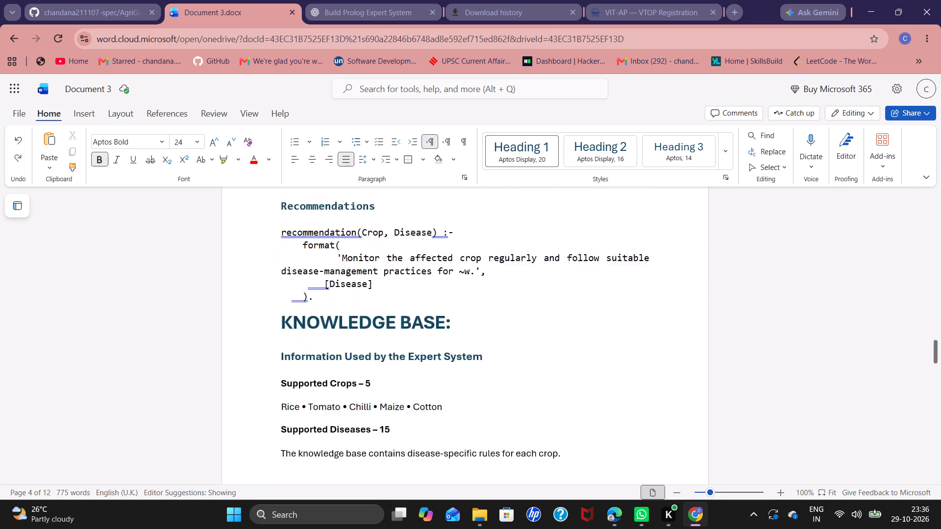
scroll(284, 417, down, 1)
scroll(284, 417, up, 13)
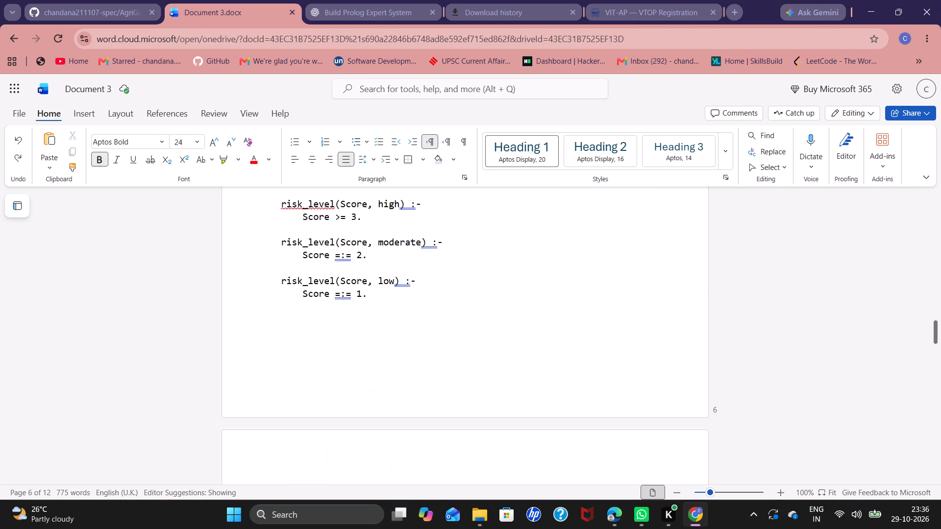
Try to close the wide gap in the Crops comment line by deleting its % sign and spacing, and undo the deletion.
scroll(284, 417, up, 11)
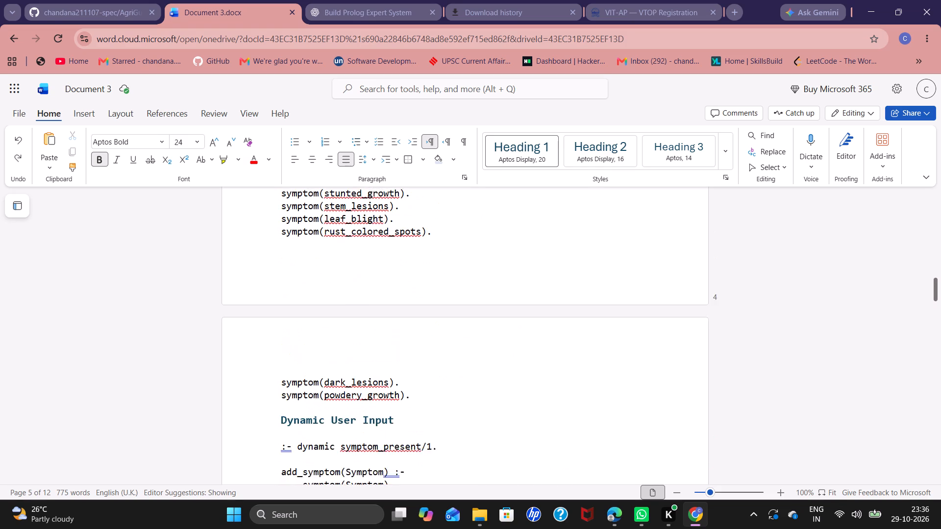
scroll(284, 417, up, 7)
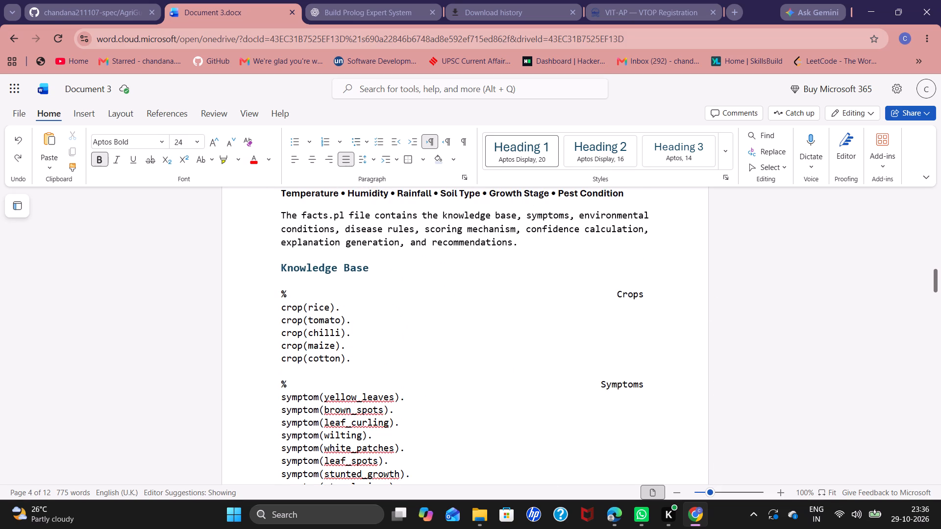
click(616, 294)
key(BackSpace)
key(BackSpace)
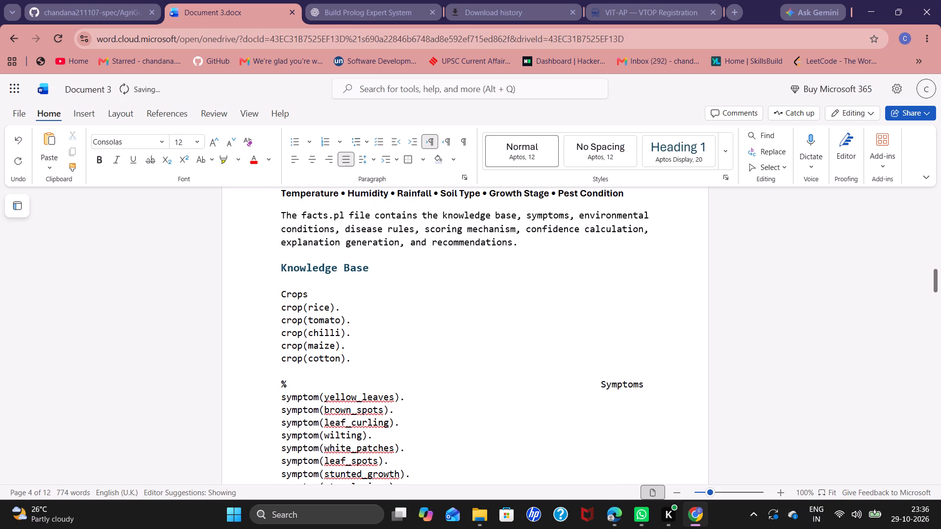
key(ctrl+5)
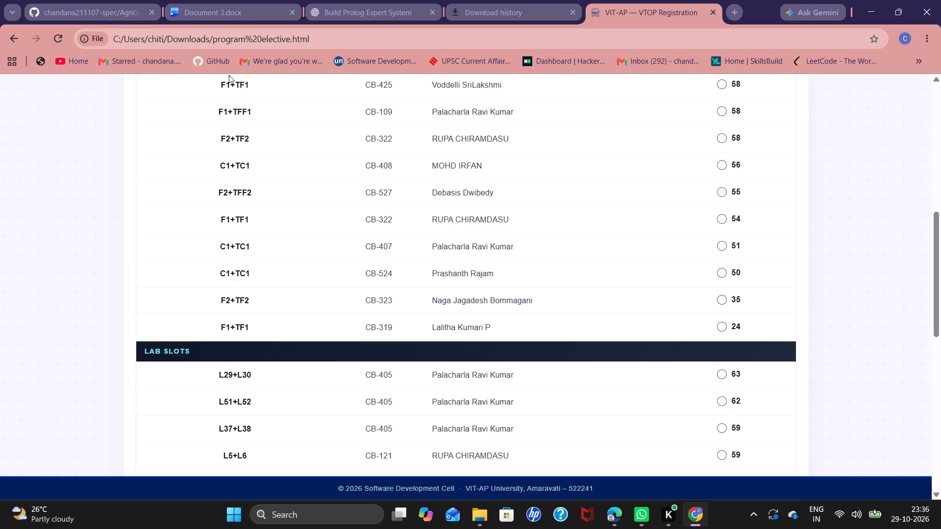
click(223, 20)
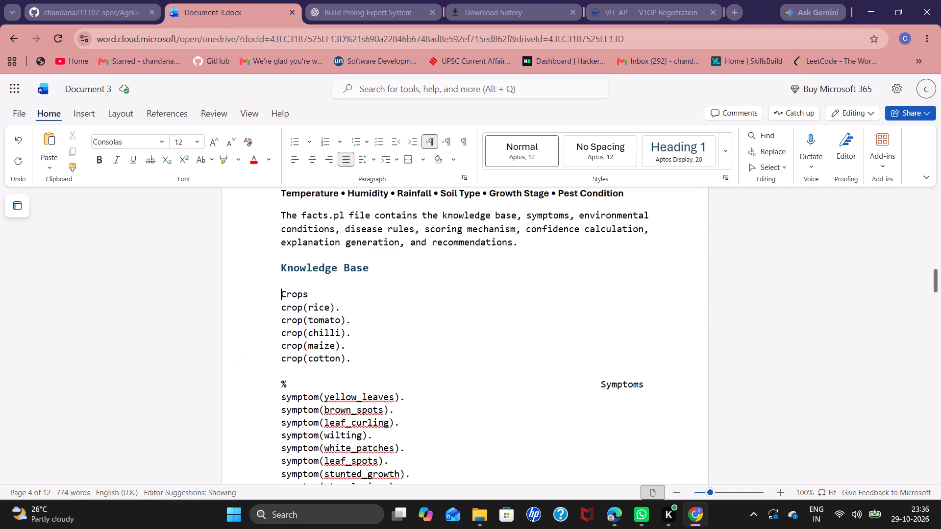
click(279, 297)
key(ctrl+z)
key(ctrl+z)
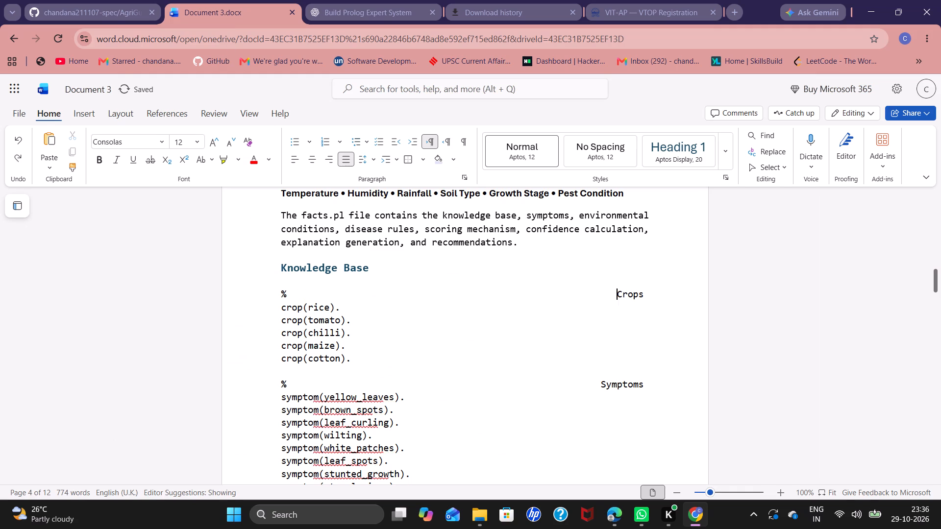
Rewrite the stretched Crops comment line under the Knowledge Base heading as %Crops, without the gap.
key(BackSpace)
key(BackSpace)
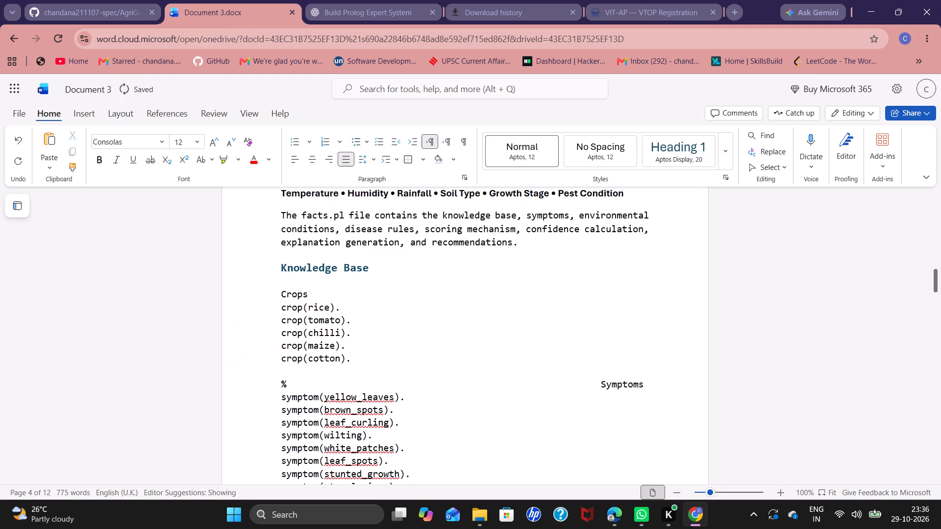
key(ctrl+5)
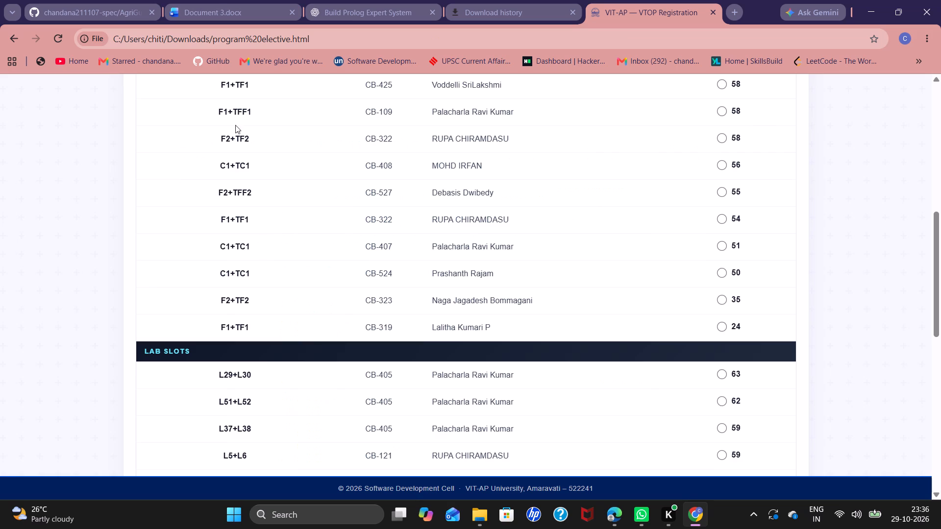
click(215, 0)
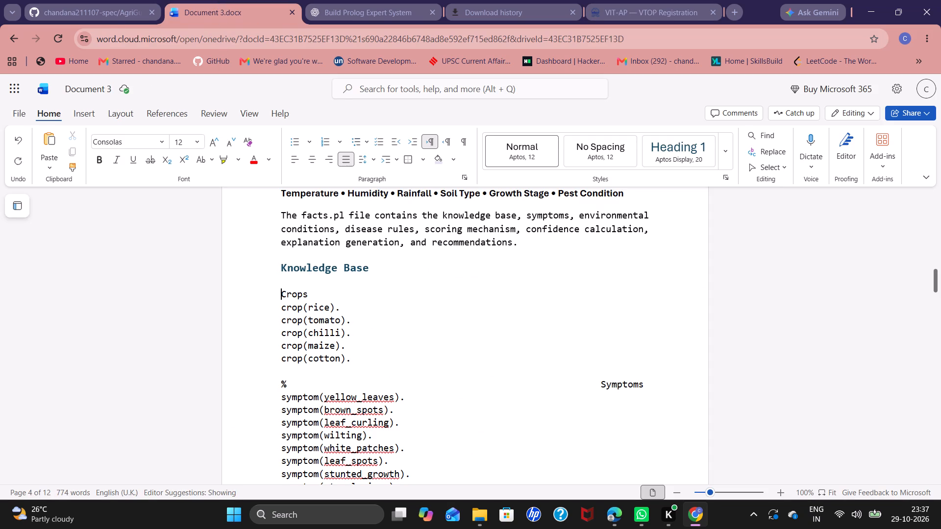
key(ctrl+5)
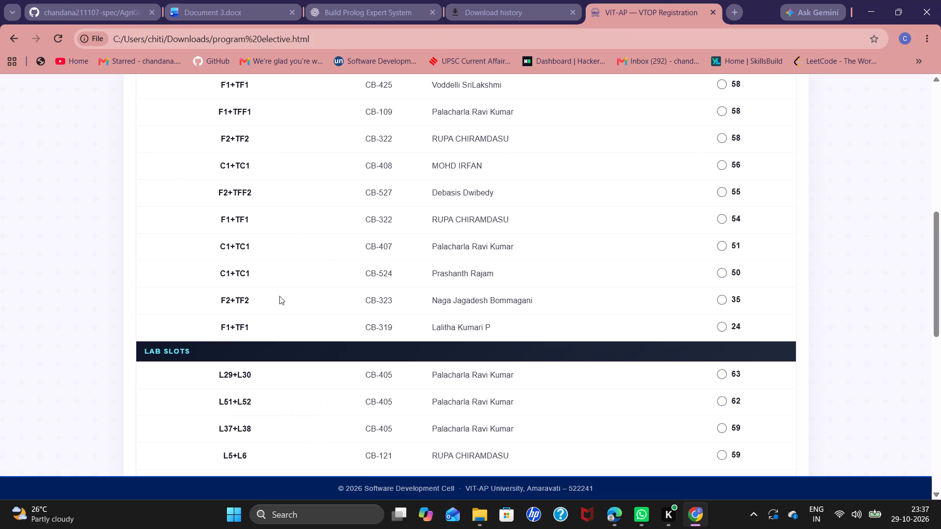
click(242, 0)
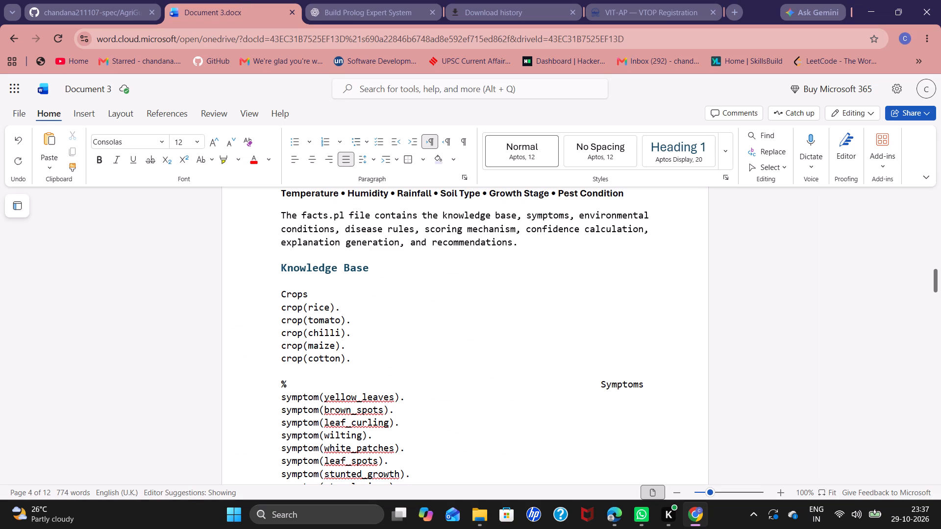
key(shift+percent)
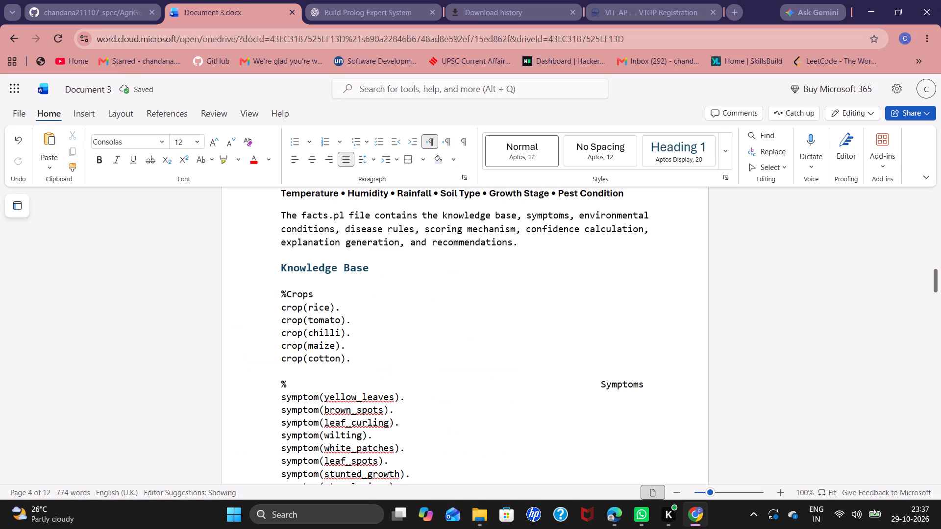
Rewrite the stretched Symptoms comment line above the symptom facts as %Symptoms, without the gap.
click(597, 385)
key(BackSpace)
key(BackSpace)
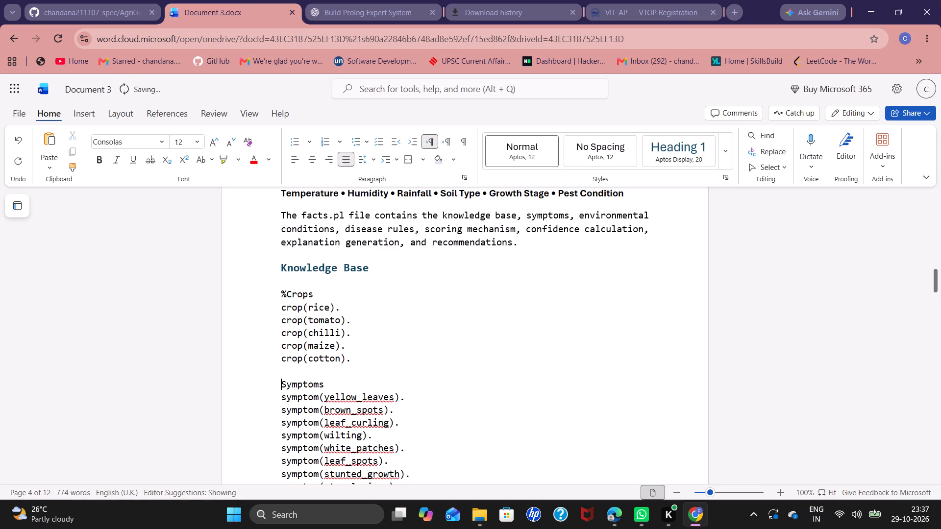
key(shift+percent)
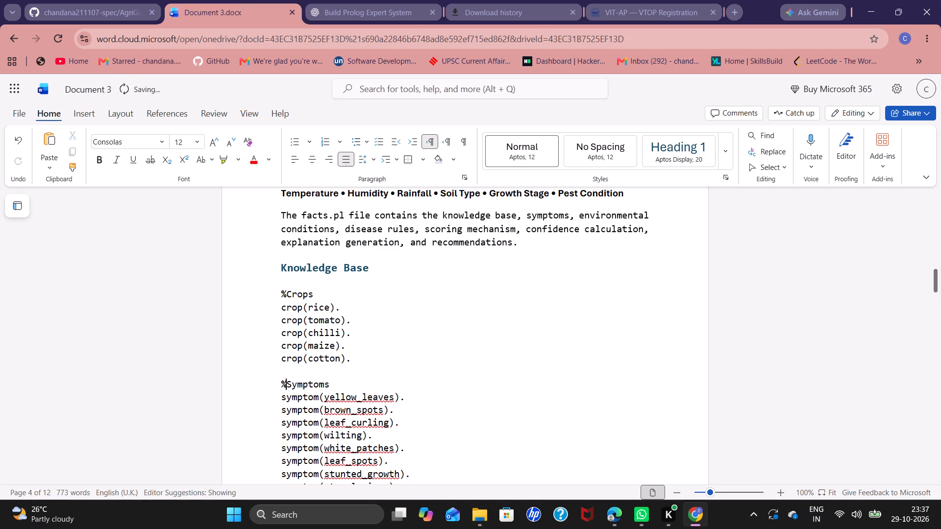
Review the rest of the report down to the project links and back to the title page for remaining alignment and content problems.
scroll(597, 385, down, 9)
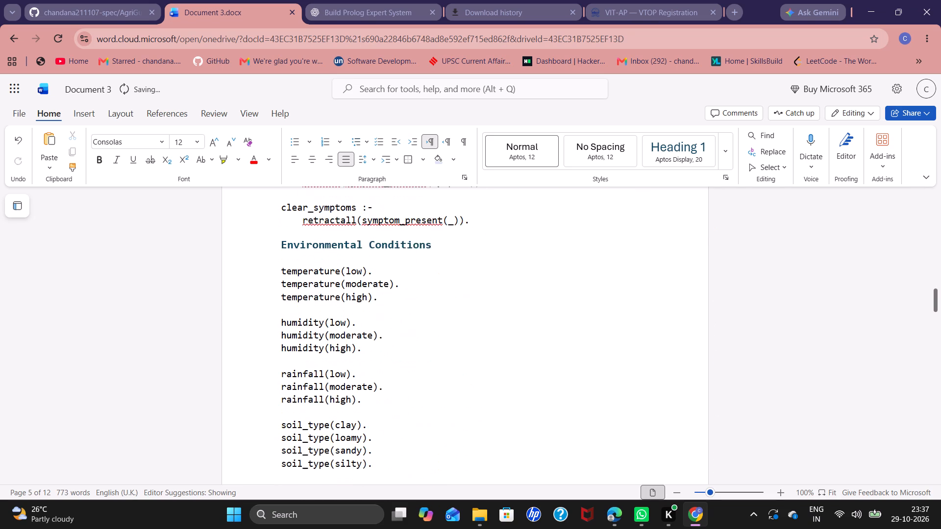
scroll(597, 385, down, 6)
scroll(597, 385, down, 19)
scroll(597, 385, down, 7)
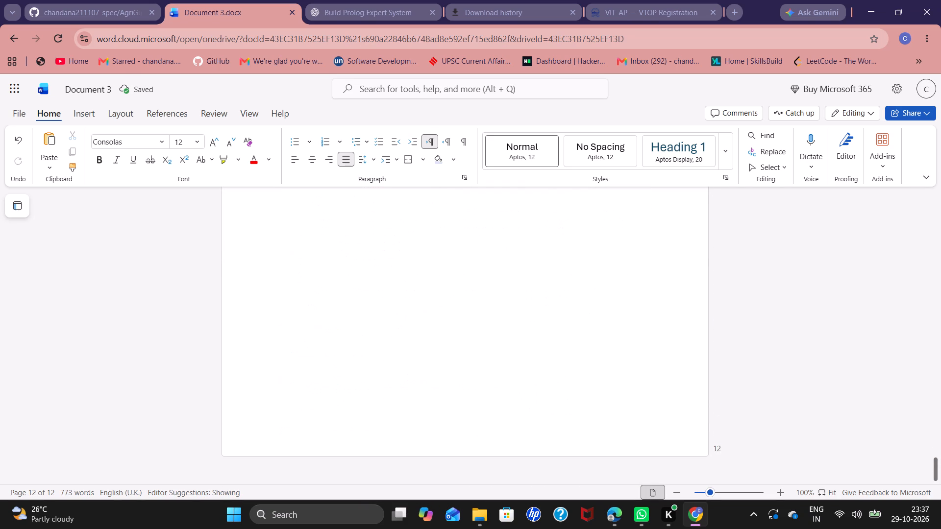
scroll(597, 385, down, 3)
scroll(597, 385, up, 4)
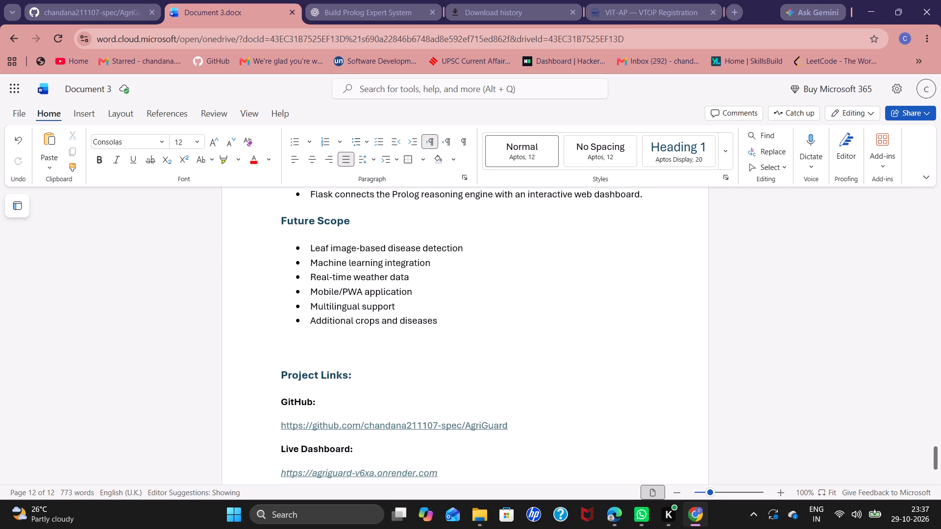
scroll(597, 385, up, 18)
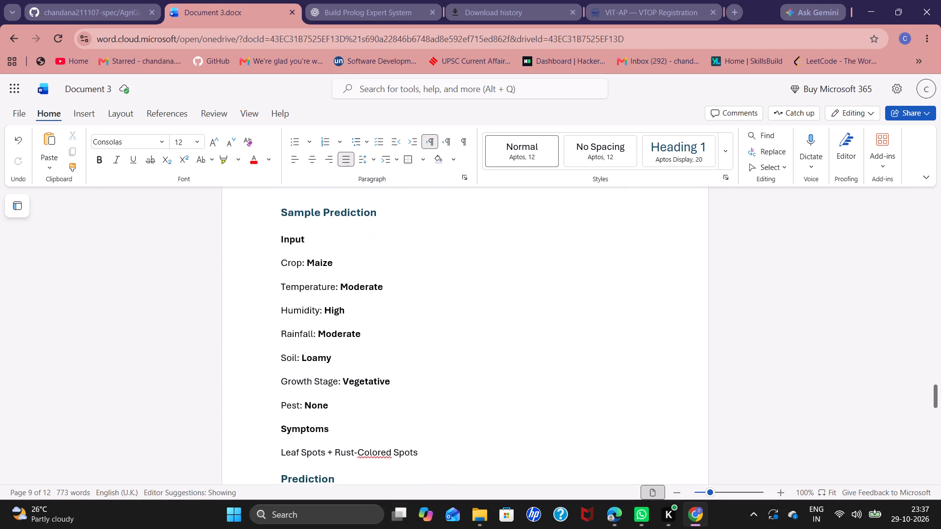
scroll(597, 385, up, 18)
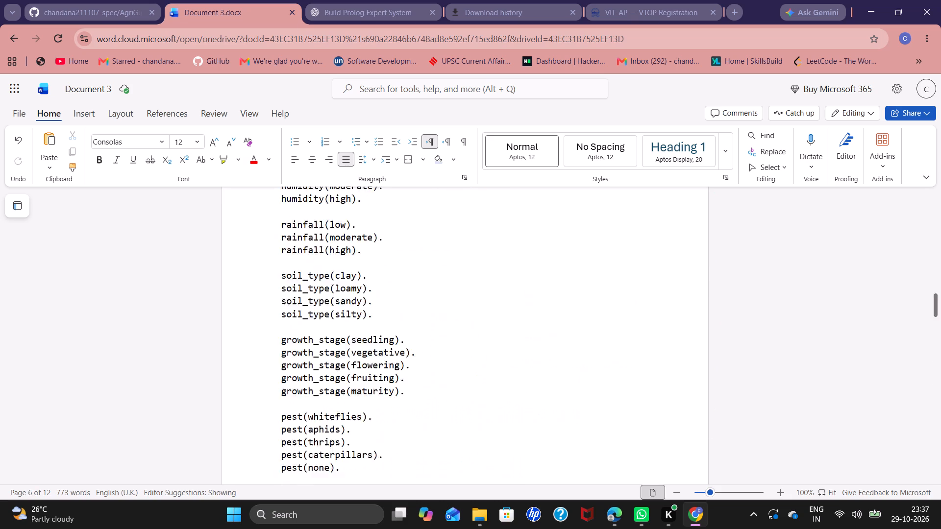
scroll(597, 385, up, 15)
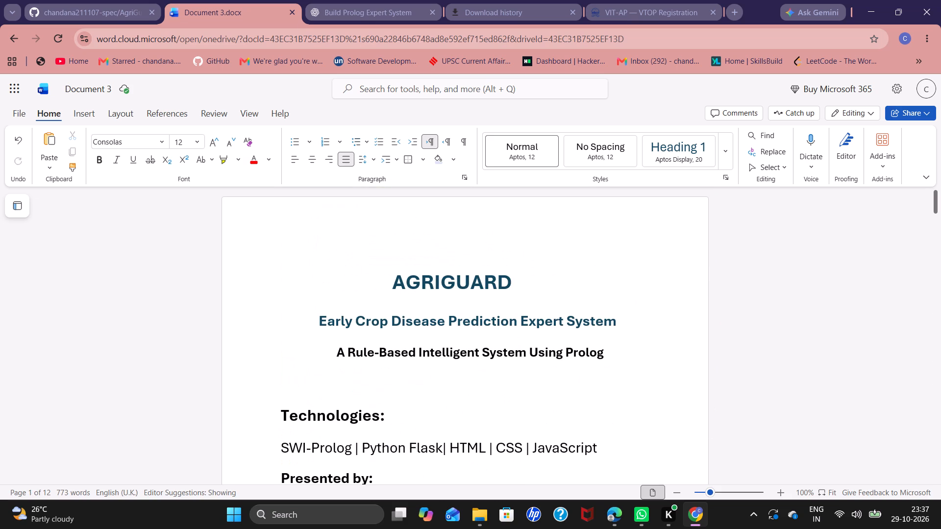
scroll(597, 385, down, 3)
scroll(597, 385, up, 1)
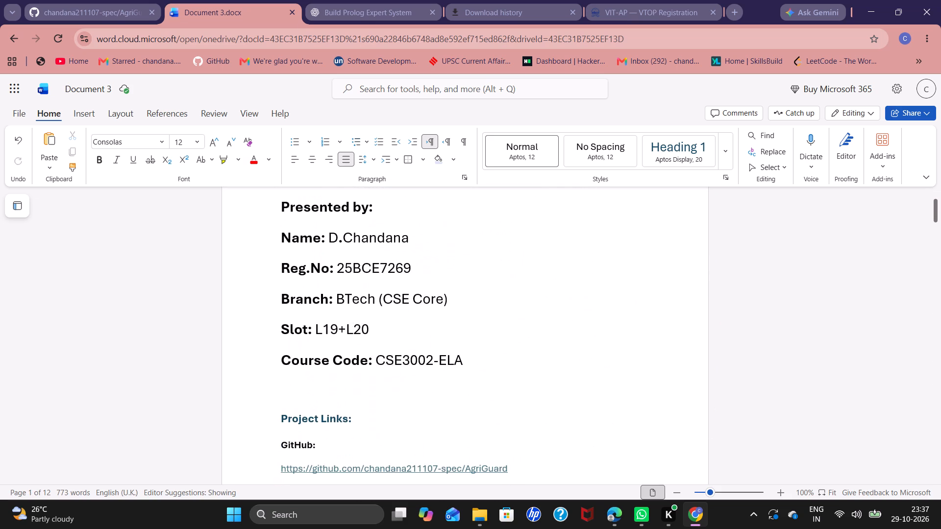
scroll(597, 385, up, 1)
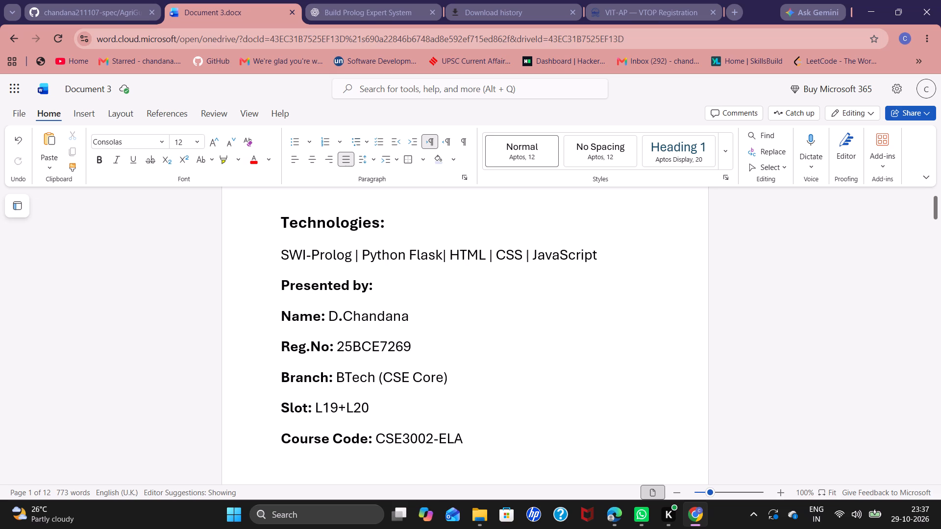
Append |Git after JavaScript in the Technologies line on the title page.
click(598, 255)
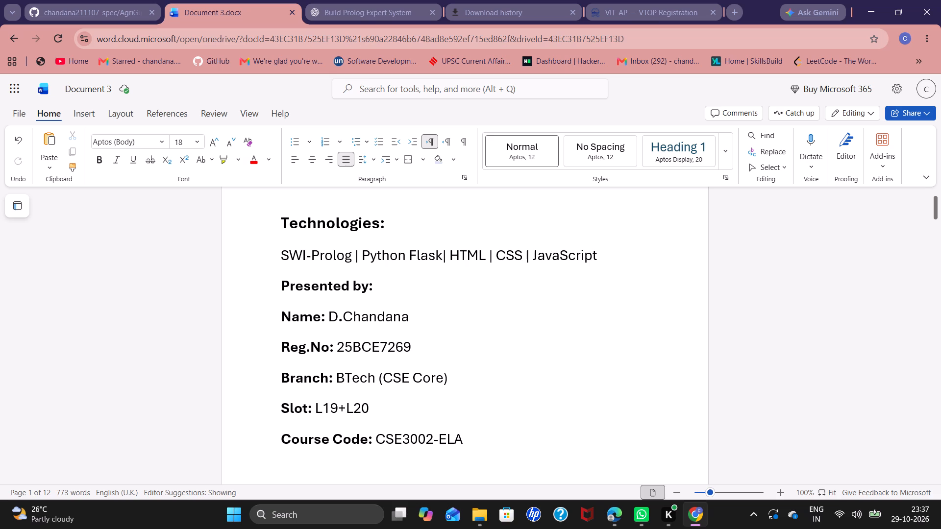
key(shift+bar)
key(shift+g)
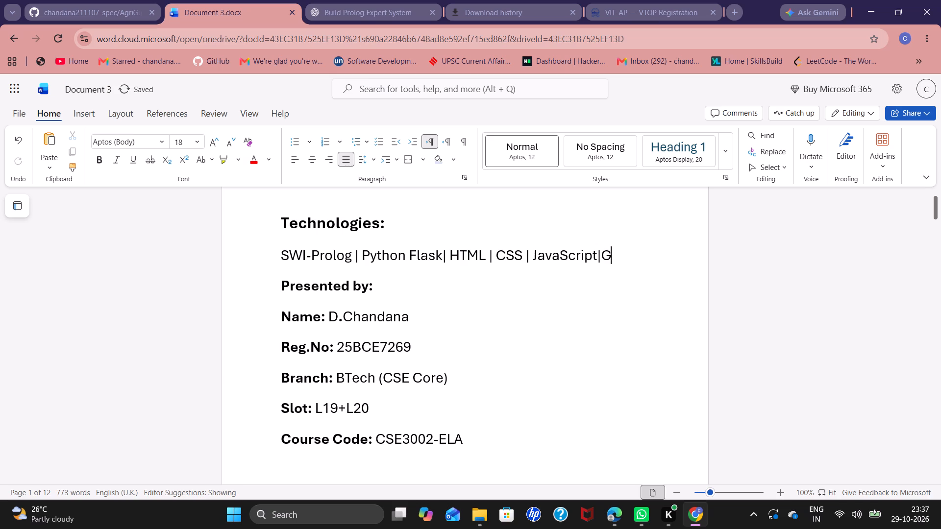
key(shift+i)
key(BackSpace)
text(it)
Complete the Git entry at the end of the title page's Technologies line as GitHub.
text(Hub)
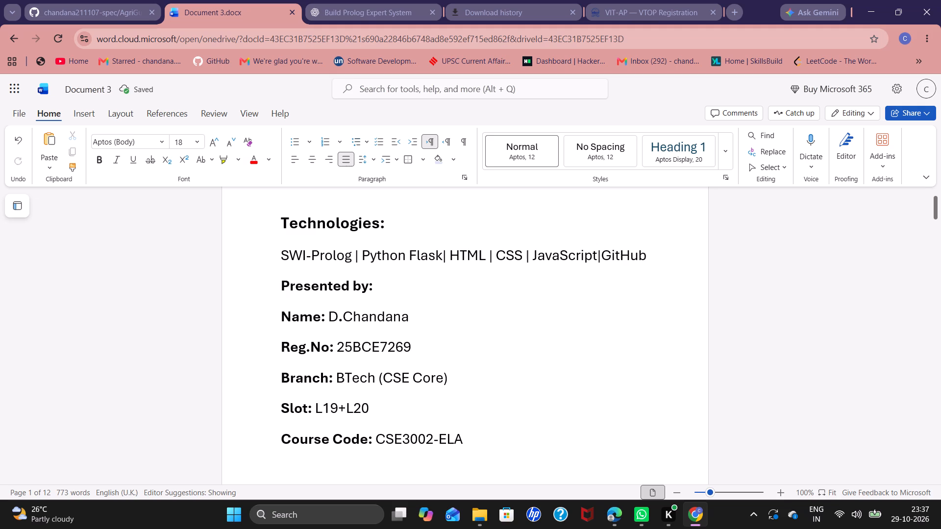
key(shift+bar)
key(shift+r)
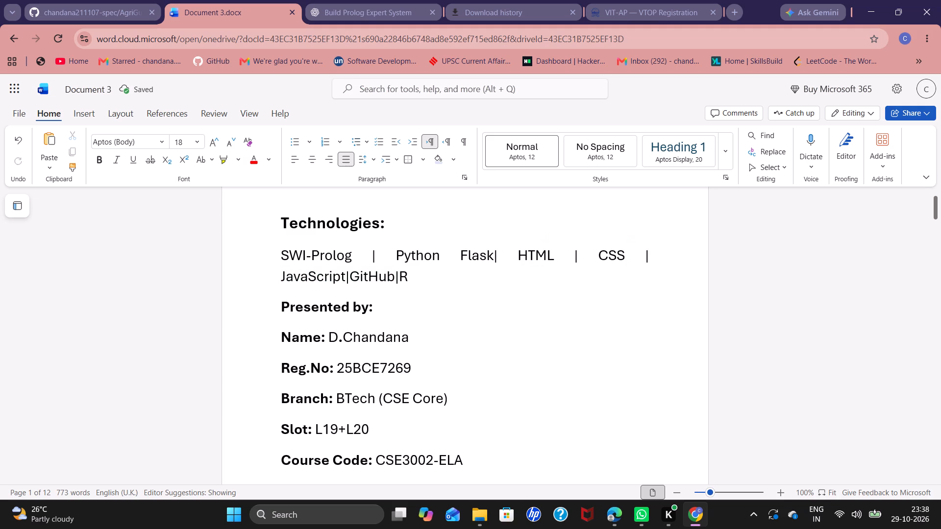
key(ctrl+z)
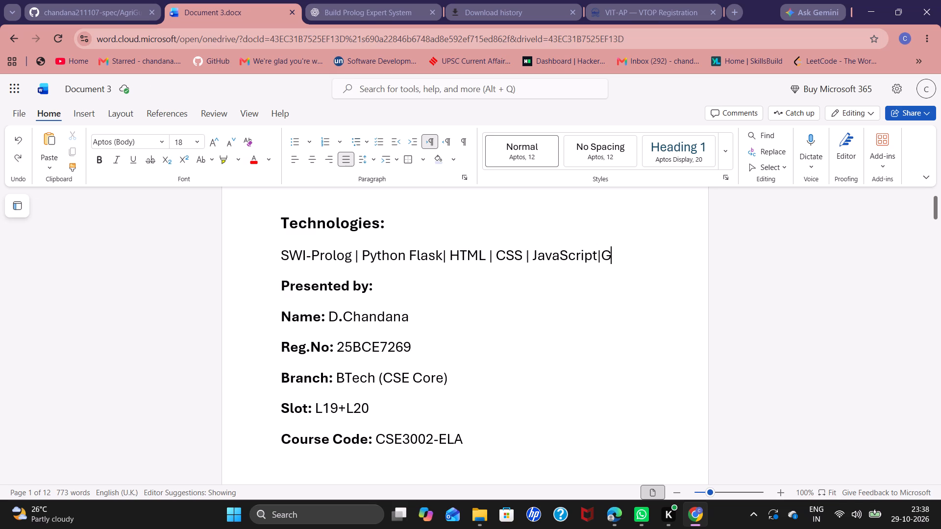
text(itHu)
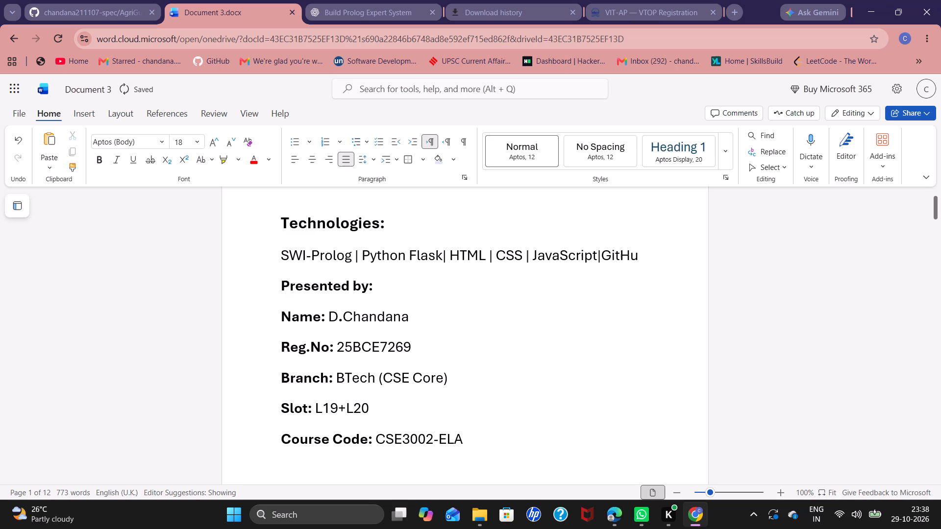
key(b)
Rename the document as the student's registration number followed by .EXP10(AI LAB).
click(101, 91)
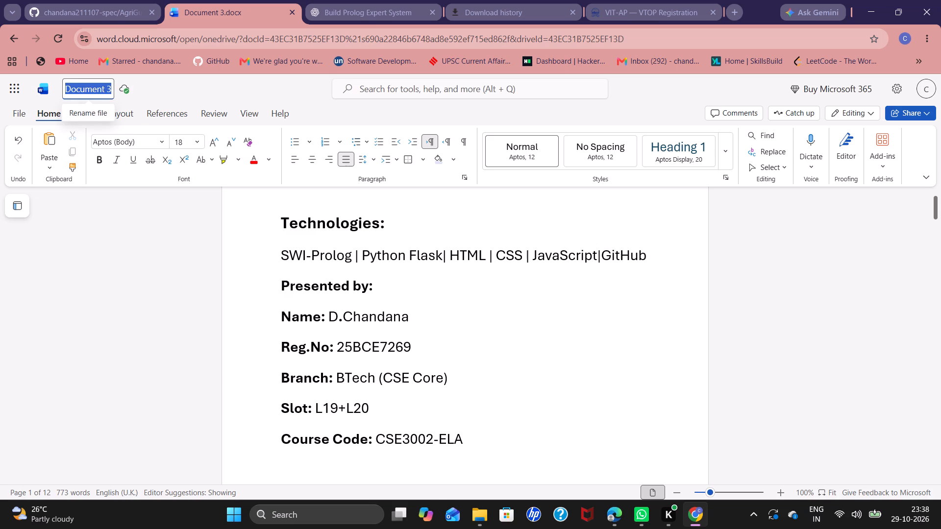
key(BackSpace)
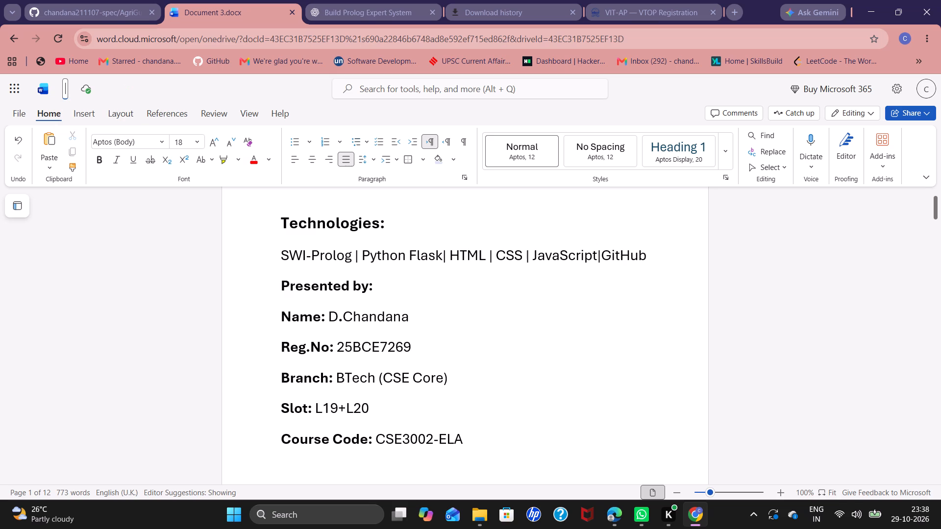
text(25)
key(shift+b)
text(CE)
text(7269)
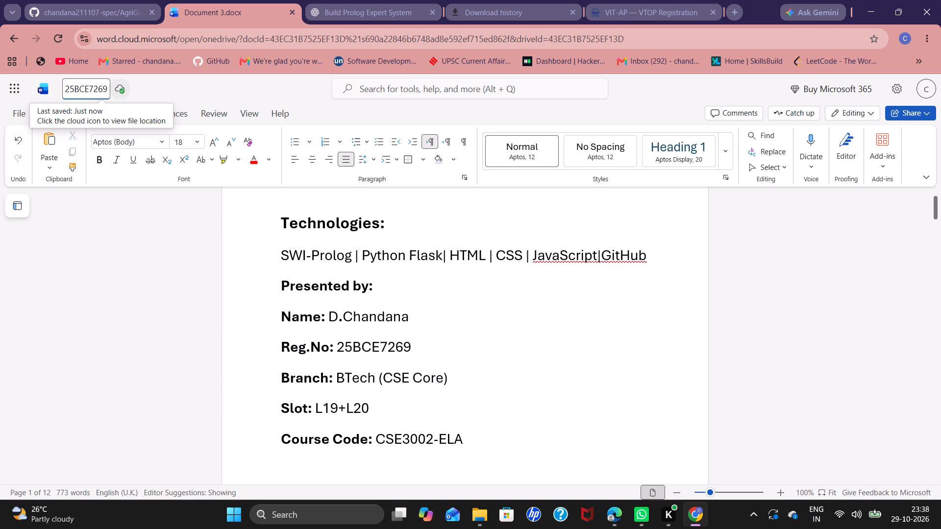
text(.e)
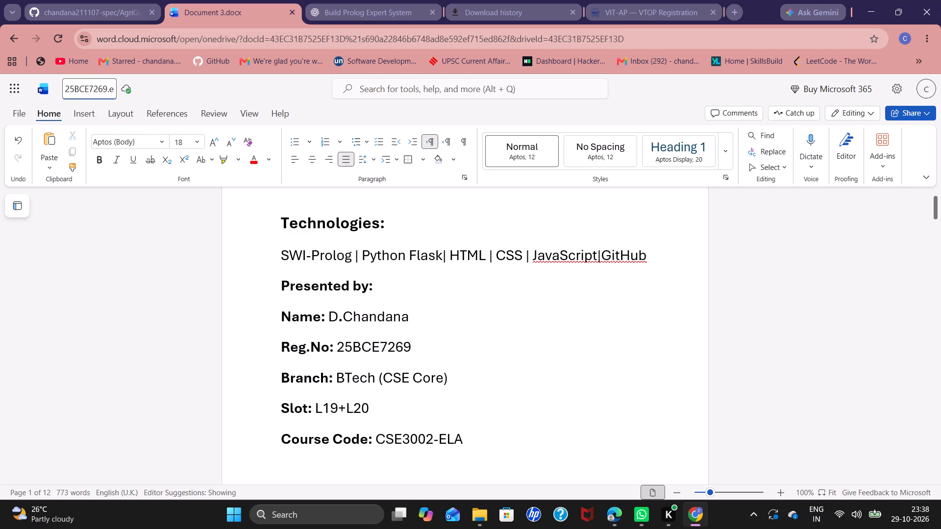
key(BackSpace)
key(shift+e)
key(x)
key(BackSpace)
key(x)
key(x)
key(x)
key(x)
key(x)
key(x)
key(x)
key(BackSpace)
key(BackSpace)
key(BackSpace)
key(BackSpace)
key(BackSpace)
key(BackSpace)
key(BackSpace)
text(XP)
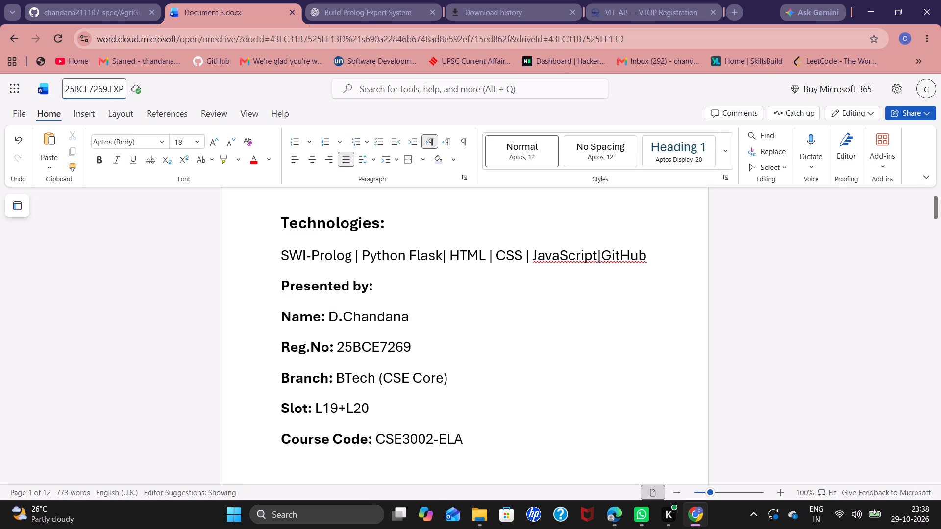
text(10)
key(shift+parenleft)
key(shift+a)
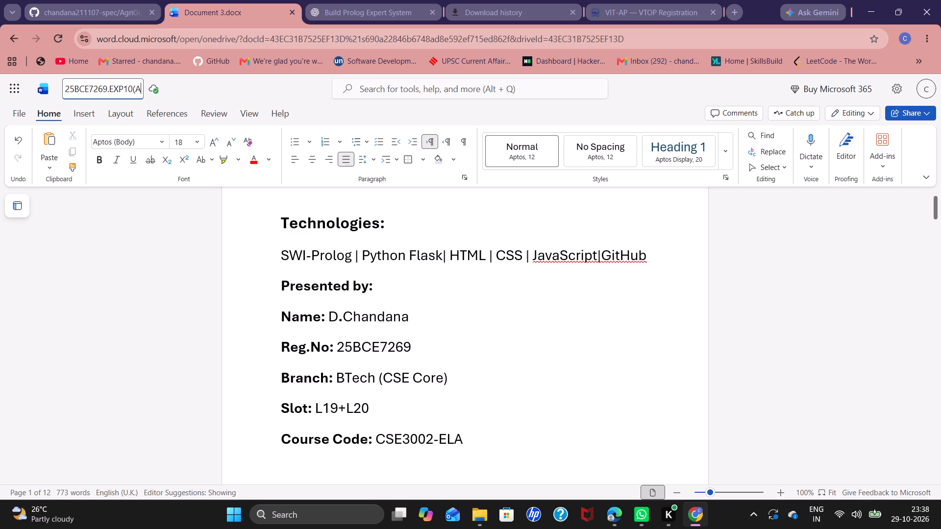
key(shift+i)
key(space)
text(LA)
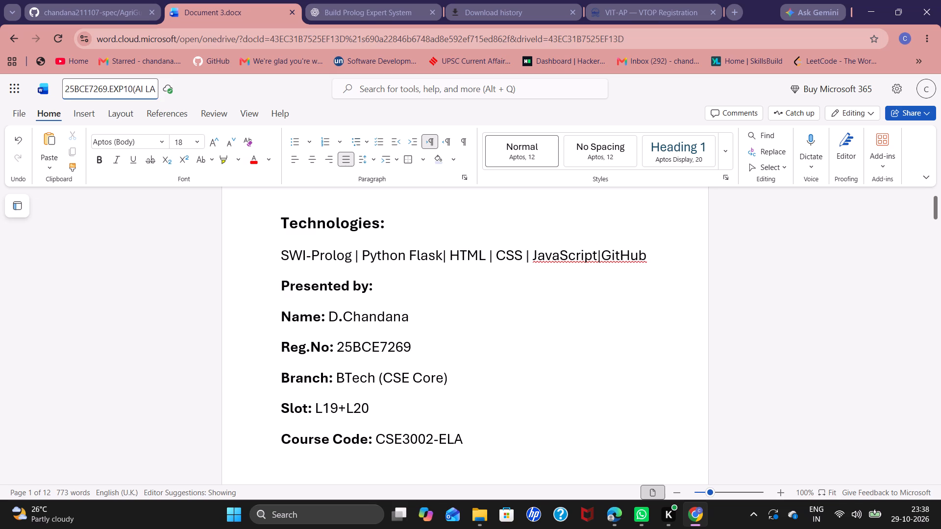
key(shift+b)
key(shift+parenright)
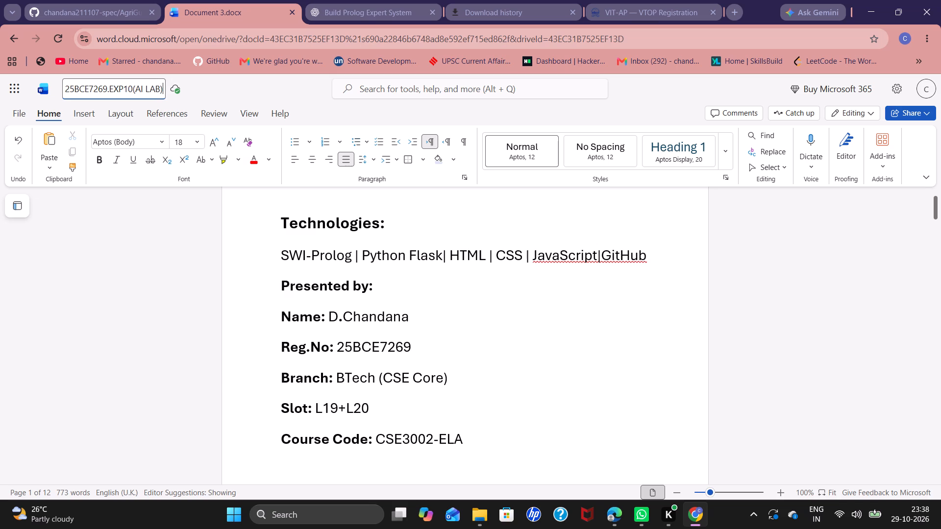
Export the renamed report as a PDF and download it.
click(19, 117)
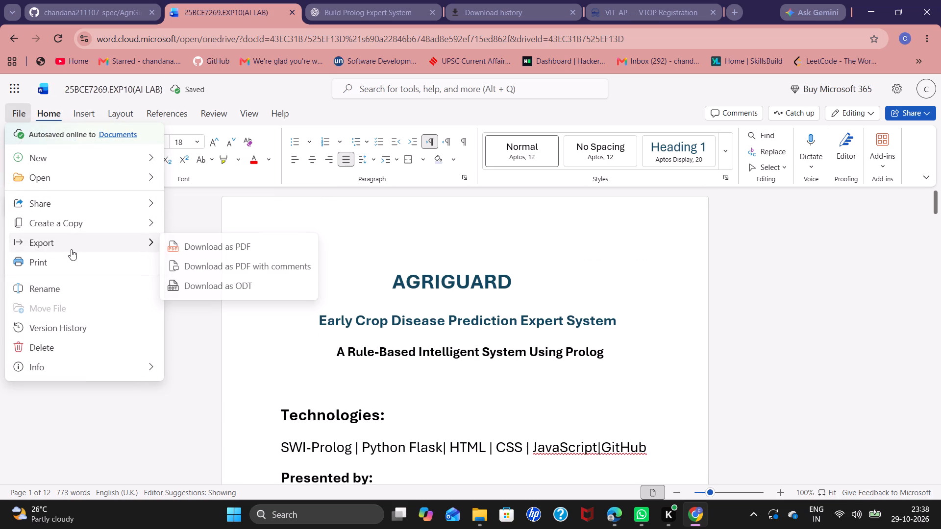
click(187, 245)
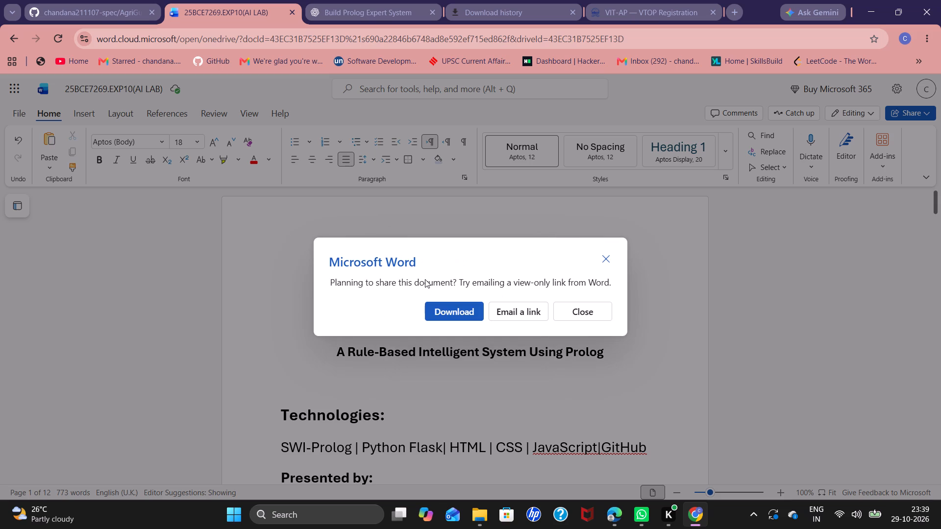
click(455, 313)
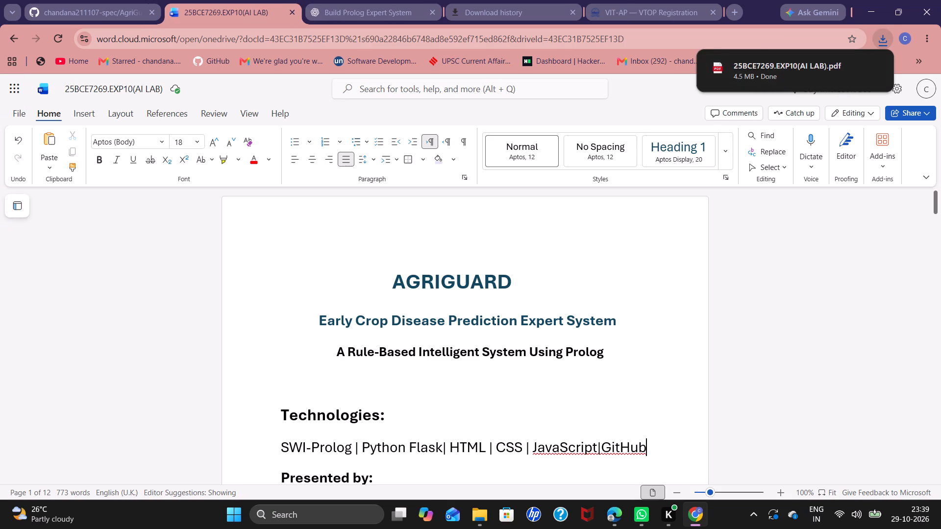
Switch to File Explorer and look through the Downloads folder for the exported experiment 10 PDF.
click(482, 522)
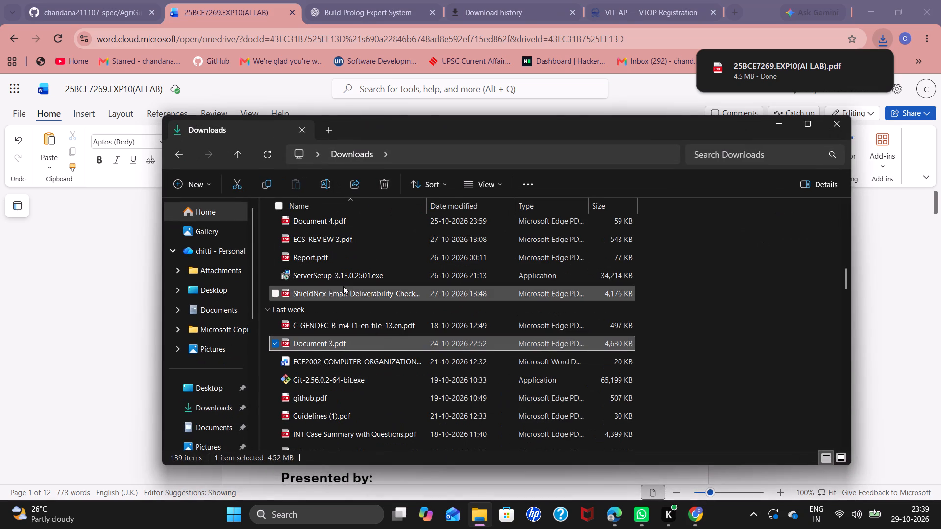
click(219, 211)
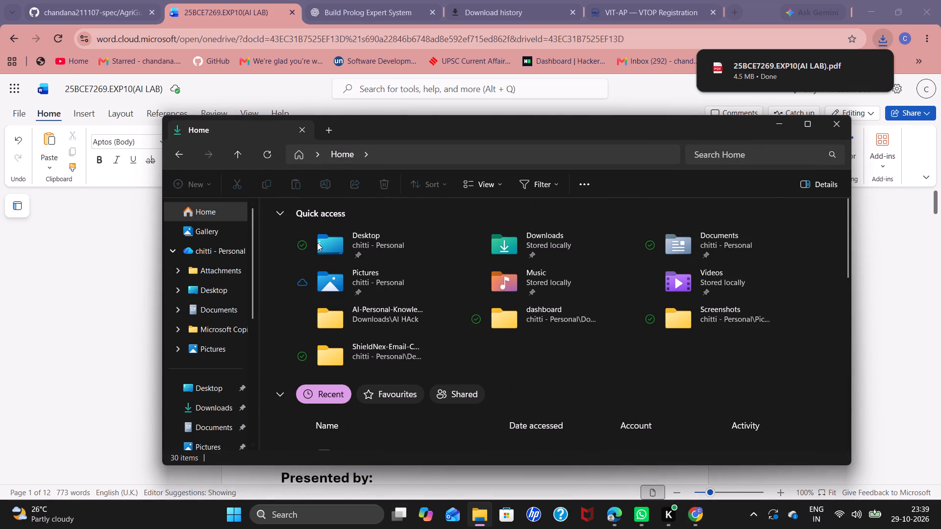
scroll(416, 348, down, 2)
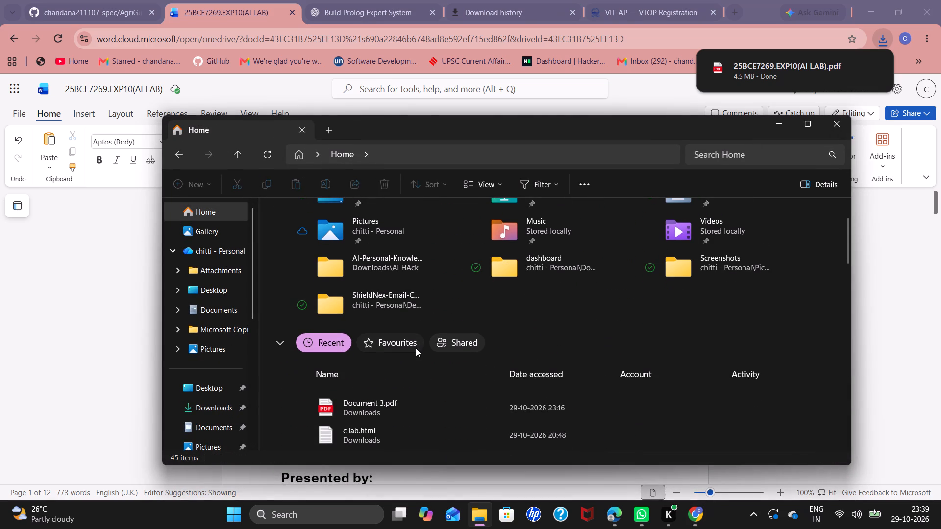
scroll(416, 348, down, 1)
scroll(416, 348, up, 4)
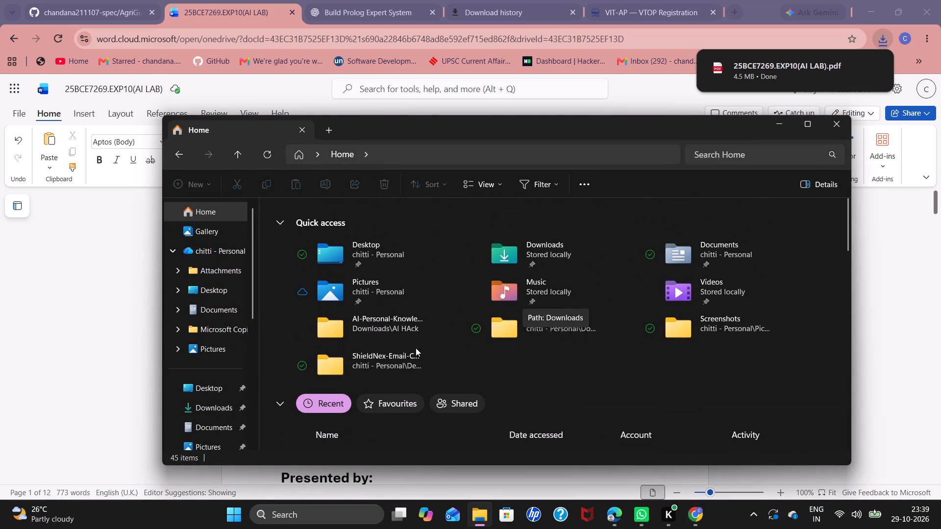
click(554, 234)
double_click(554, 234)
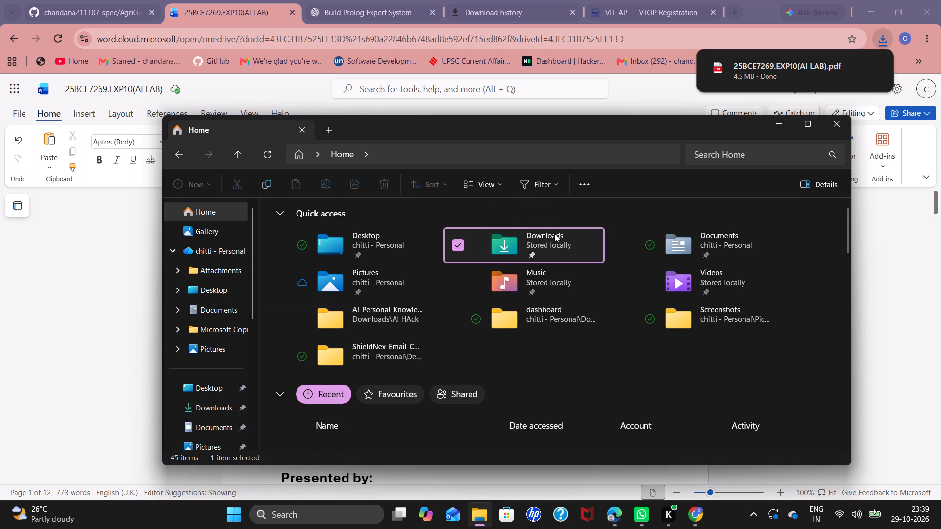
scroll(399, 288, down, 4)
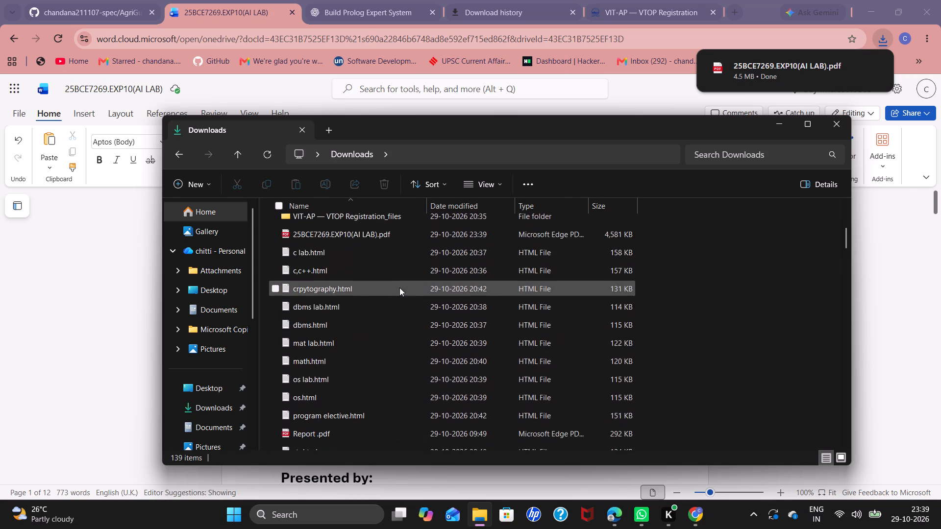
scroll(399, 288, up, 2)
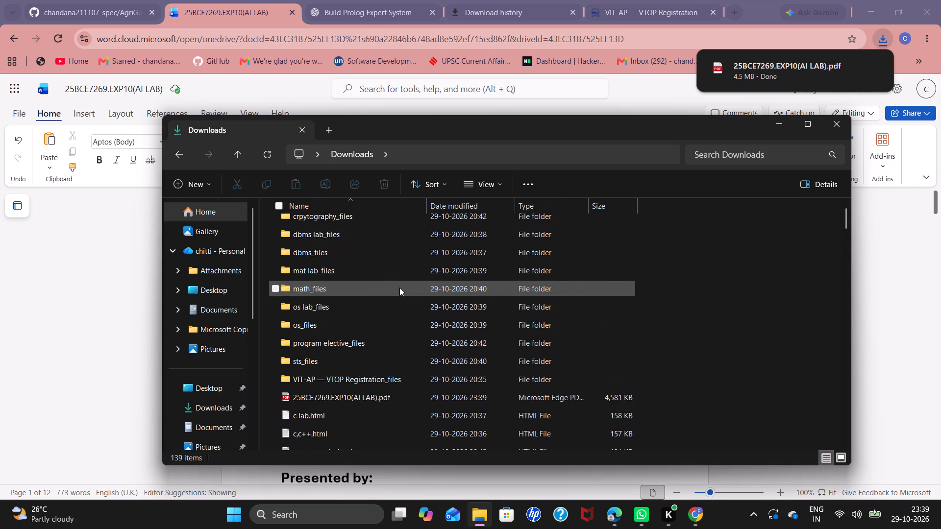
scroll(399, 288, down, 6)
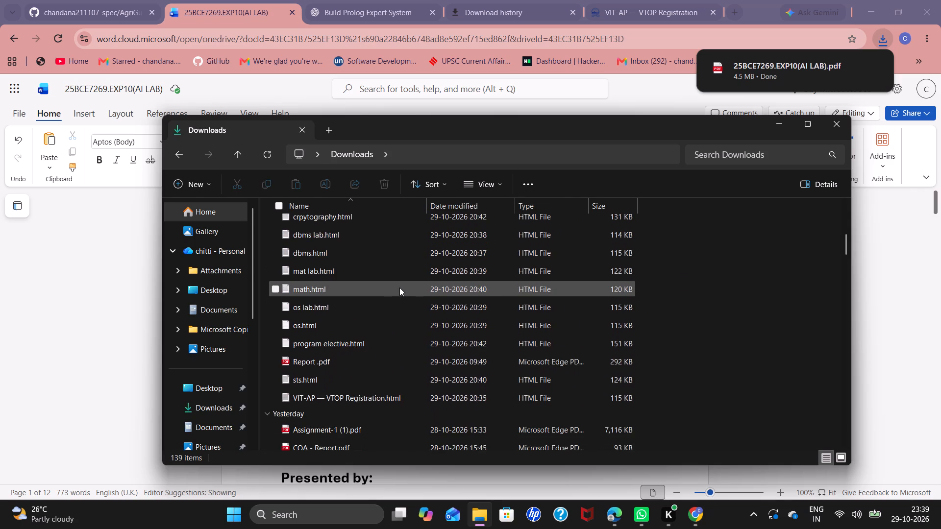
scroll(399, 288, down, 4)
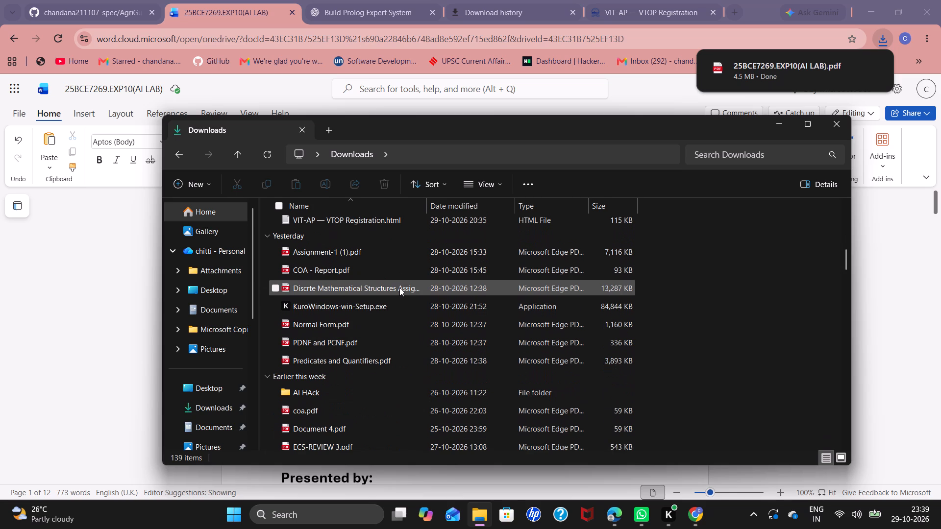
scroll(399, 288, down, 2)
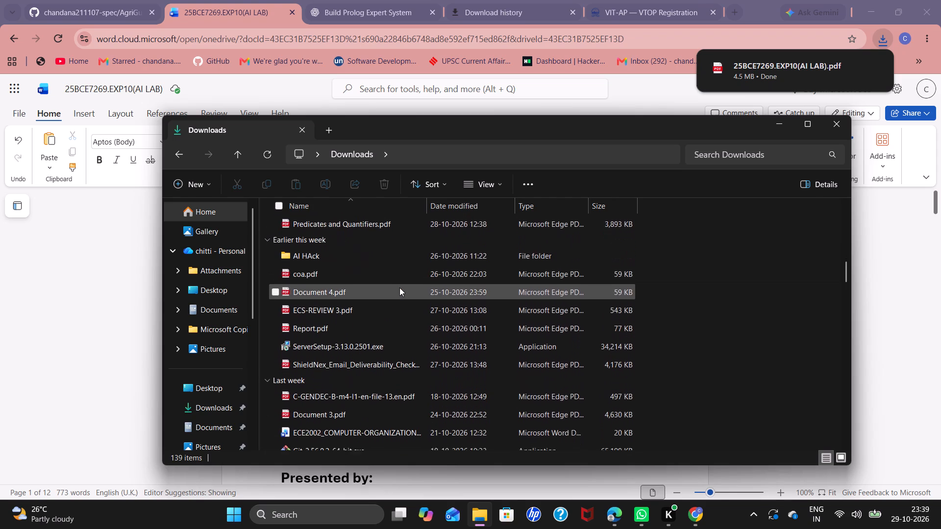
scroll(399, 288, down, 3)
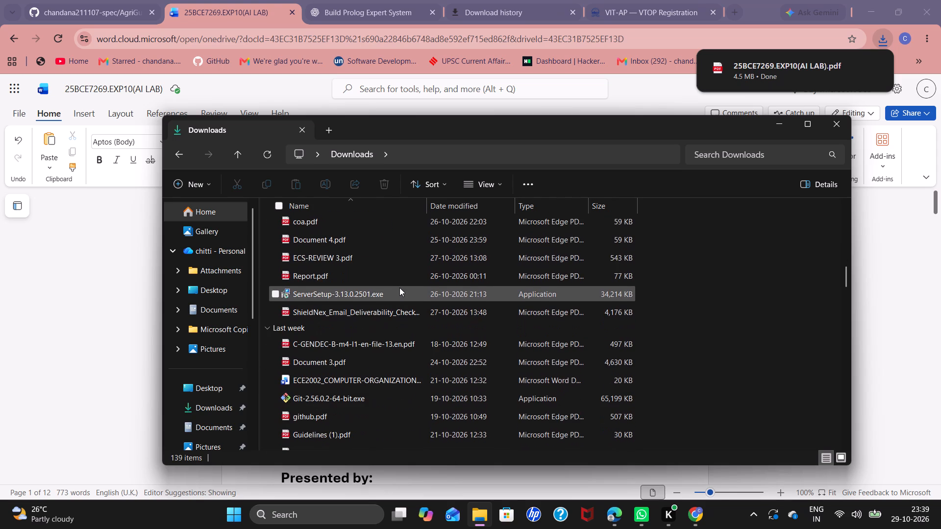
scroll(399, 288, down, 1)
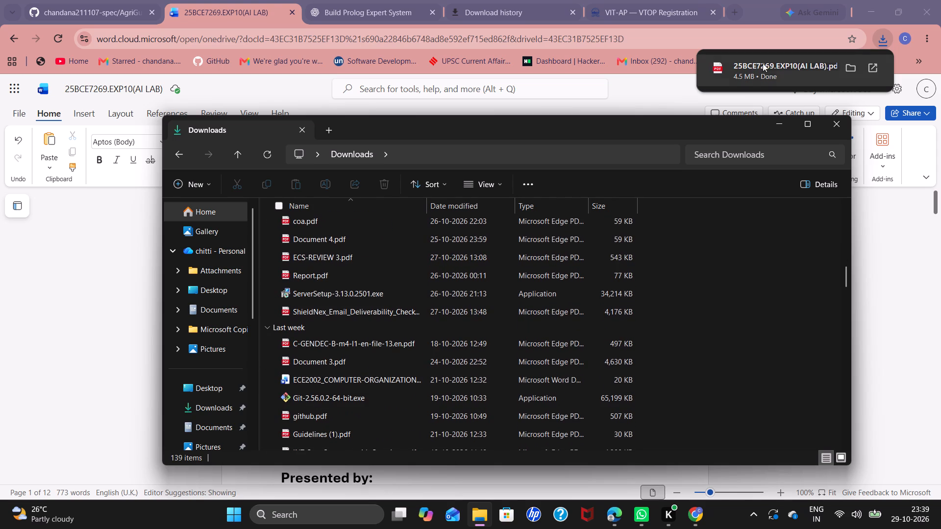
Open the downloaded report PDF in Chrome and review its title page, introduction, problem statement and system architecture pages.
click(765, 63)
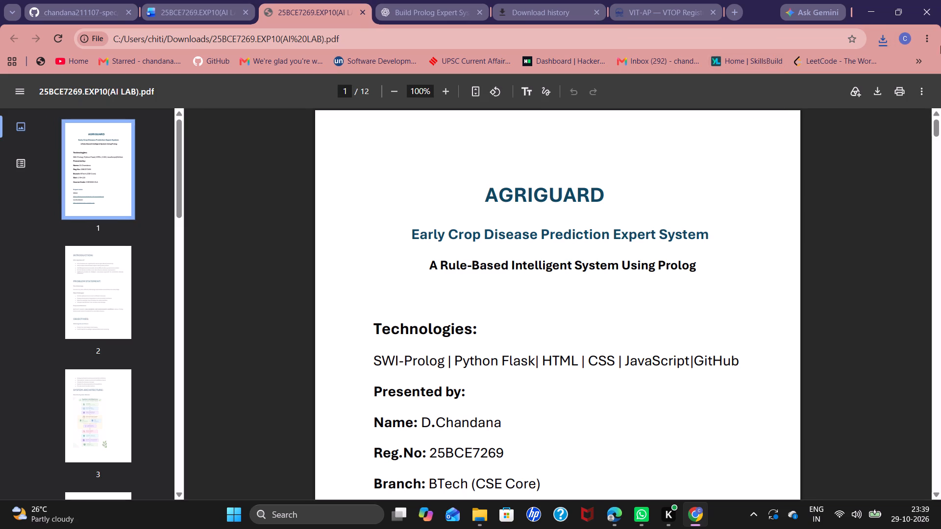
click(874, 84)
scroll(542, 325, down, 8)
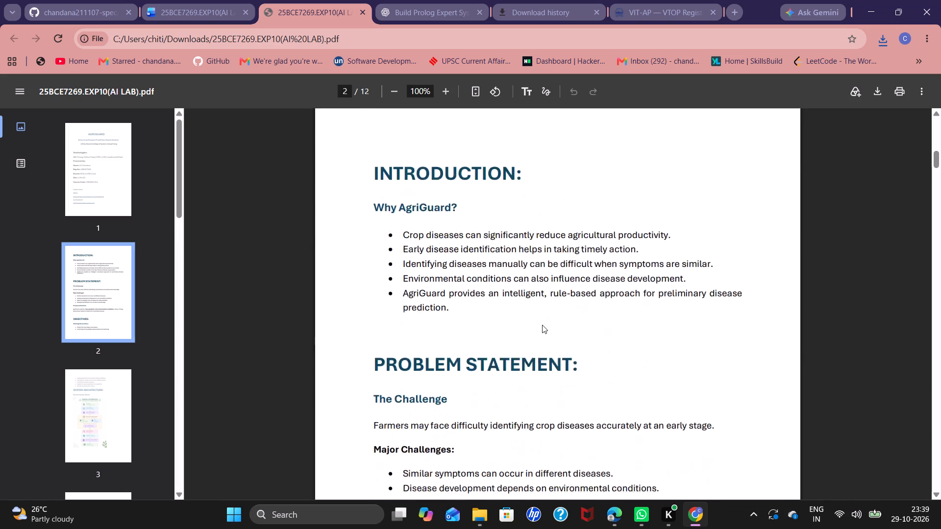
scroll(542, 325, down, 1)
scroll(542, 325, up, 1)
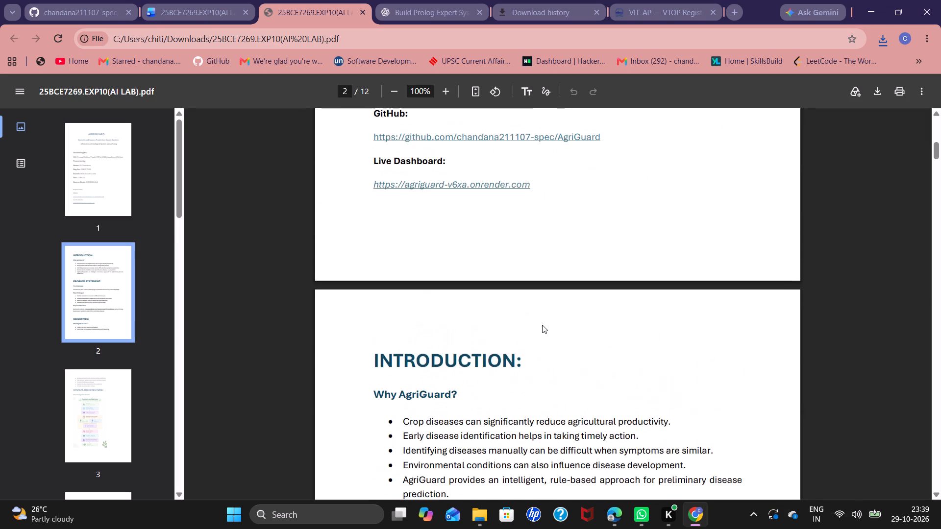
scroll(542, 325, up, 1)
scroll(542, 325, right, 1)
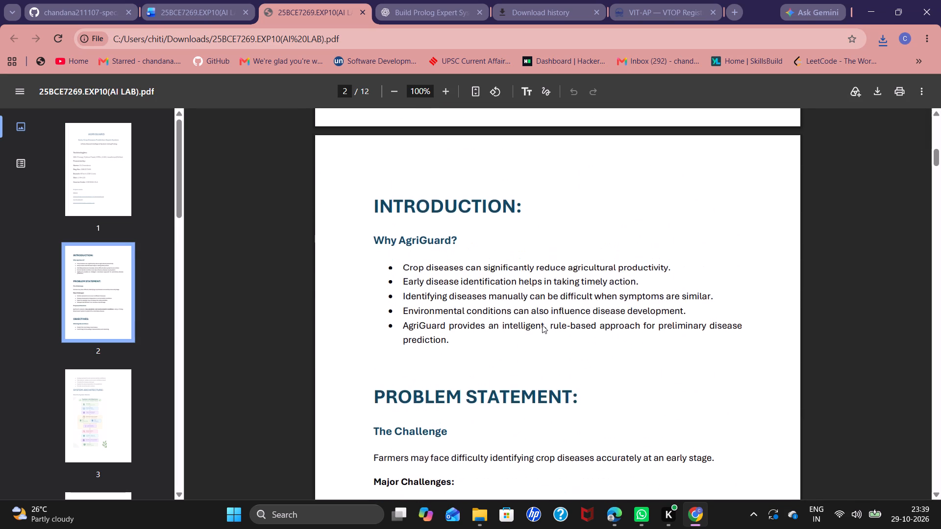
scroll(542, 325, right, 1)
scroll(542, 325, down, 9)
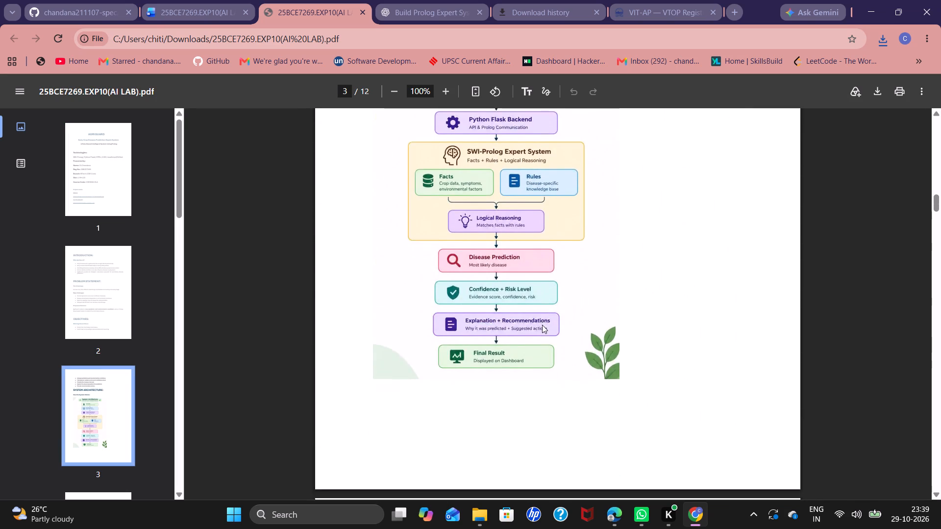
Examine the PDF's Prolog knowledge base, disease rules, evidence-based prediction and risk classification pages for code layout.
scroll(542, 325, down, 4)
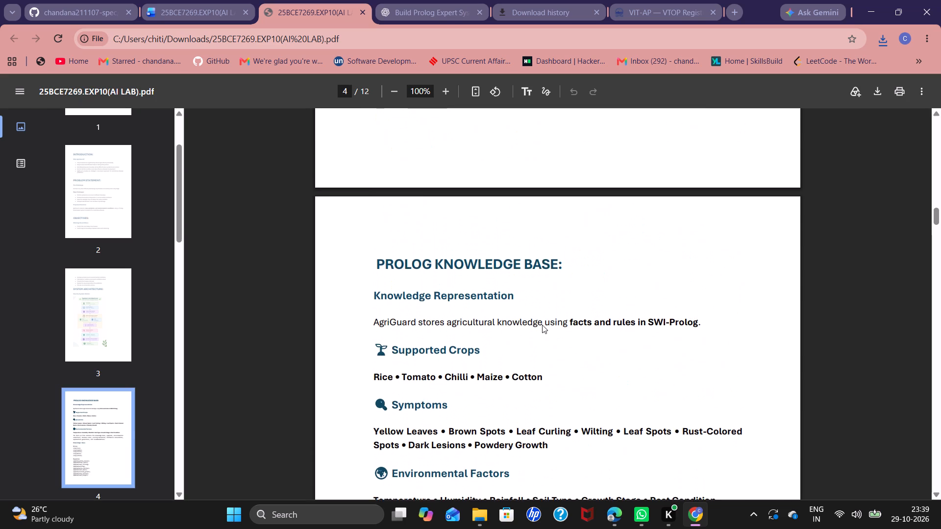
scroll(542, 325, down, 5)
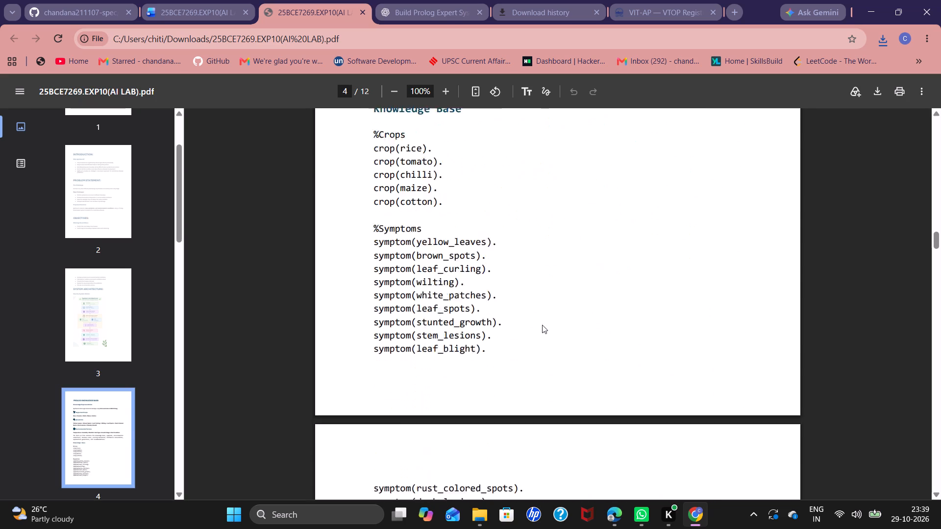
scroll(542, 325, down, 10)
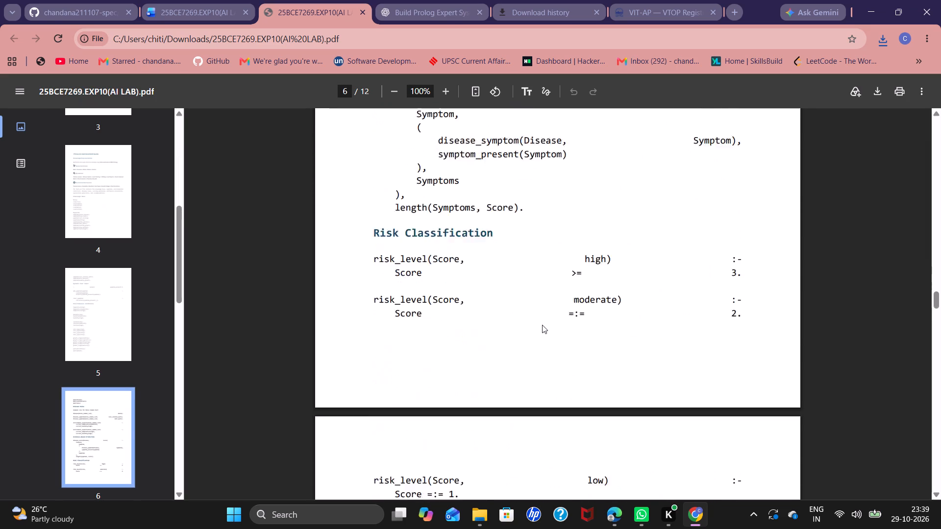
scroll(542, 325, up, 1)
scroll(542, 325, down, 4)
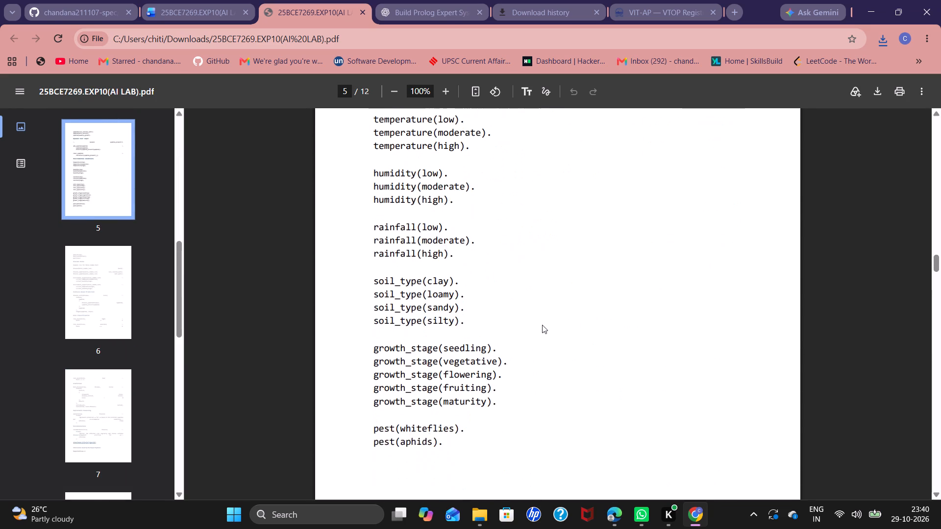
scroll(542, 325, down, 4)
scroll(542, 325, right, 1)
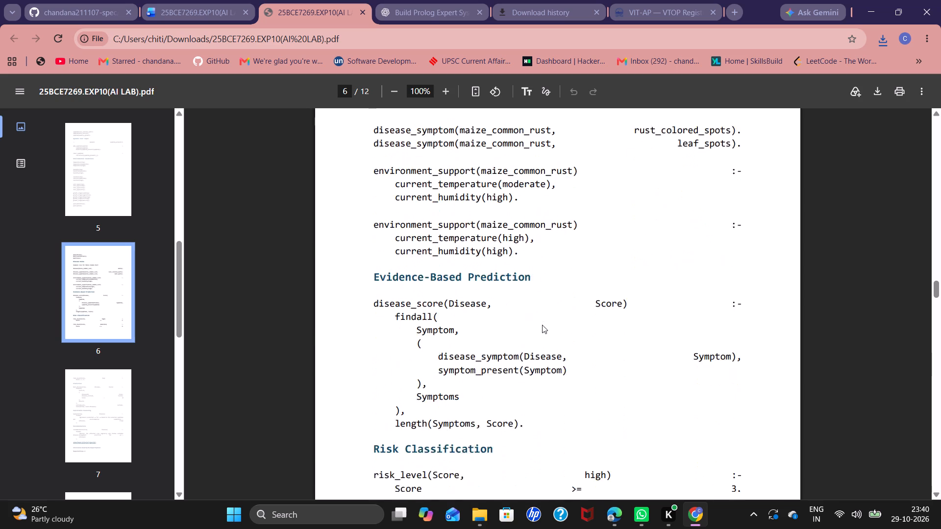
scroll(542, 325, right, 1)
scroll(542, 325, down, 2)
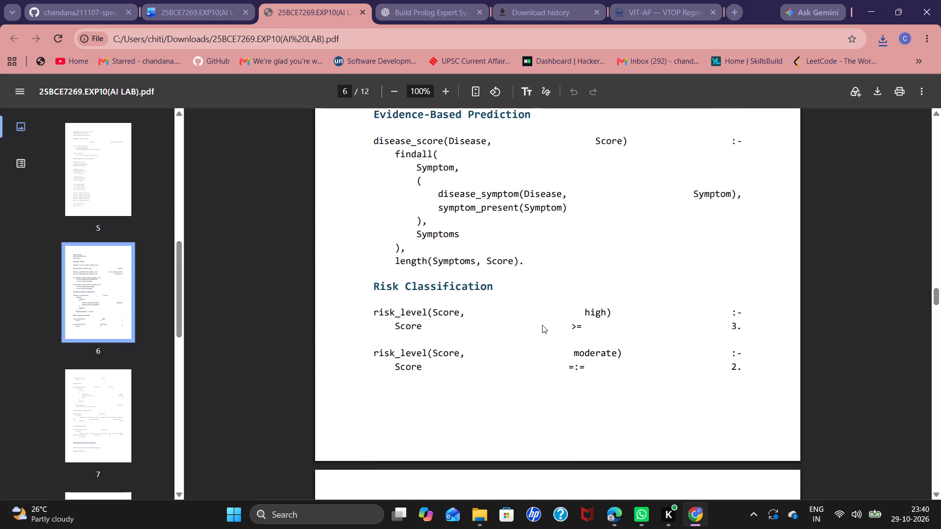
scroll(542, 325, up, 1)
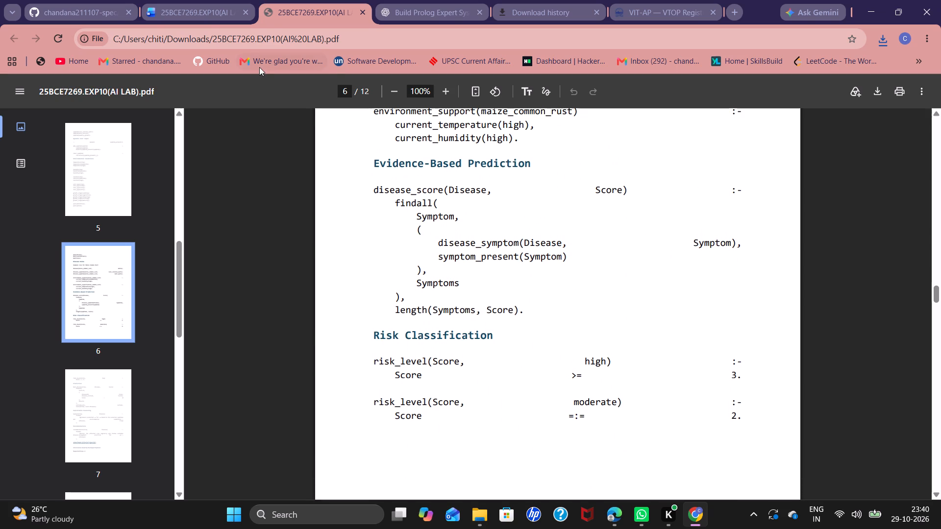
Return to the Word report and check the layout of its disease rules, evidence-based prediction and risk classification code against the PDF.
click(194, 2)
scroll(463, 400, down, 6)
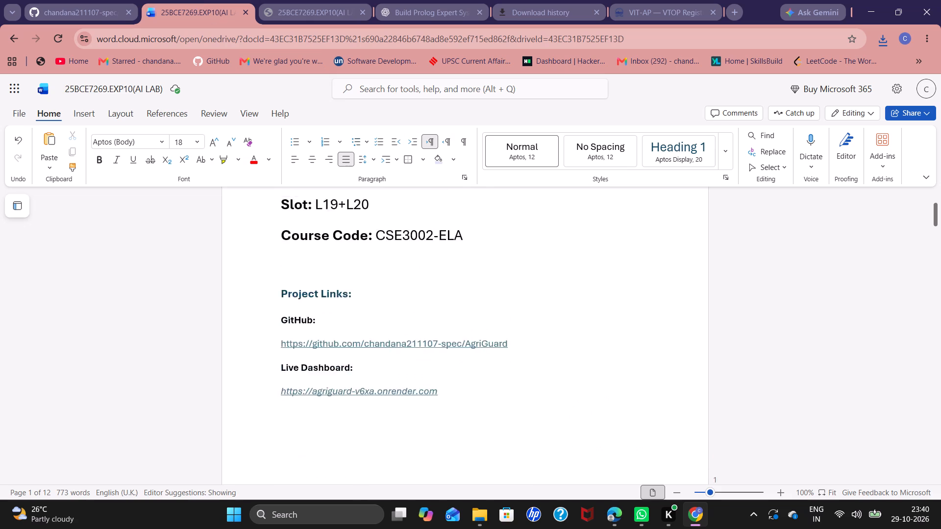
scroll(463, 400, down, 12)
scroll(463, 400, up, 1)
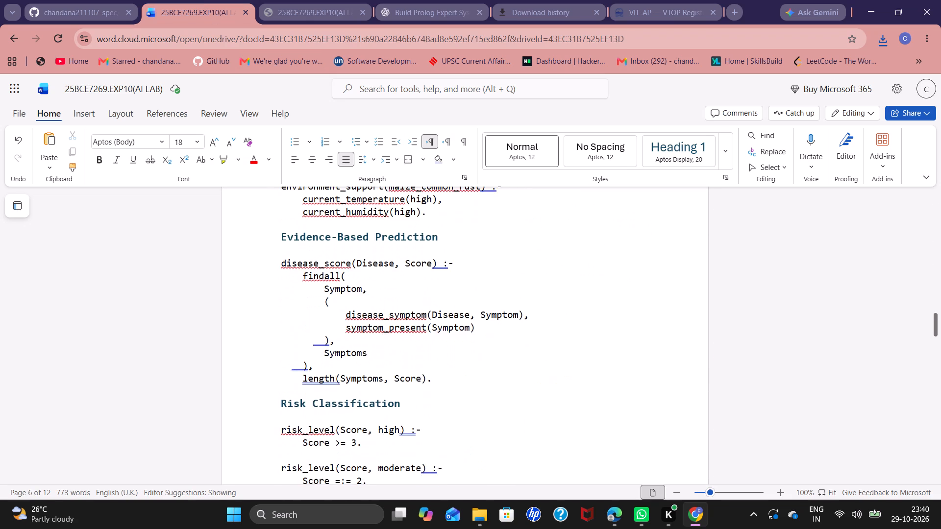
scroll(463, 400, up, 4)
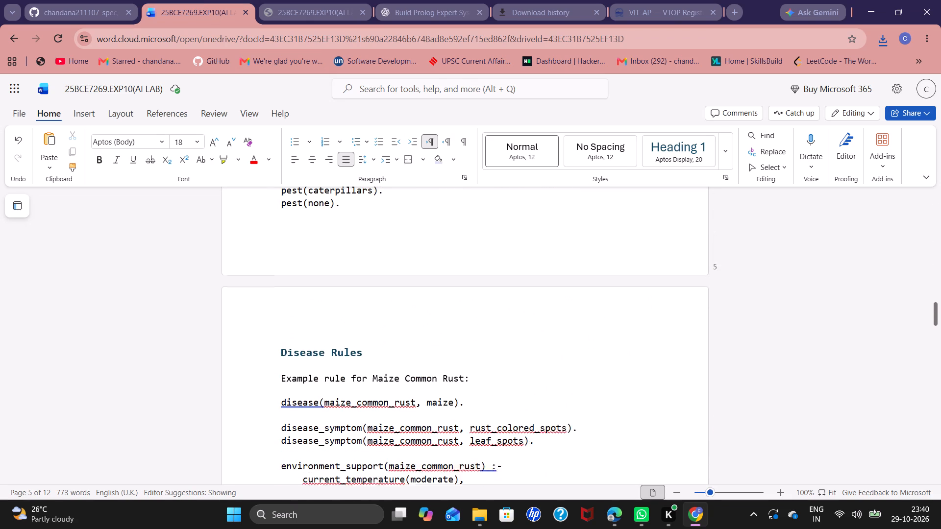
scroll(463, 400, up, 1)
scroll(463, 400, down, 5)
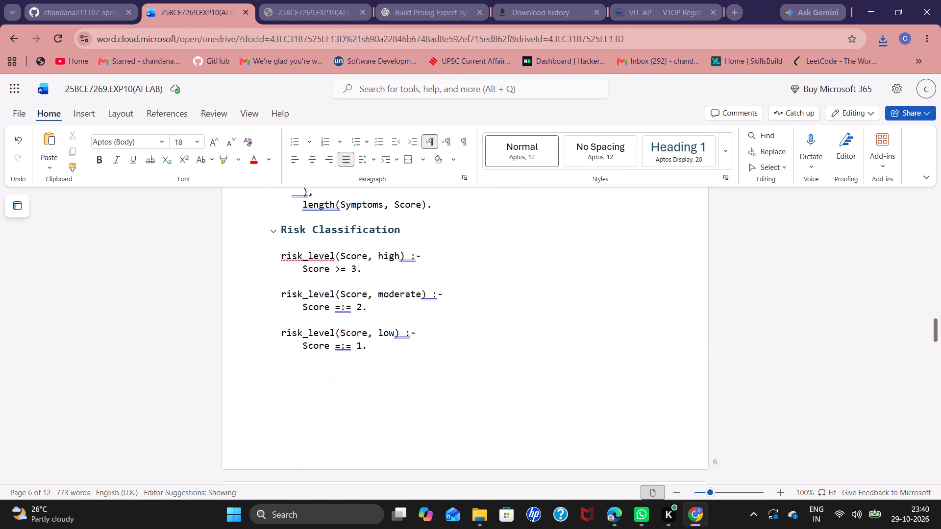
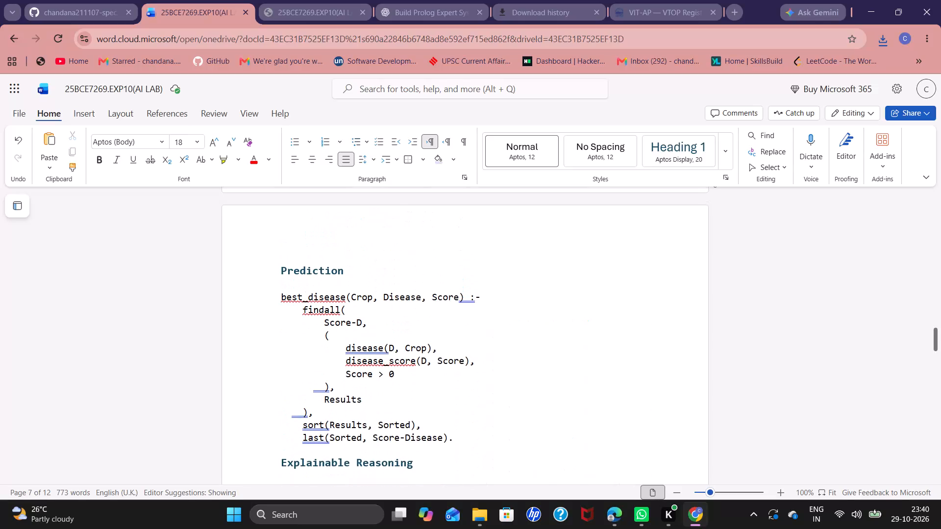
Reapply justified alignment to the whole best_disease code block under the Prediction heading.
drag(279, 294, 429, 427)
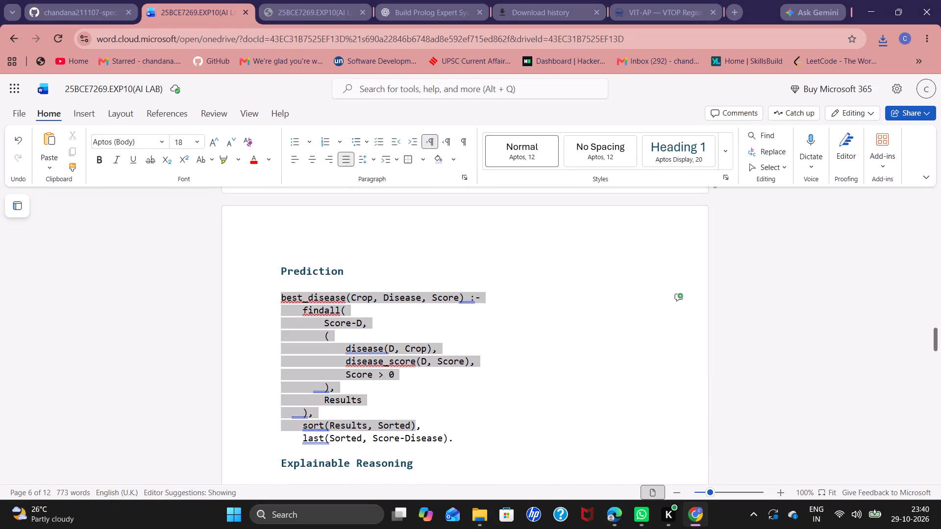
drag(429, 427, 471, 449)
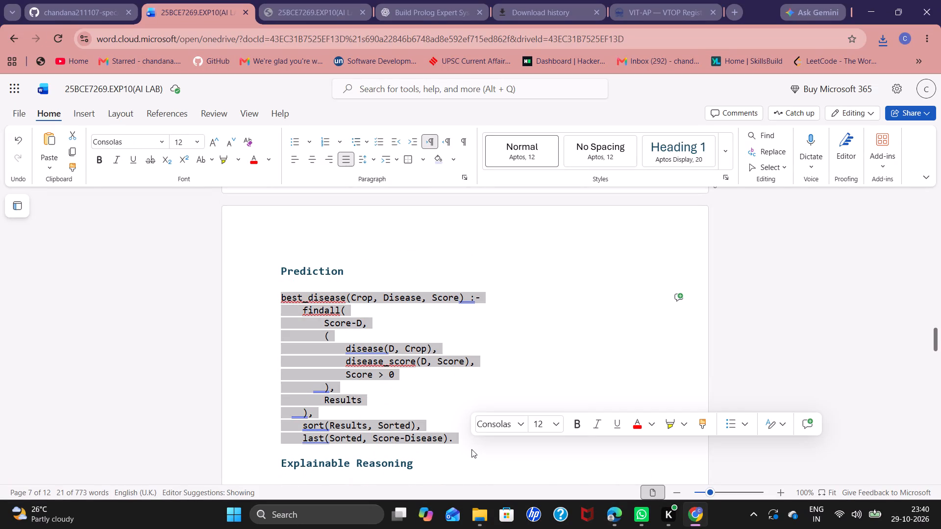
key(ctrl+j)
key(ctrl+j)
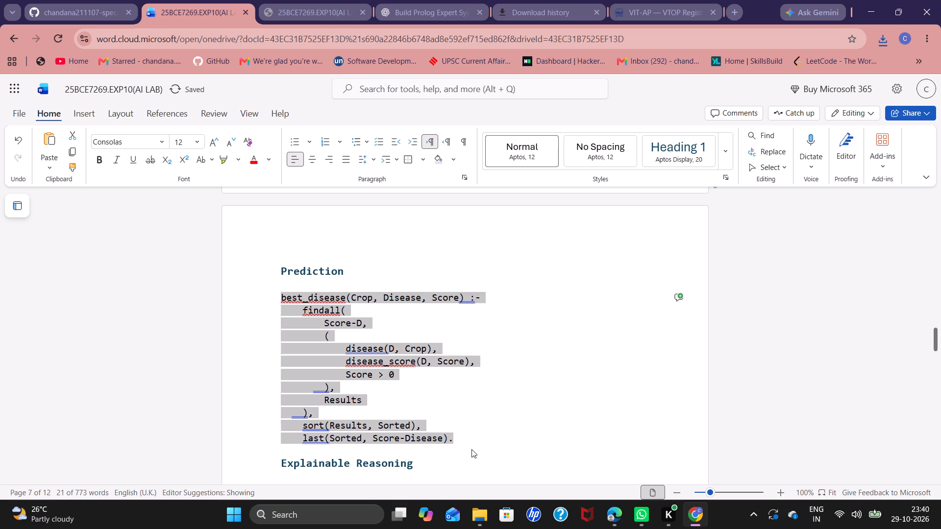
Switch back to the exported PDF and examine the code spacing from the Maize Common Rust example rule through the recommendation rule.
click(316, 0)
scroll(571, 370, down, 1)
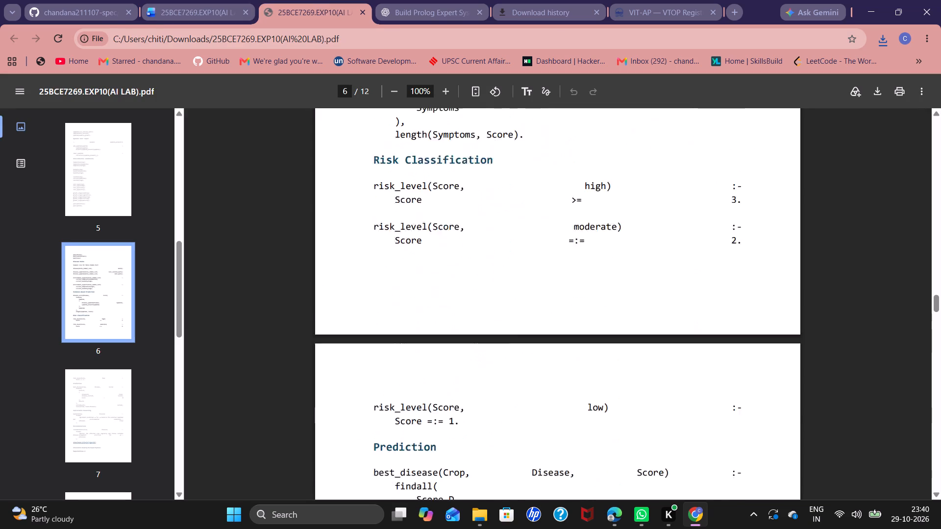
scroll(571, 370, down, 7)
scroll(571, 370, up, 1)
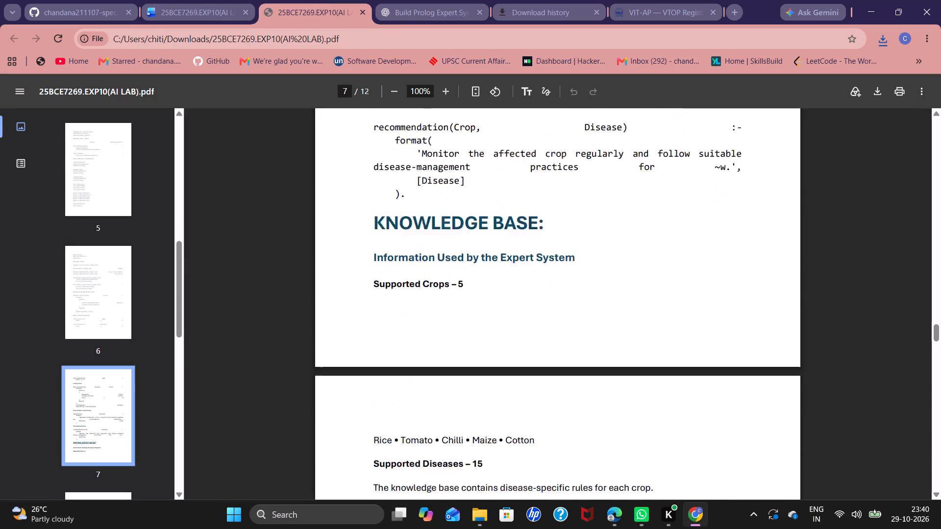
scroll(571, 370, up, 3)
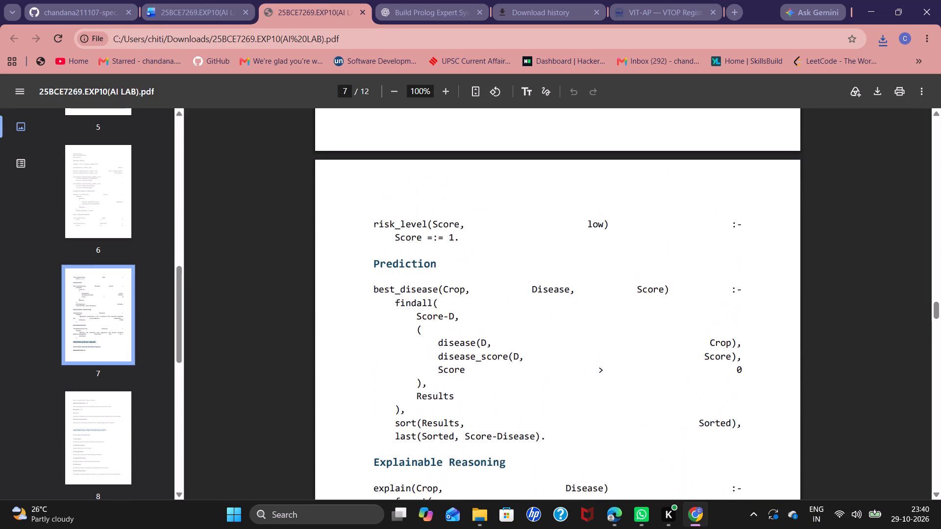
scroll(571, 370, up, 8)
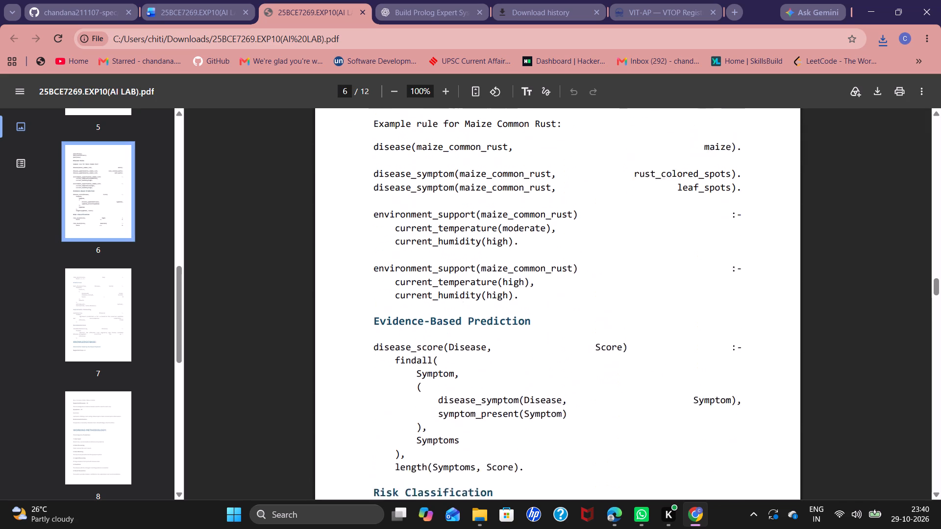
scroll(571, 370, up, 1)
scroll(465, 311, down, 7)
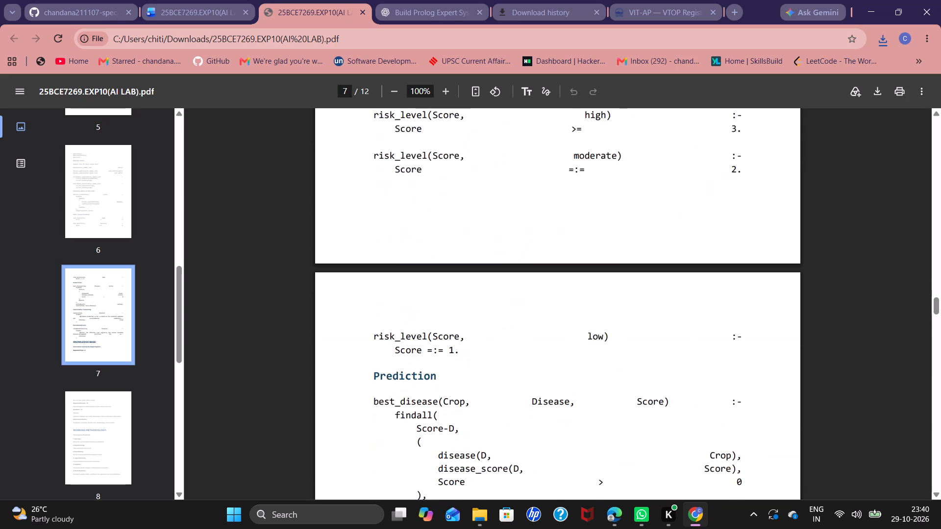
scroll(465, 311, down, 2)
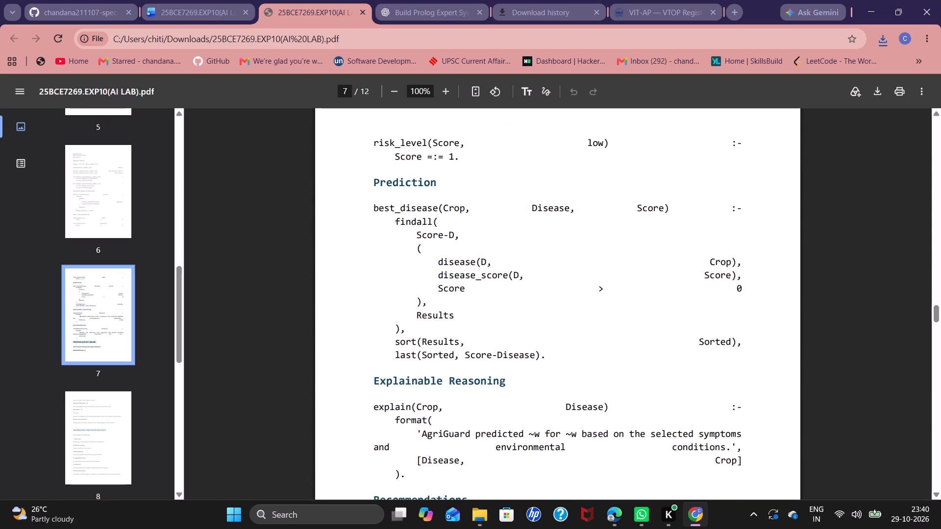
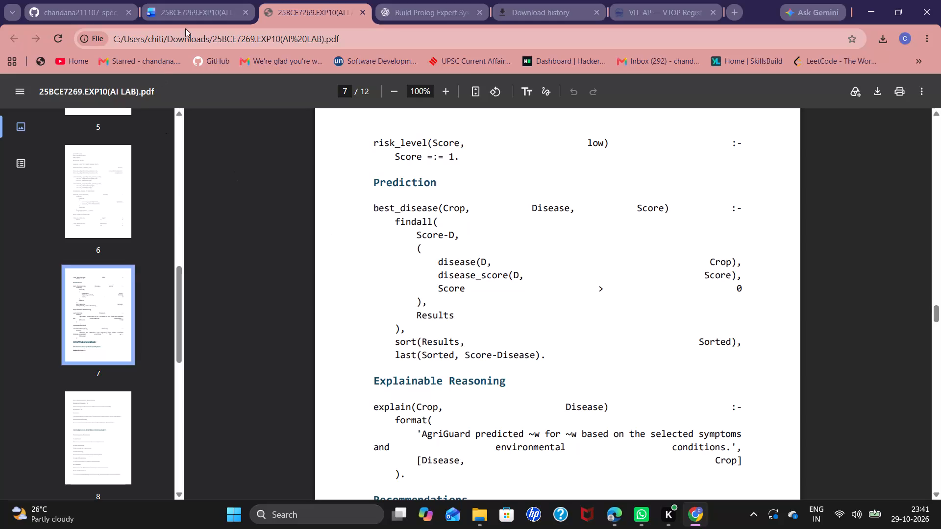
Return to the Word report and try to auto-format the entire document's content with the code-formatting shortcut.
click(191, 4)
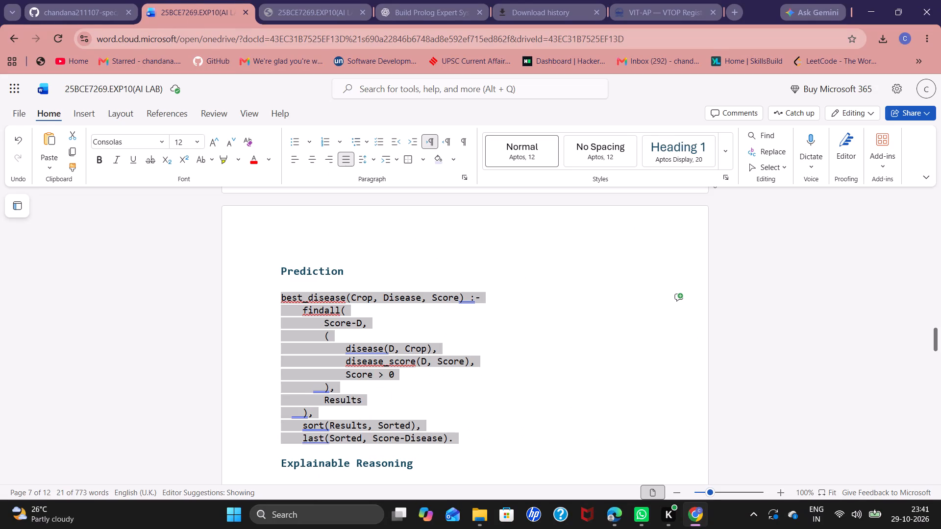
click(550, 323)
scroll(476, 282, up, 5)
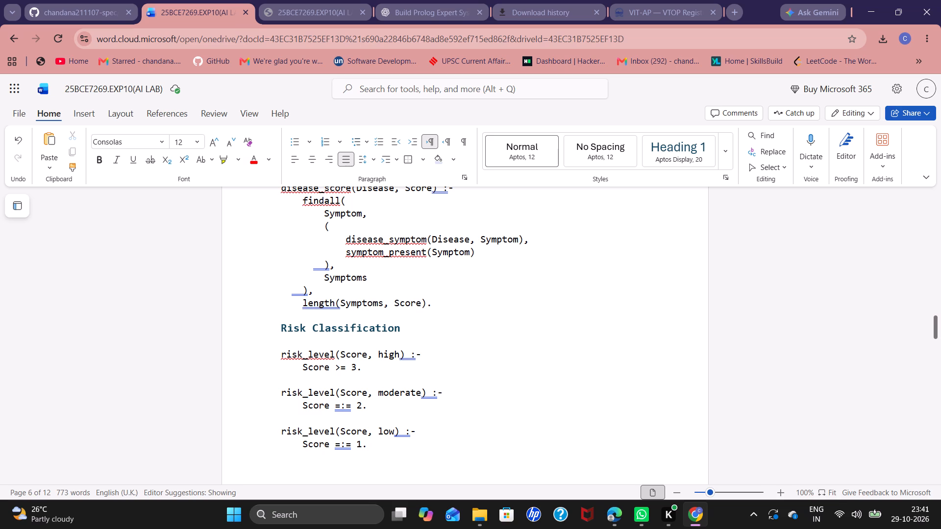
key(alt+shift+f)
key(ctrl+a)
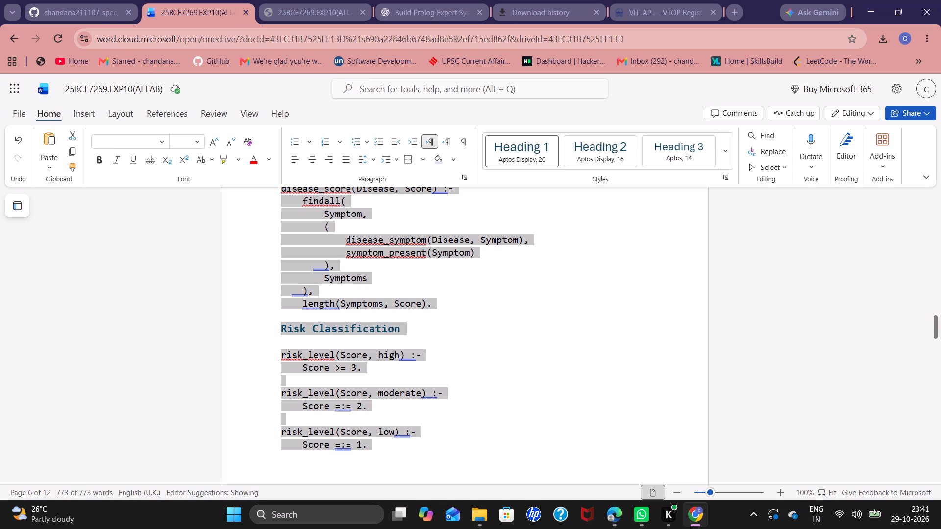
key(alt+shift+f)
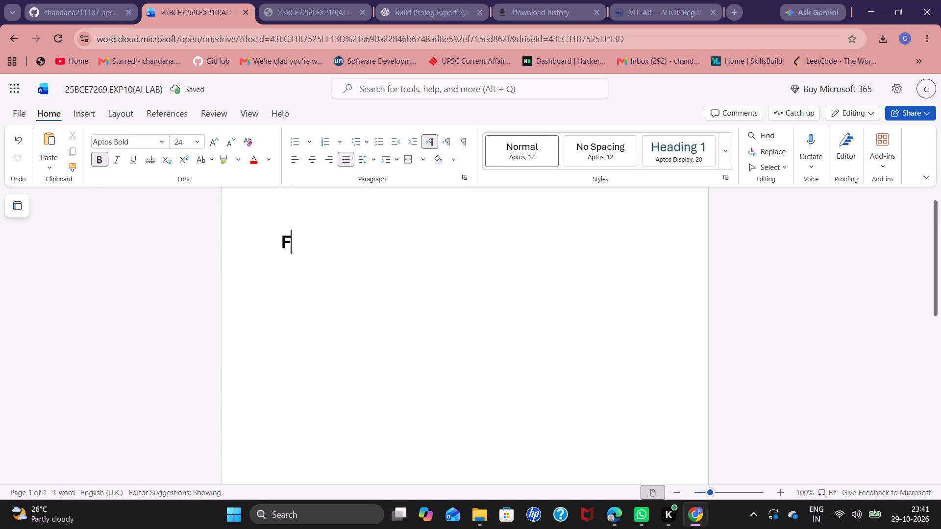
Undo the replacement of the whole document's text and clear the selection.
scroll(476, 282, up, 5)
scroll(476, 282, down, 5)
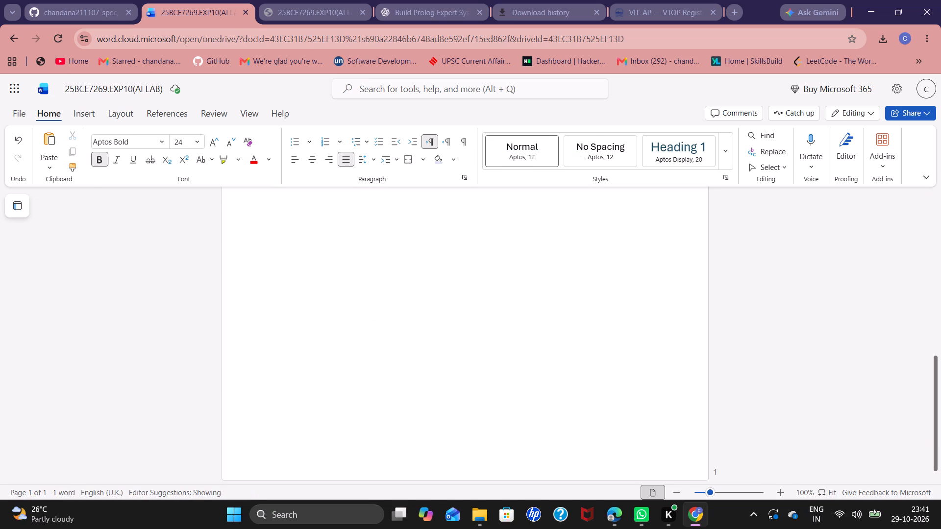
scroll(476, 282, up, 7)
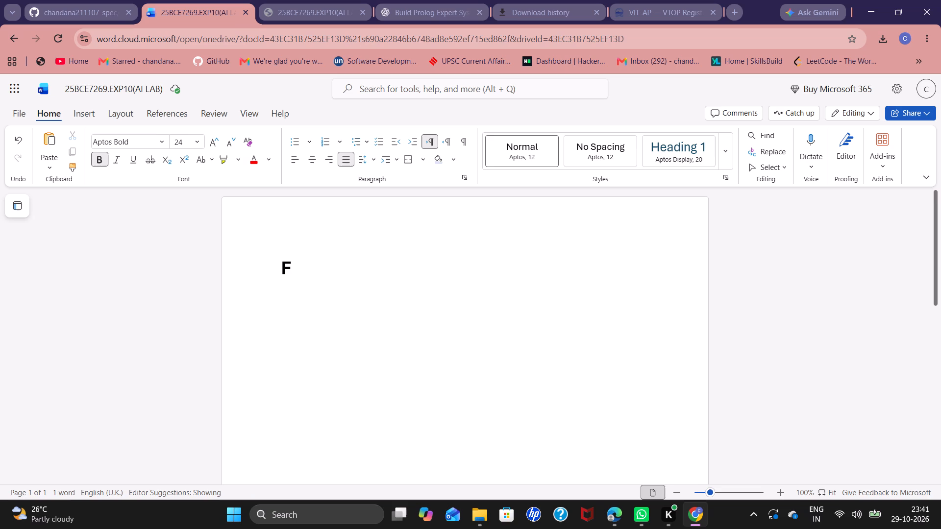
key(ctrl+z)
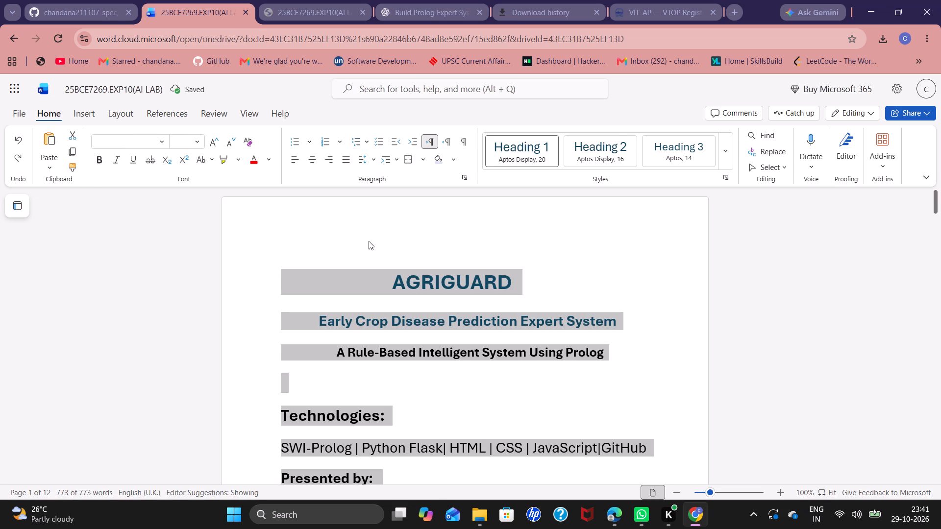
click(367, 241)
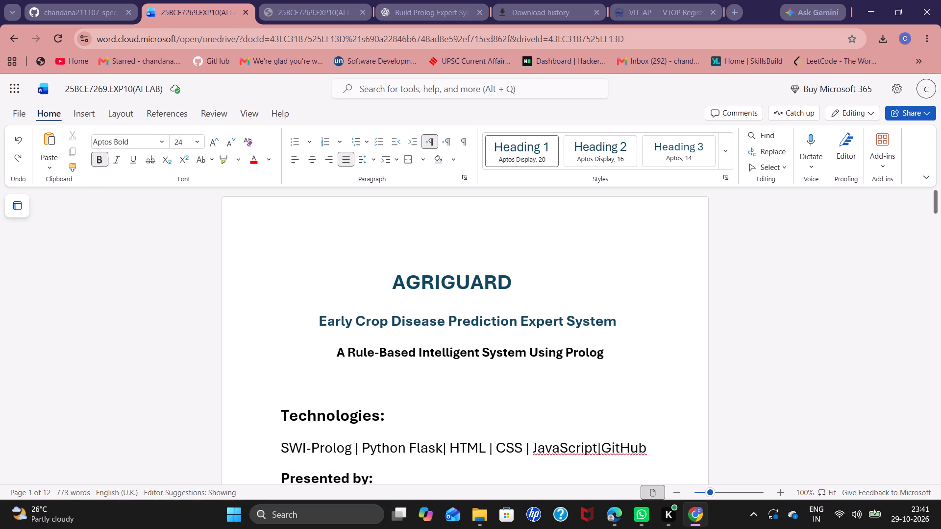
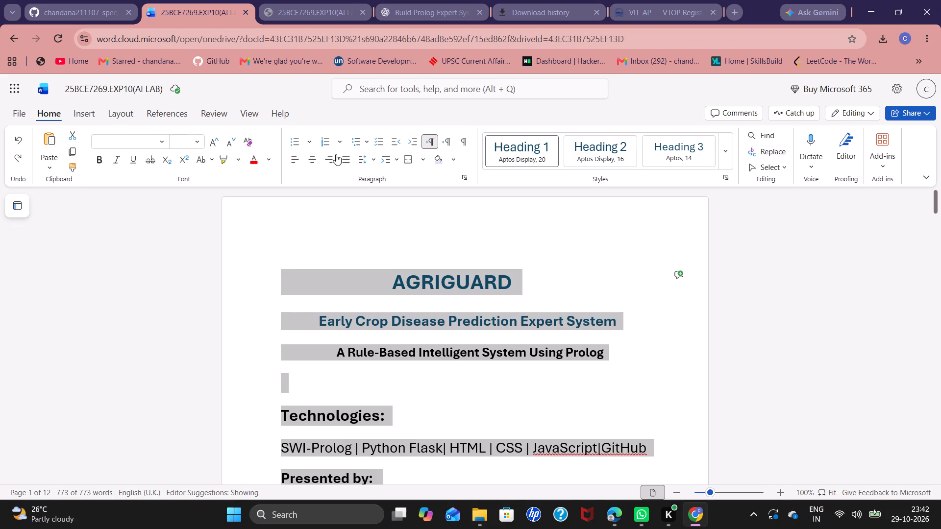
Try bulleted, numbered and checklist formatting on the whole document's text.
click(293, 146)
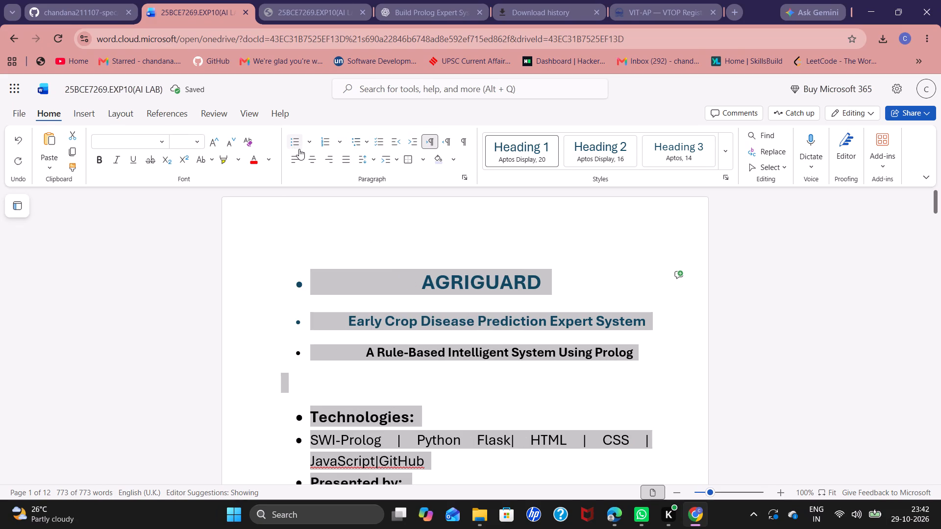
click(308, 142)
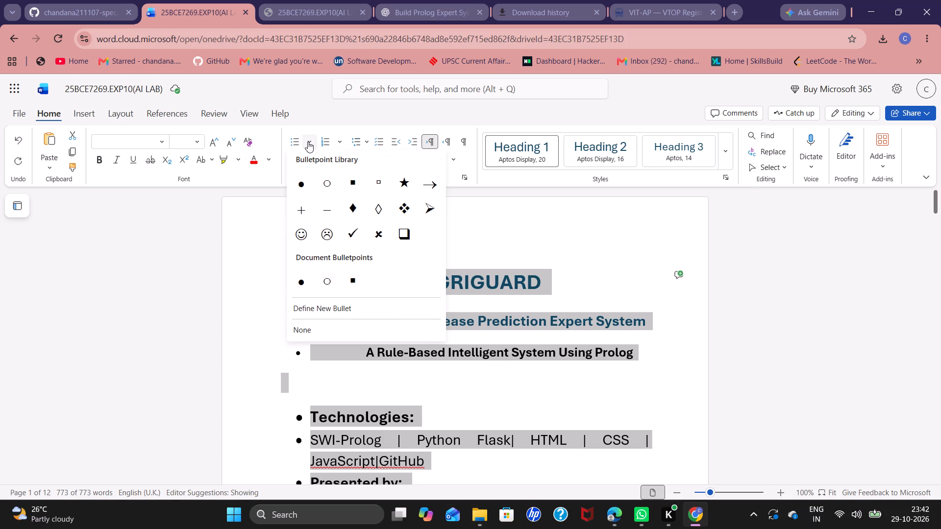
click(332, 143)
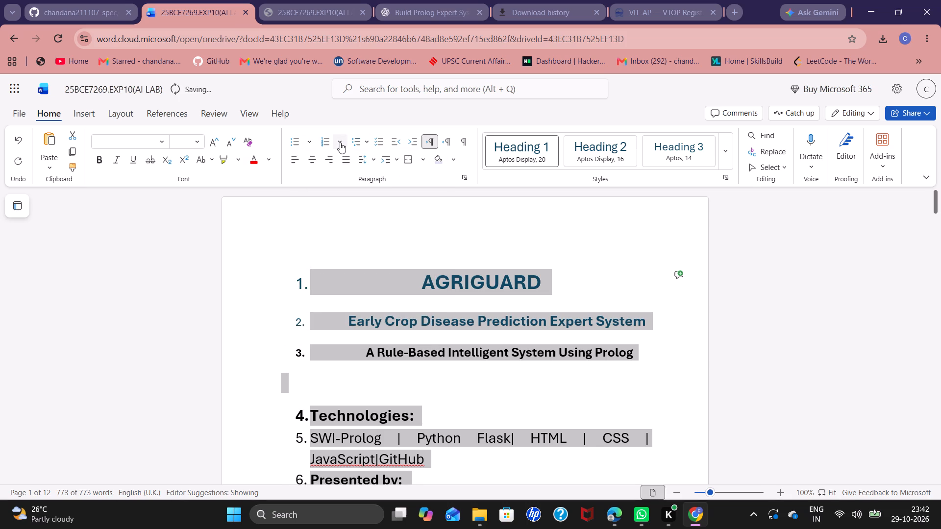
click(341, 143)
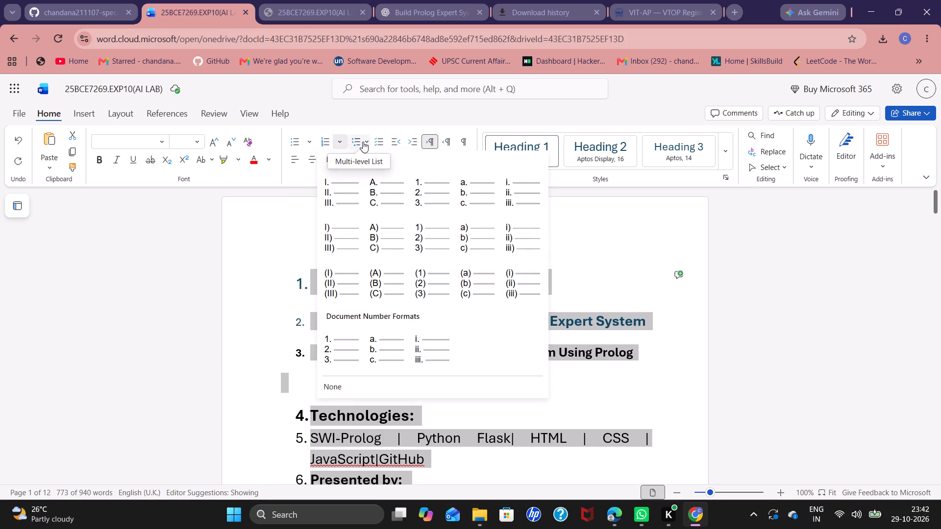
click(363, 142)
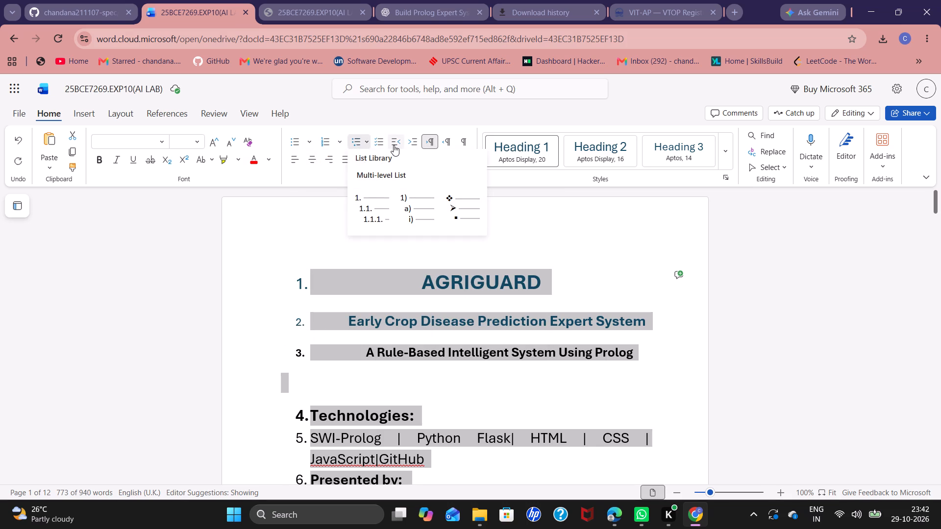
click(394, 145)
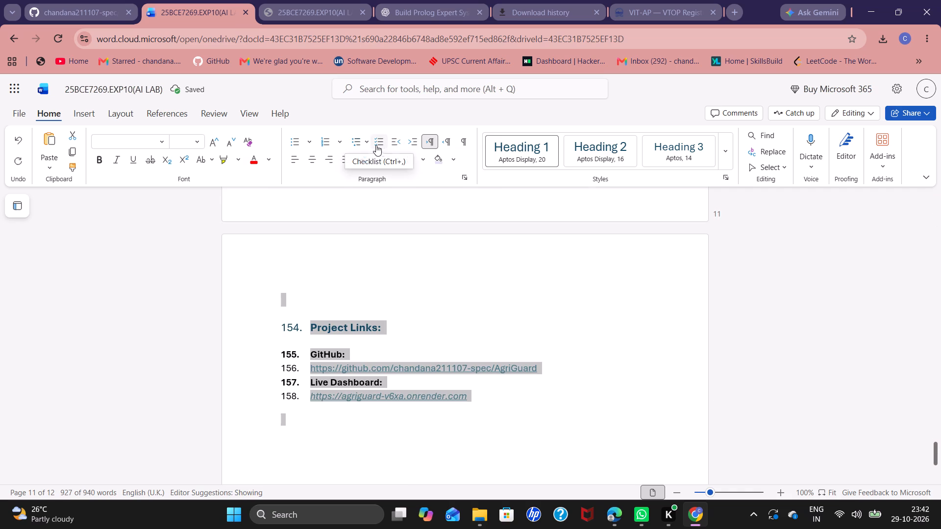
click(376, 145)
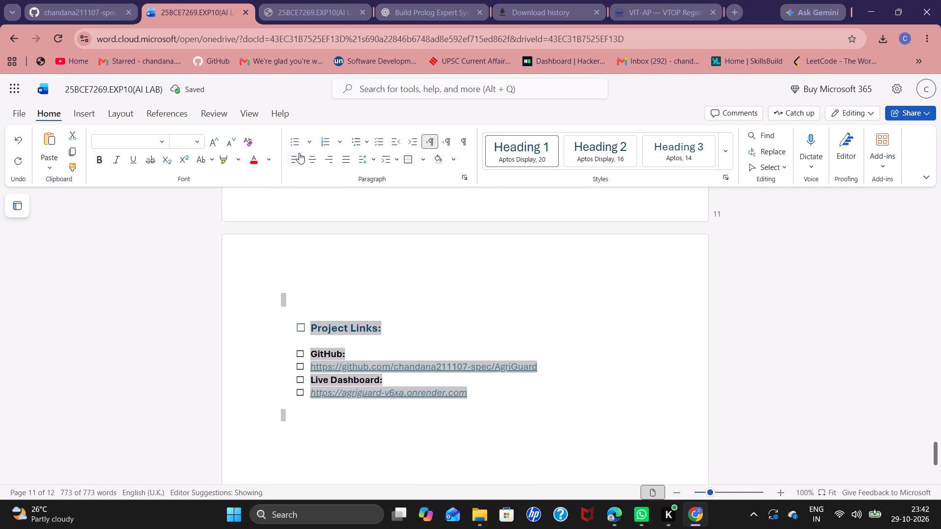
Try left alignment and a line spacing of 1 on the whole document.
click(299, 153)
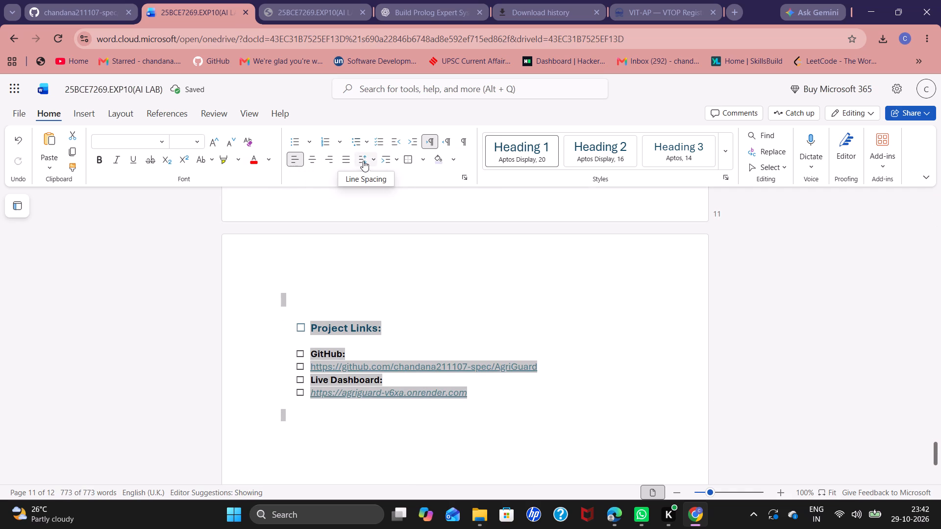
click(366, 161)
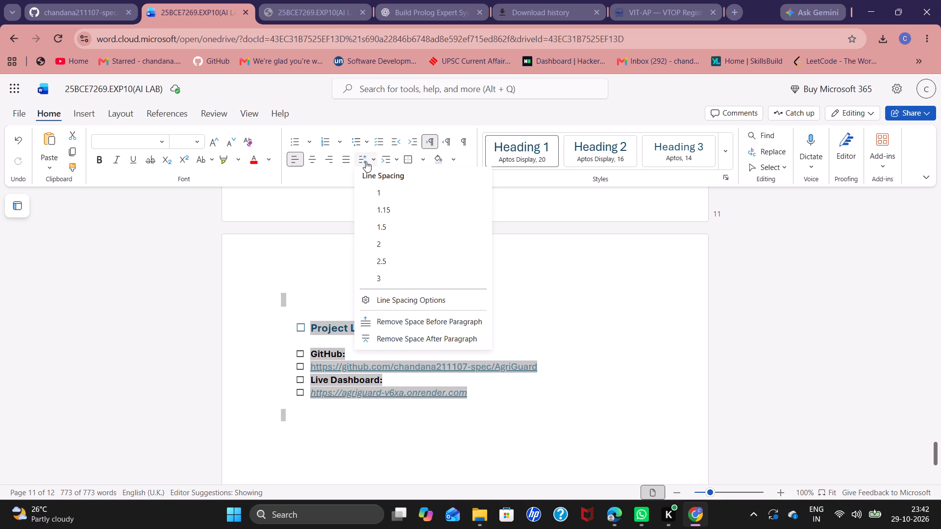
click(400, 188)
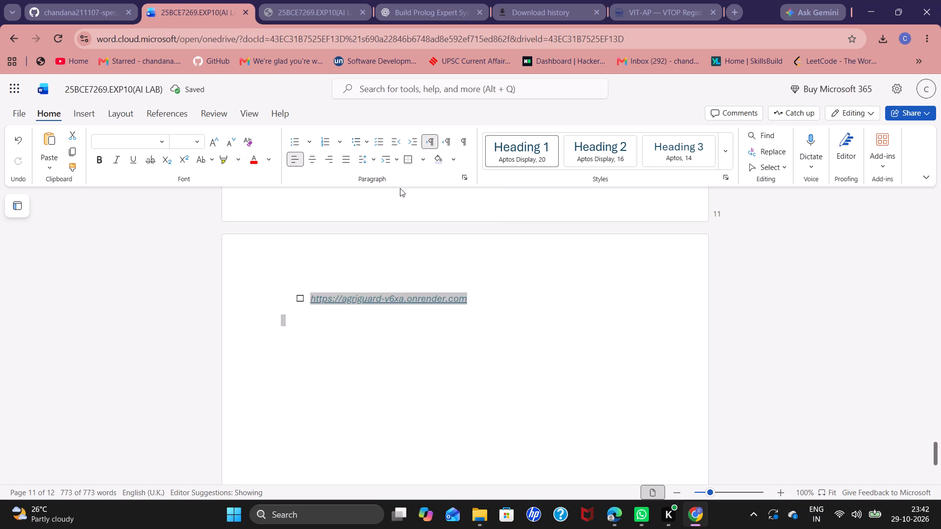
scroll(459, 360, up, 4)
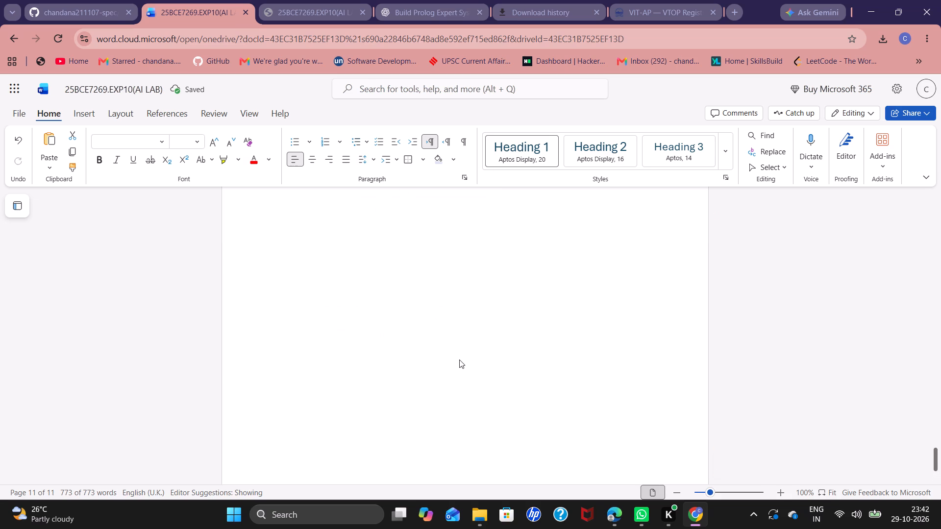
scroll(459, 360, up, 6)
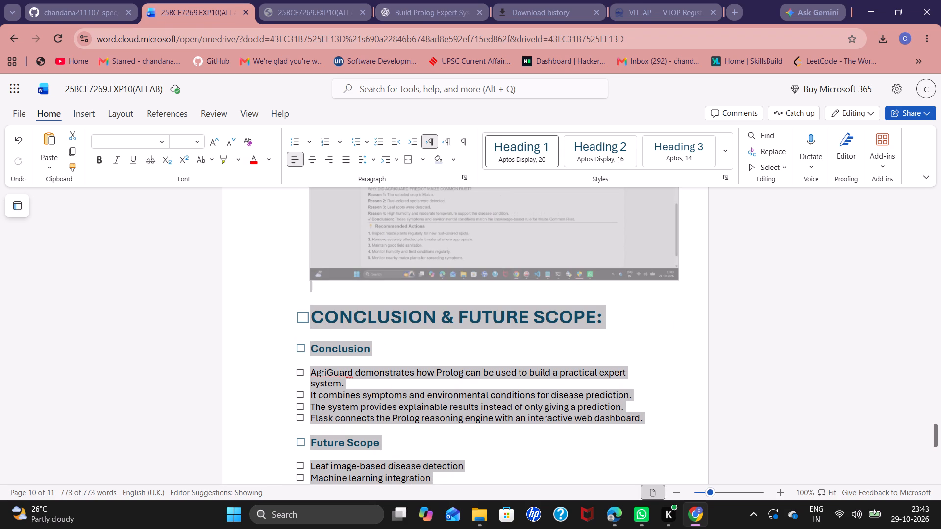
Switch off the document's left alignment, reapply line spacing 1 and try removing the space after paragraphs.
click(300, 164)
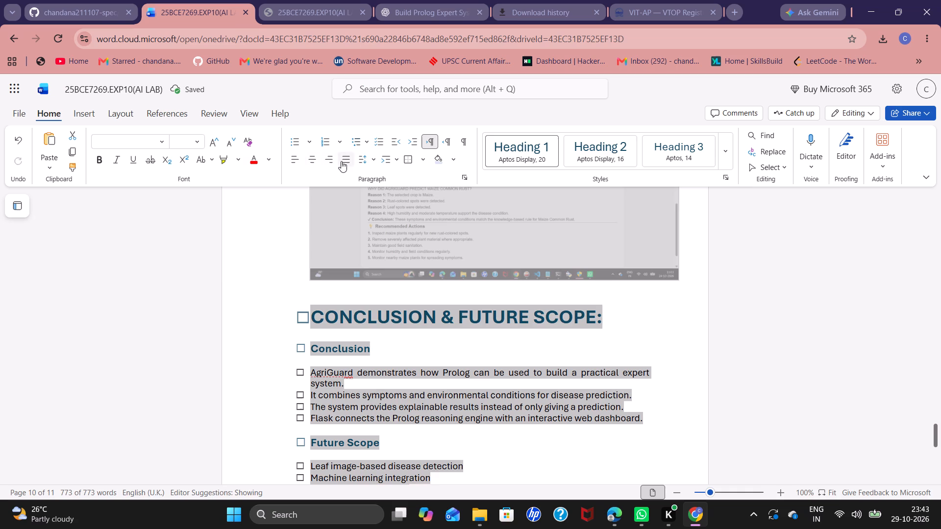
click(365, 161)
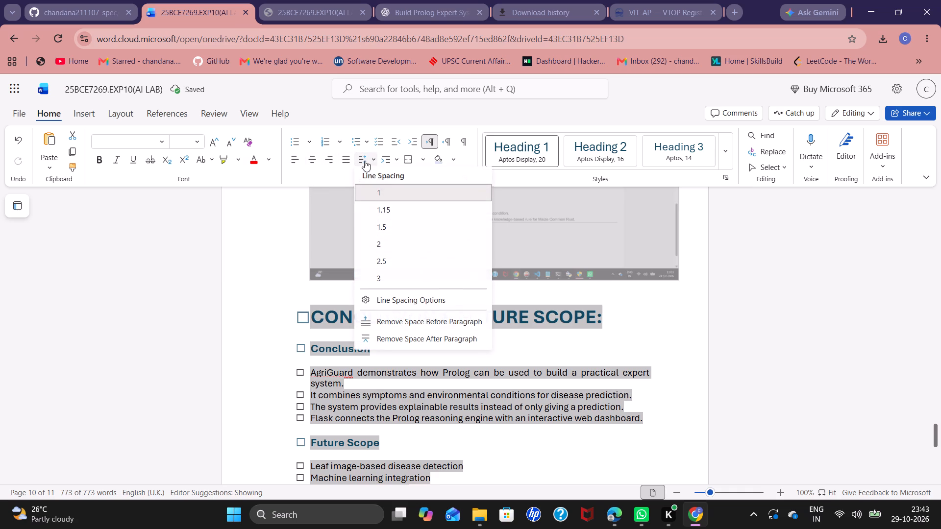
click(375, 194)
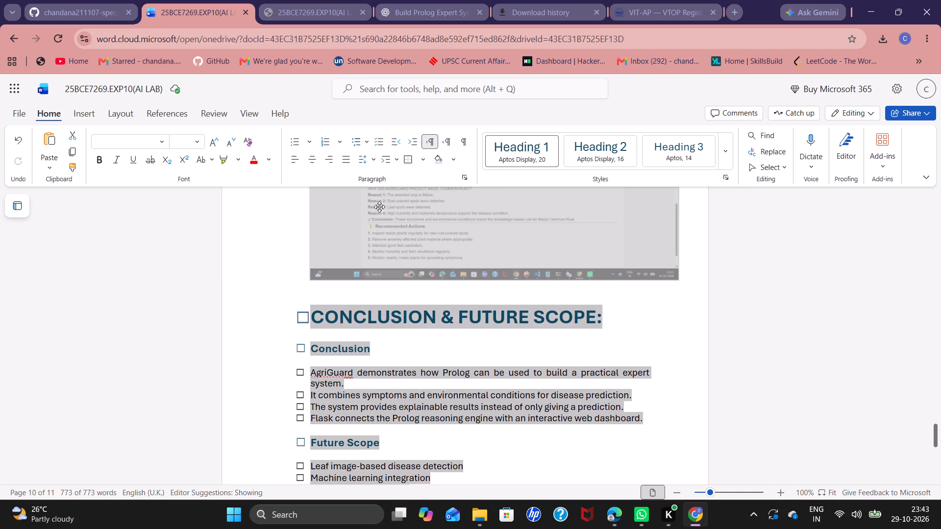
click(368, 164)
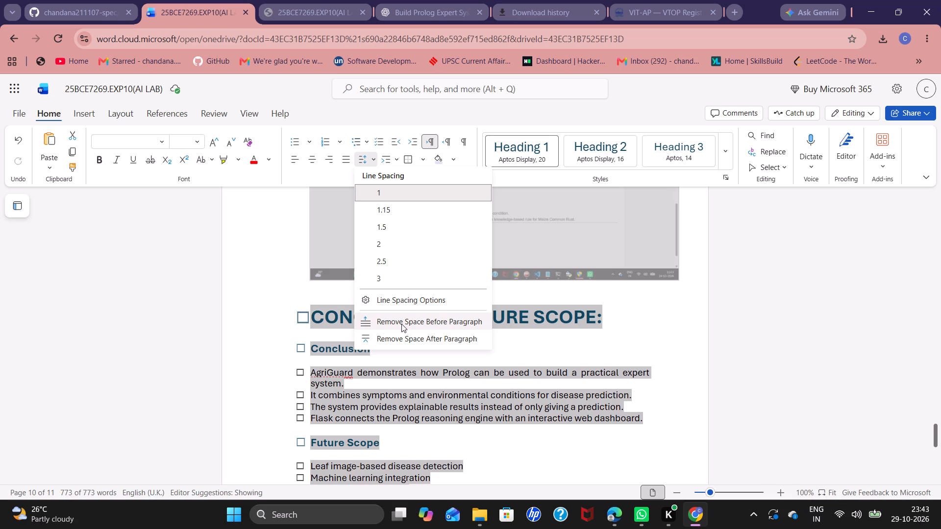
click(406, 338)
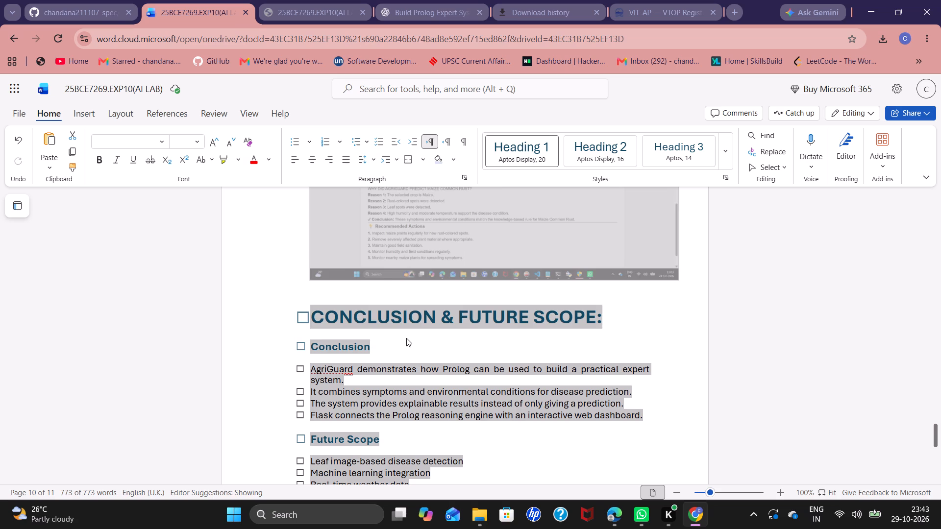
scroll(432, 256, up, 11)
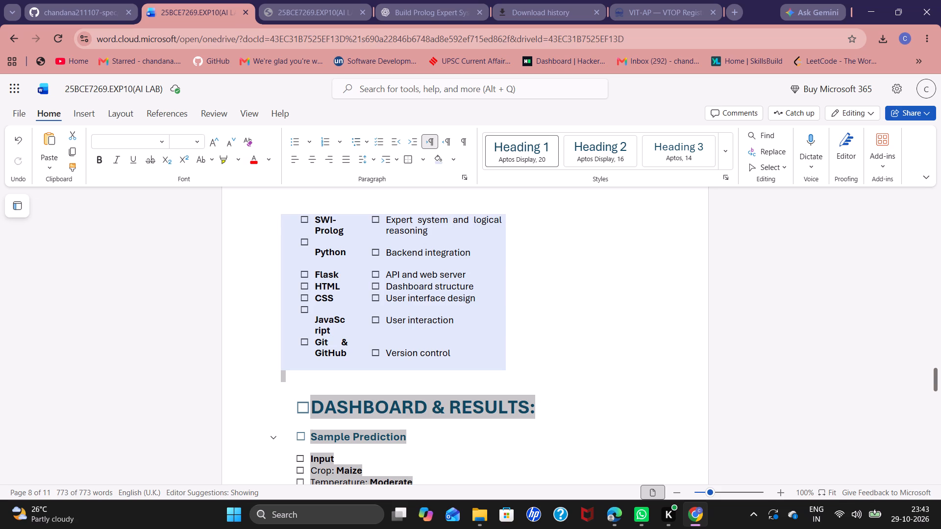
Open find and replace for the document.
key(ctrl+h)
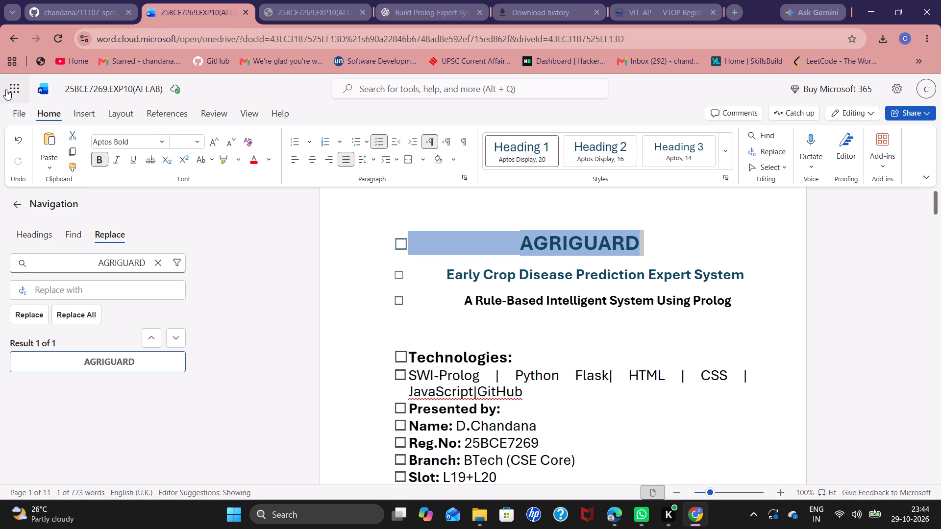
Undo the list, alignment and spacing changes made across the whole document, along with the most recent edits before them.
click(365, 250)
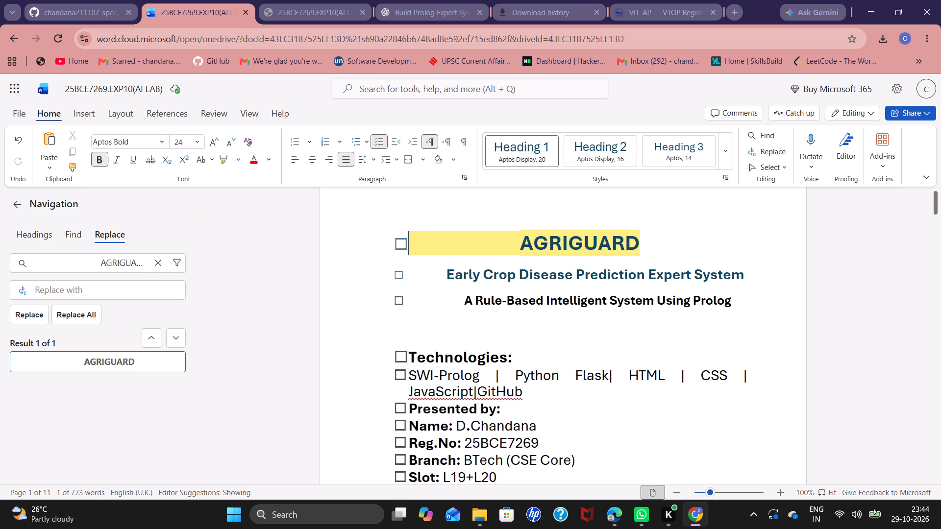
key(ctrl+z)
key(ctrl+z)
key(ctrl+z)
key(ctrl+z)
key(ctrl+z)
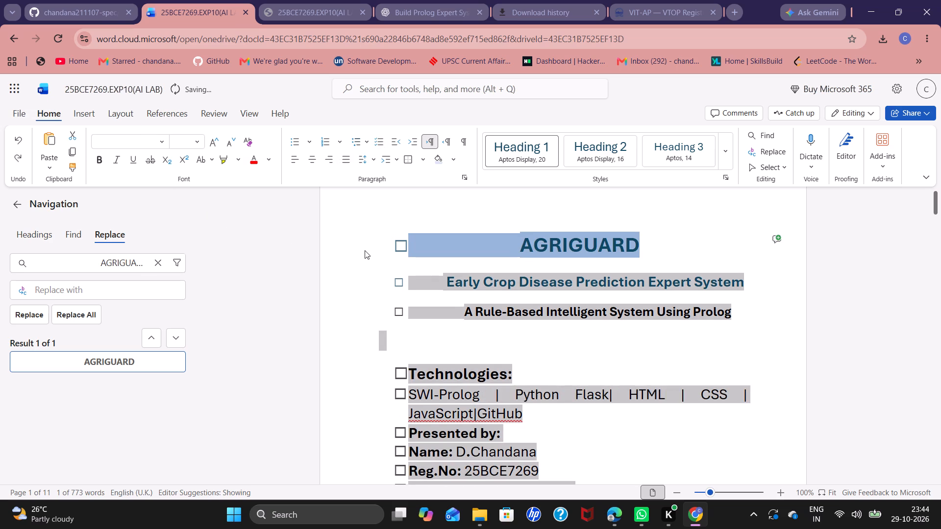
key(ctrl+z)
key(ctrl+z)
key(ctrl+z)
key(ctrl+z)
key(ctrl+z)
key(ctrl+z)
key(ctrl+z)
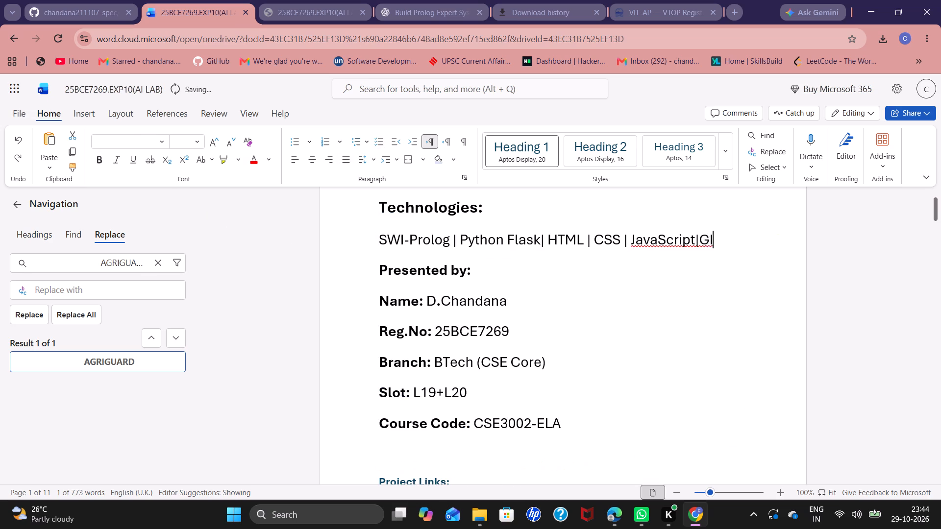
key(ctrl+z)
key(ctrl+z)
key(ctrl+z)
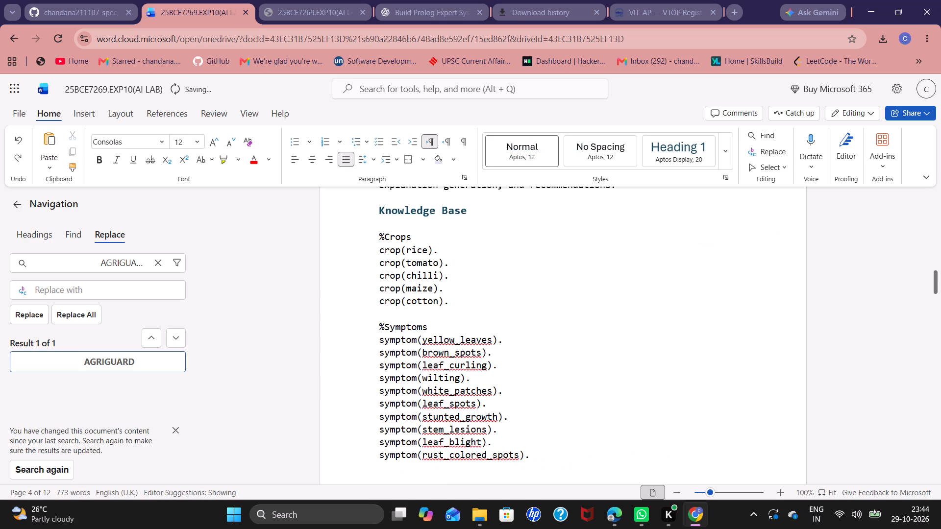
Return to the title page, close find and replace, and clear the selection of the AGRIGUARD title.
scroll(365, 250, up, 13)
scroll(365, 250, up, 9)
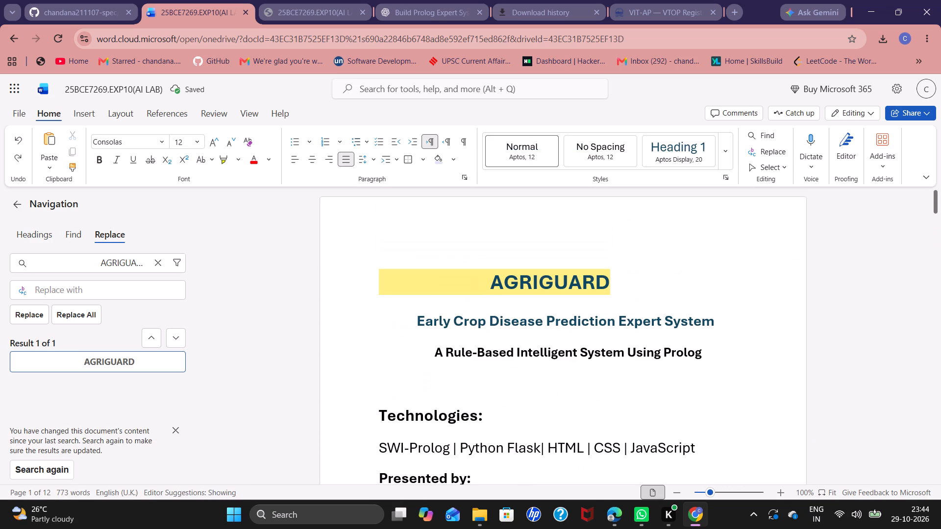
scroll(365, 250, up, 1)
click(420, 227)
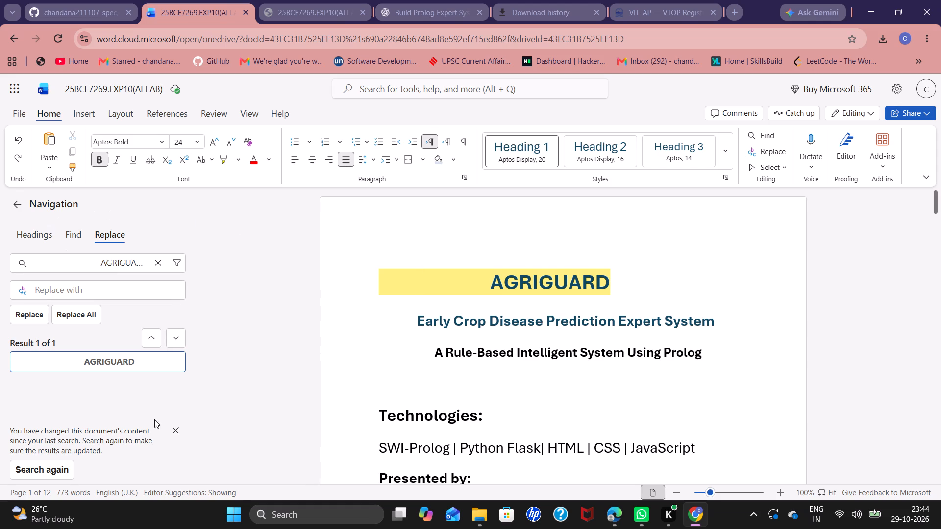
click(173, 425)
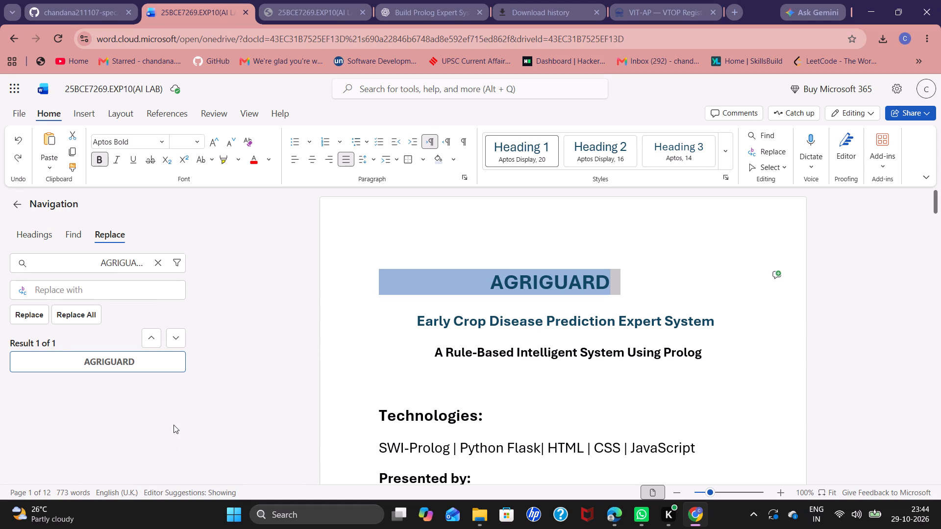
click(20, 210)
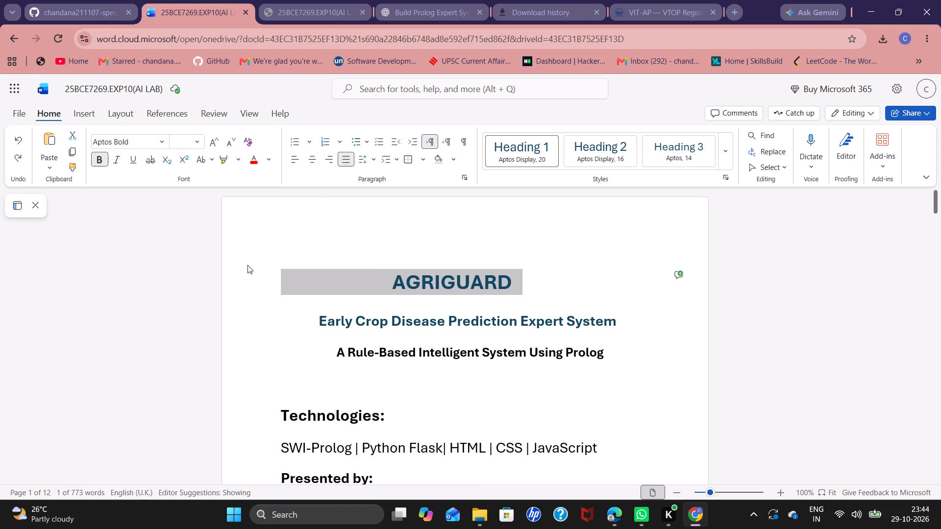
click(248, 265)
Append "|GitHub" after JavaScript in the Technologies line on the title page.
scroll(401, 366, down, 4)
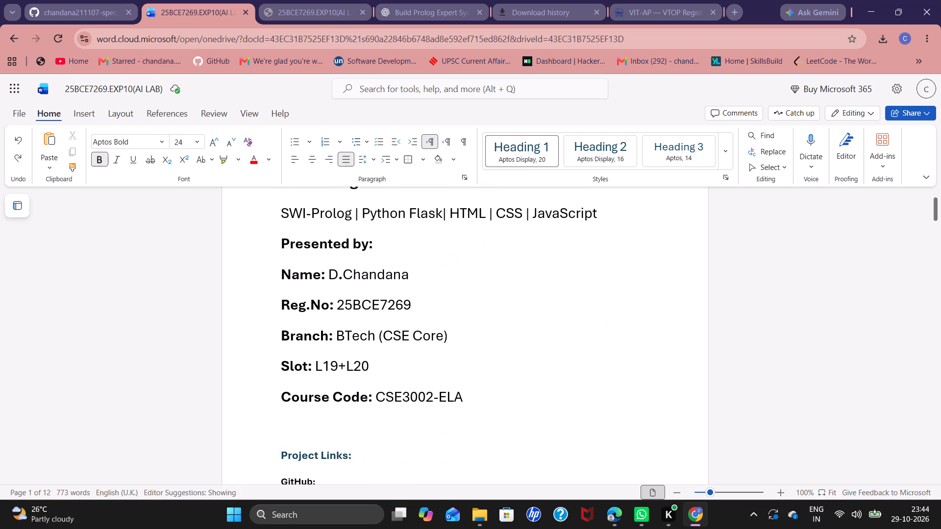
click(610, 219)
key(shift+bar)
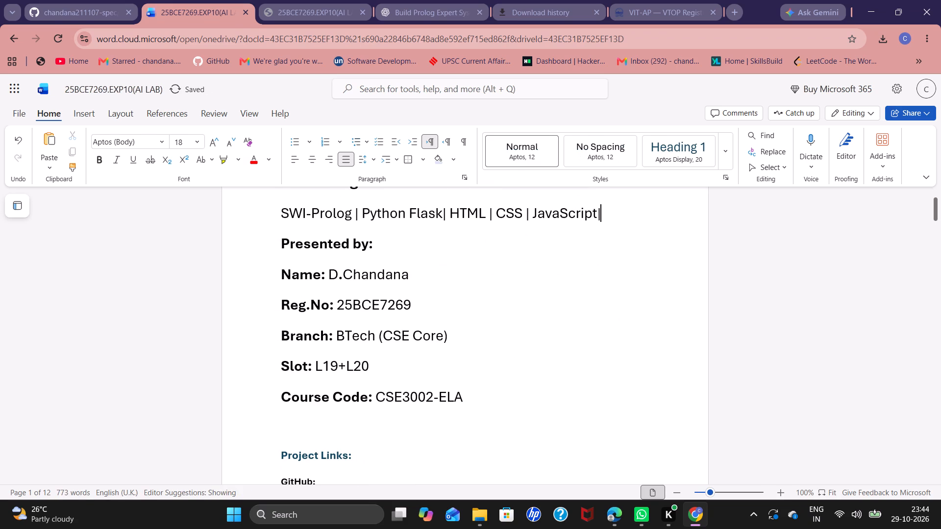
text(Git)
text(Hub)
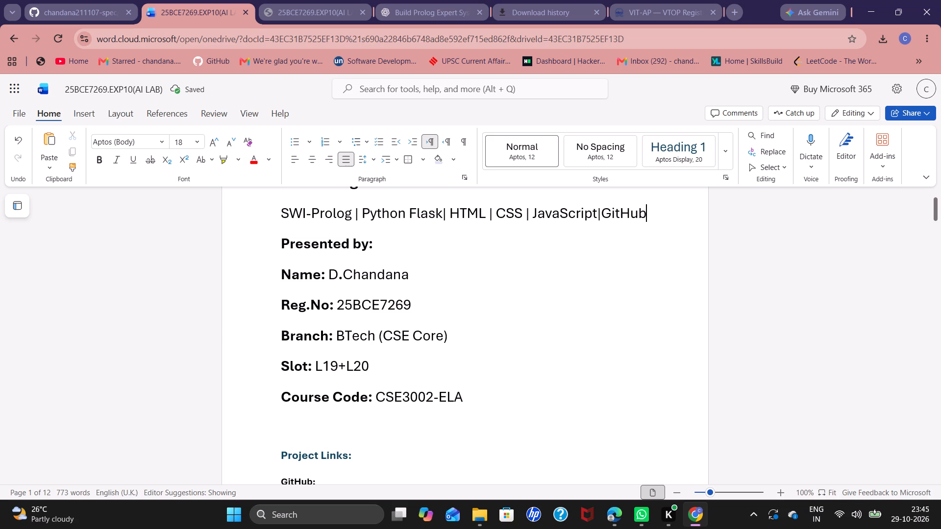
Review the report from the title page down to the Environmental Conditions code section.
scroll(605, 269, right, 2)
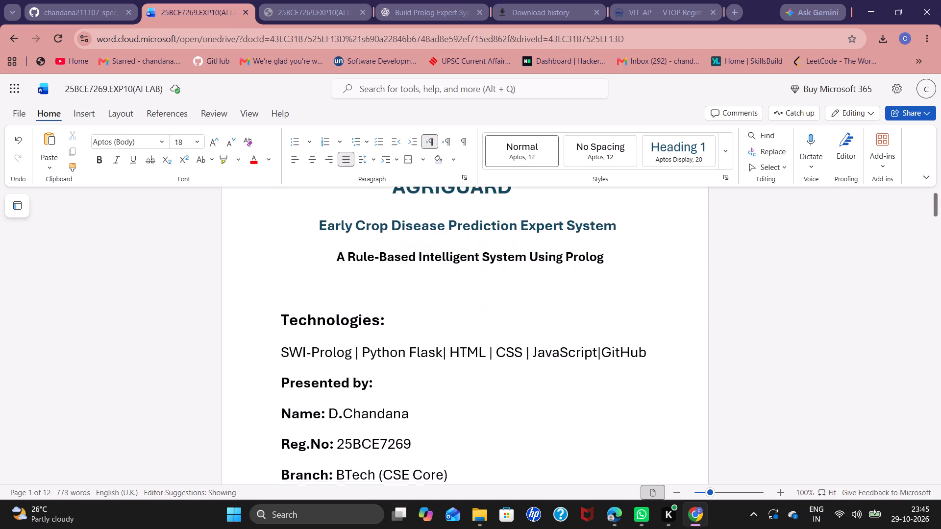
scroll(605, 269, right, 1)
scroll(605, 269, down, 5)
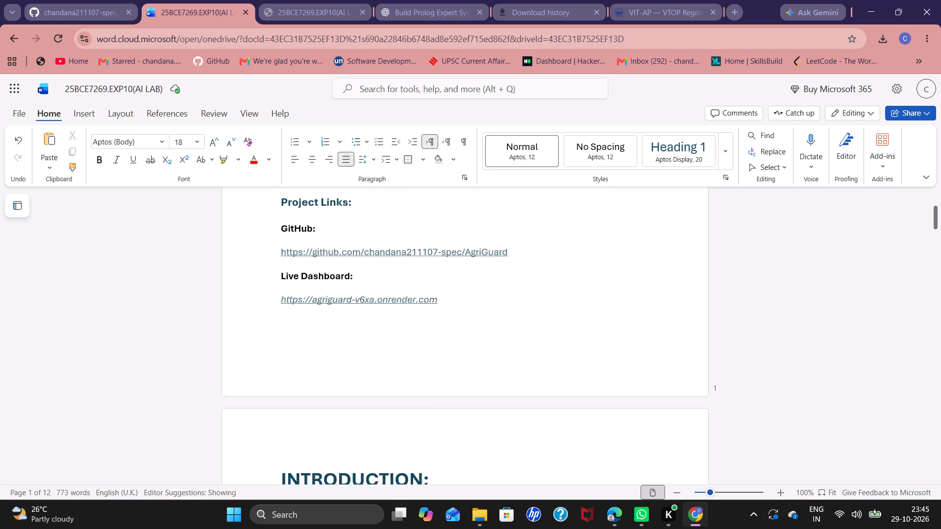
scroll(605, 269, down, 10)
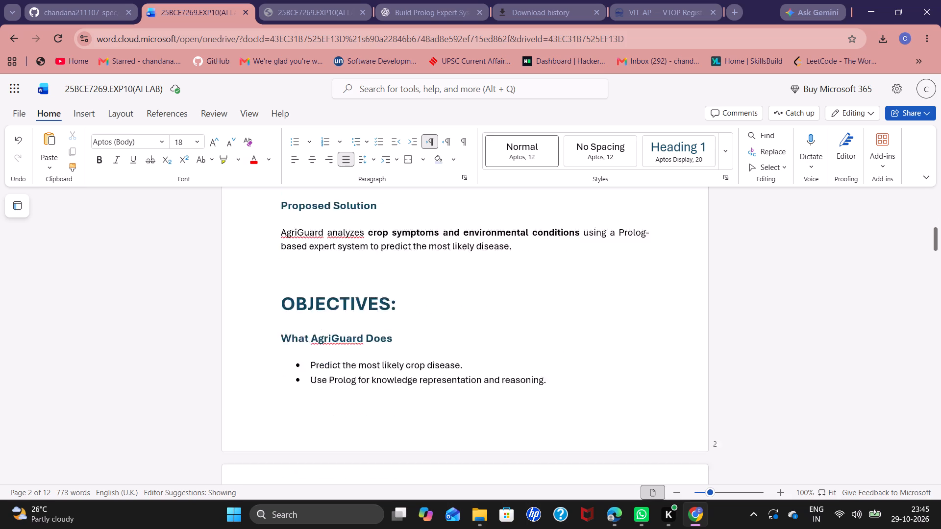
scroll(605, 269, down, 8)
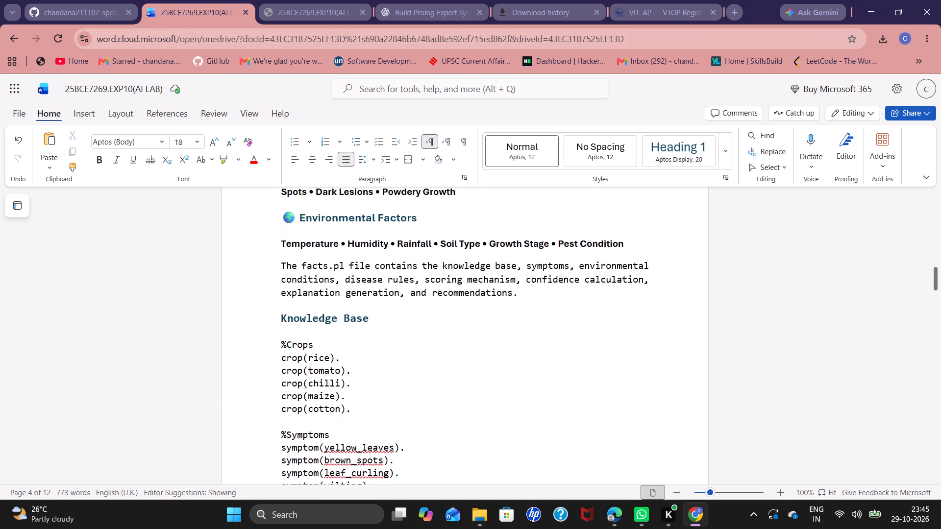
scroll(605, 269, down, 5)
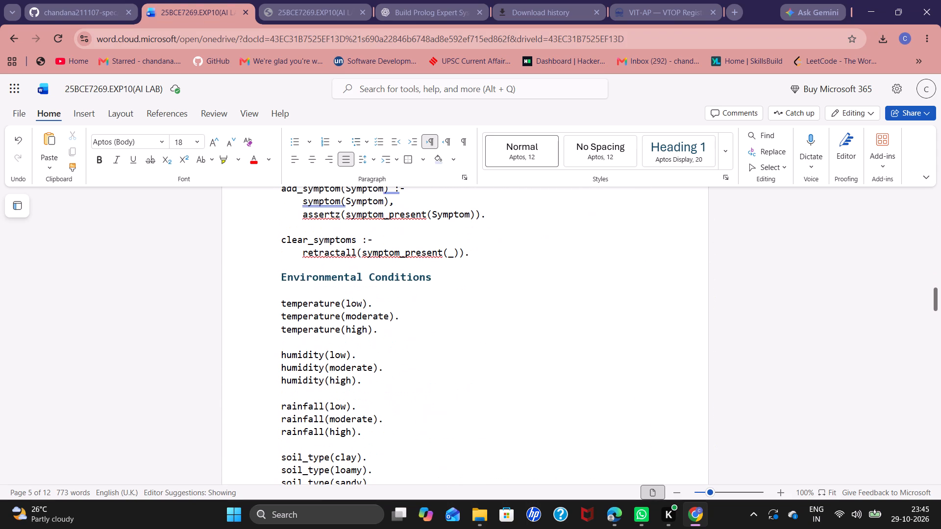
Set the whole document's line spacing to 1 and remove the space after its paragraphs.
key(ctrl+a)
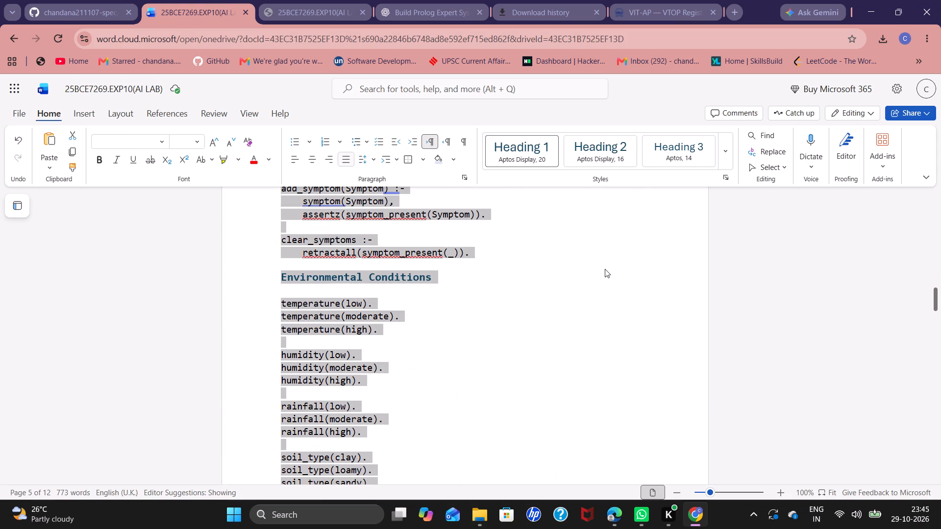
click(372, 158)
click(385, 193)
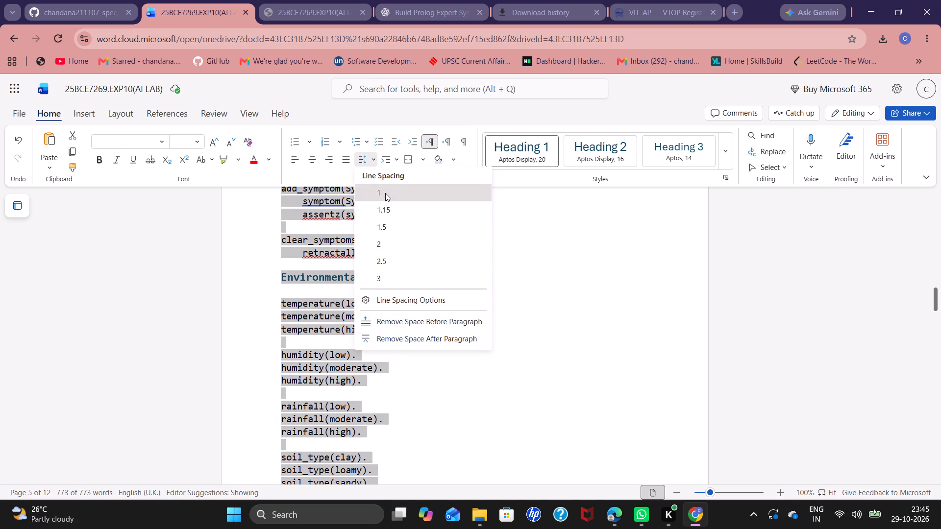
click(376, 158)
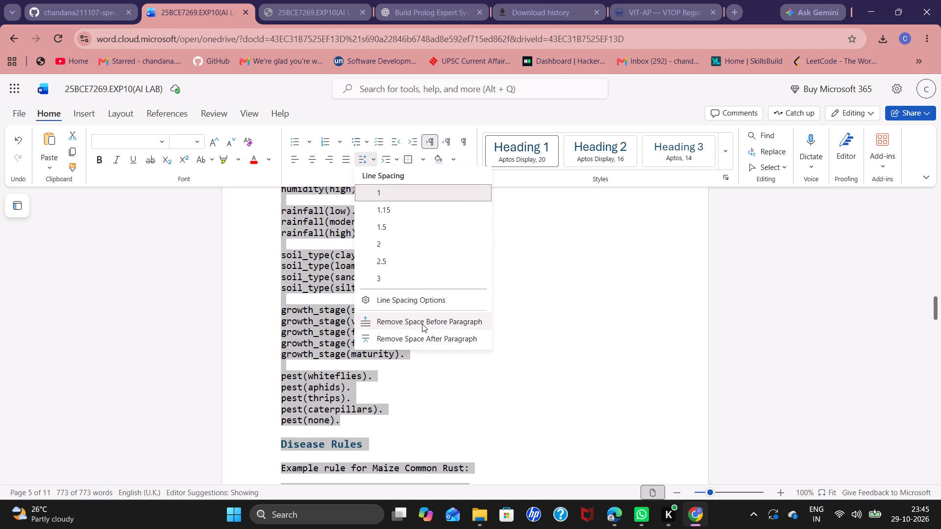
click(424, 338)
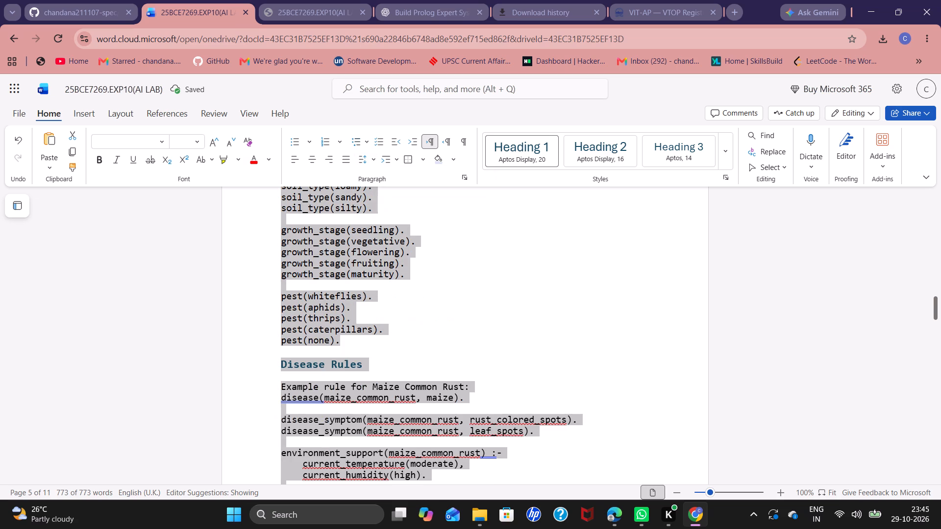
click(547, 326)
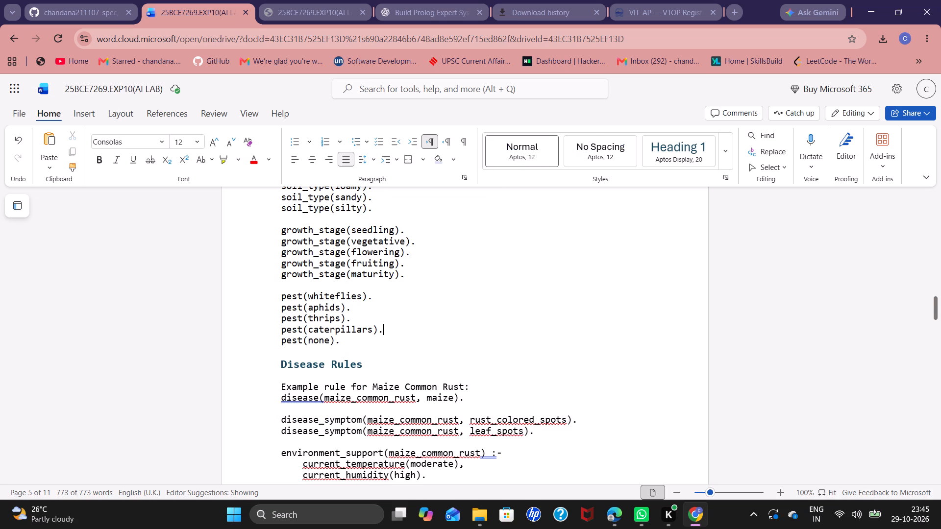
Check the spacing from the title page through the Prolog code, up to the Risk Classification section.
scroll(547, 326, up, 19)
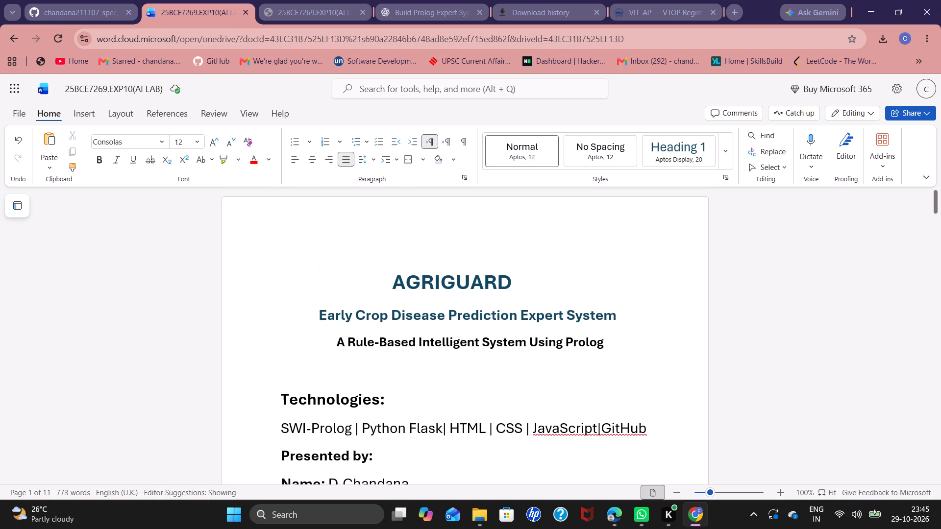
scroll(547, 326, down, 19)
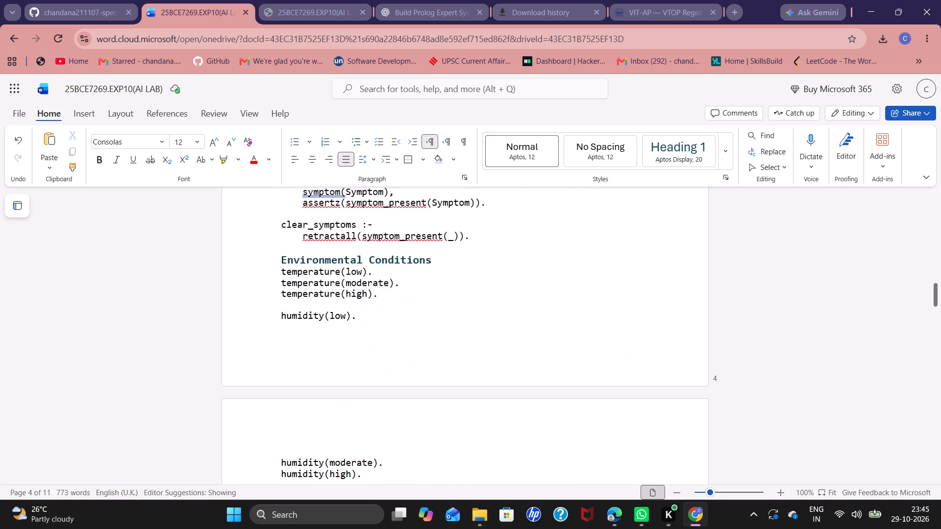
scroll(547, 326, down, 5)
scroll(547, 326, up, 6)
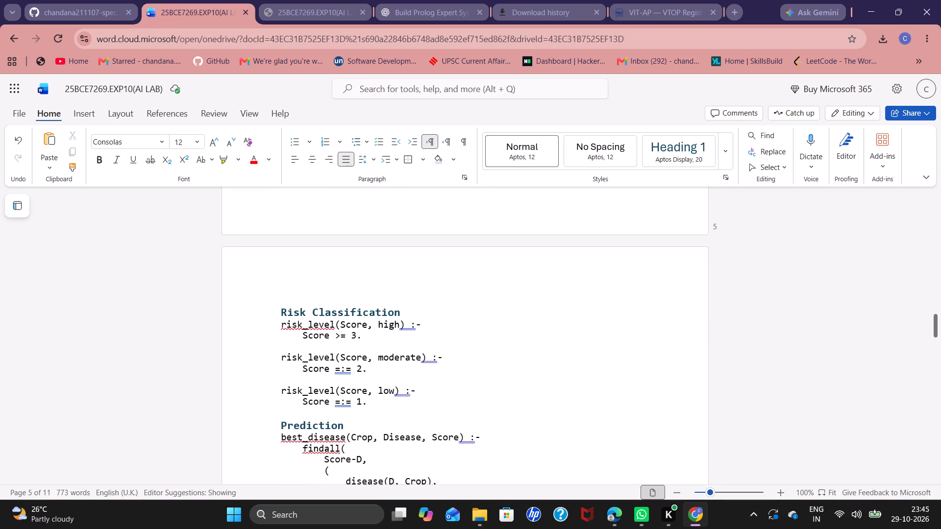
scroll(547, 326, up, 3)
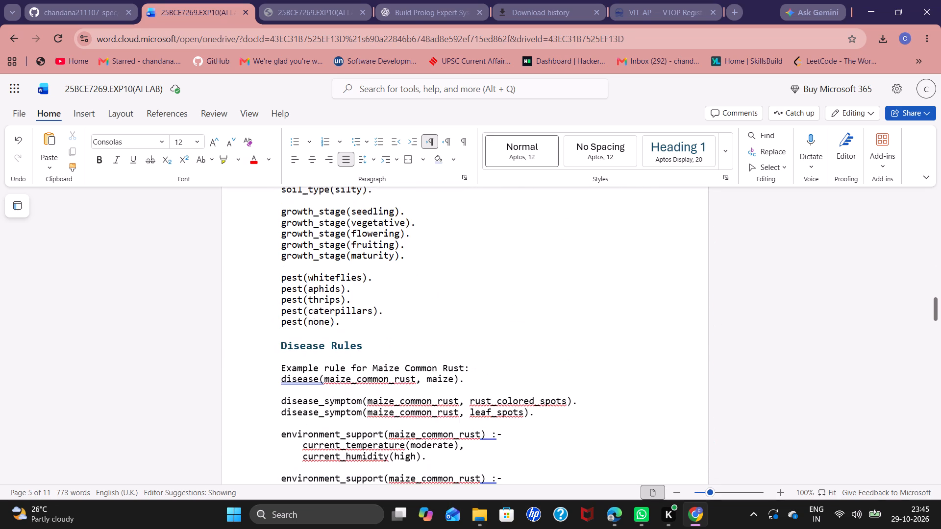
scroll(547, 326, up, 1)
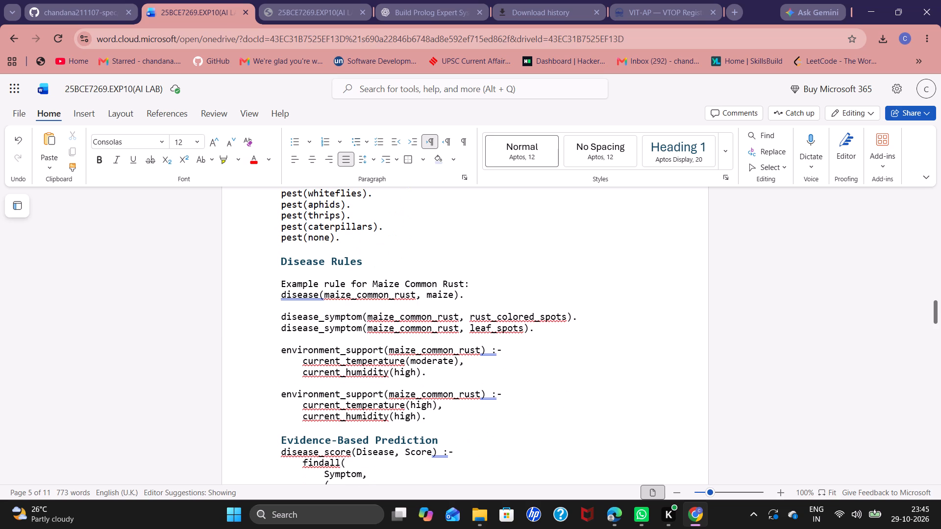
scroll(547, 326, down, 5)
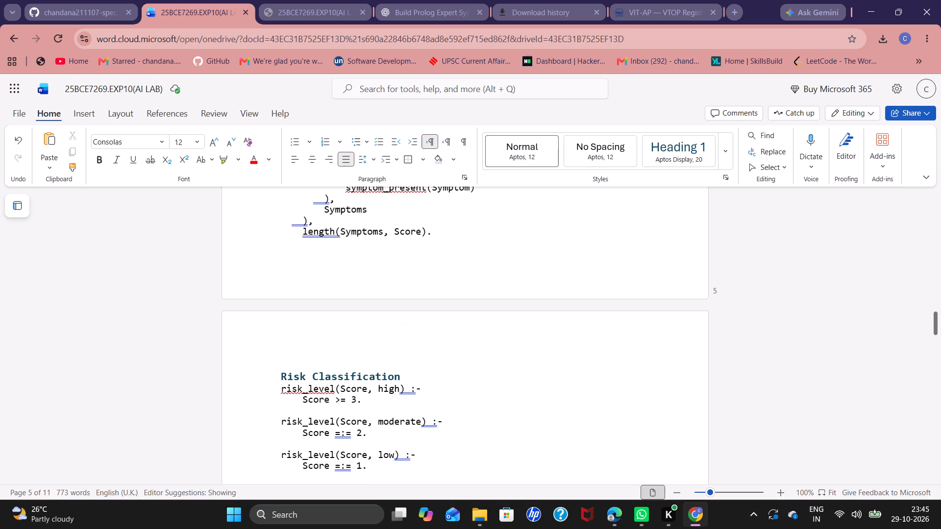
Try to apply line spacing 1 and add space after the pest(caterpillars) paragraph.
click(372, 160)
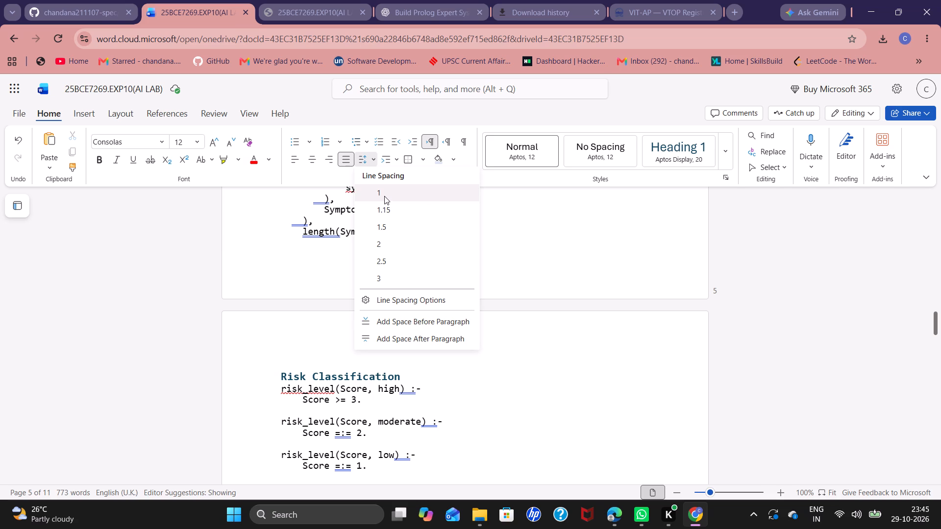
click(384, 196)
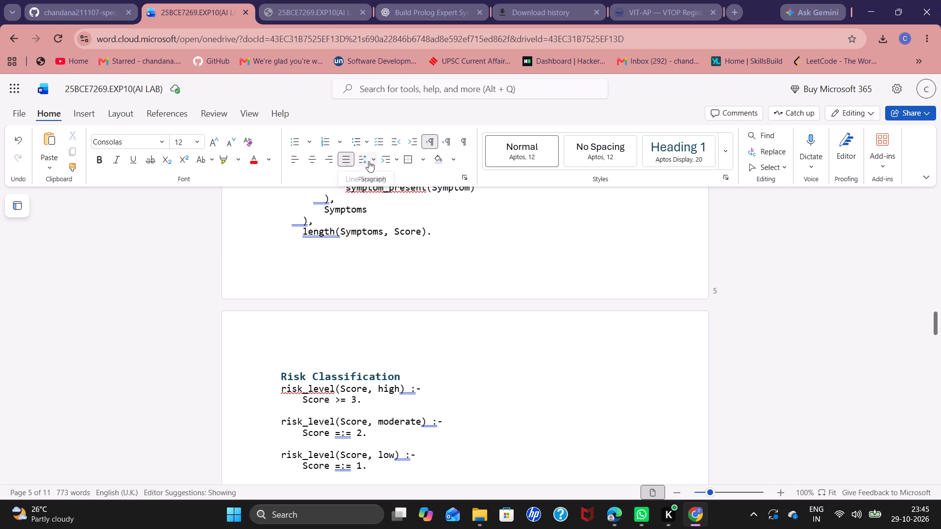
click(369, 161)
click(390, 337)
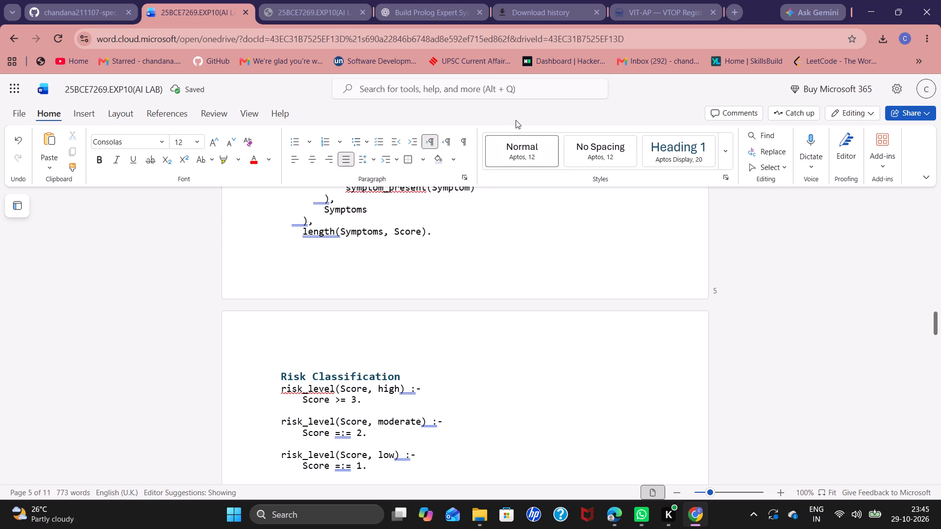
Switch from the report to the VIT-AP VTOP student portal in a separate browser tab.
click(668, 10)
click(731, 16)
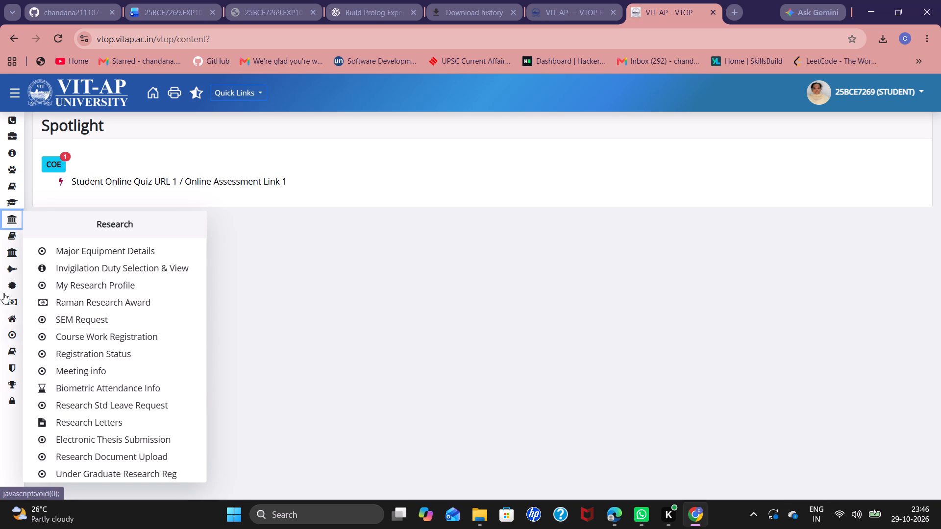
Look up the academic Project Work registration details for Fall Semester 2026-27 - AMR.
click(5, 259)
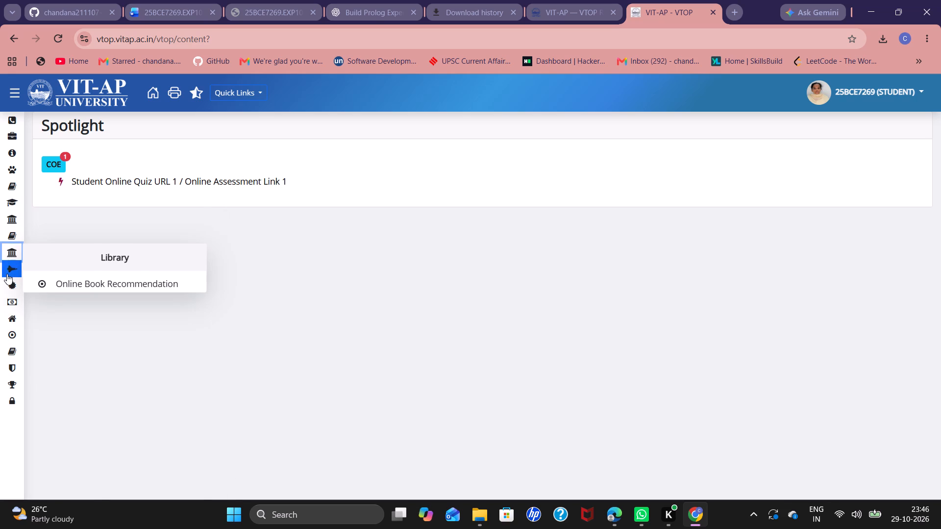
click(7, 274)
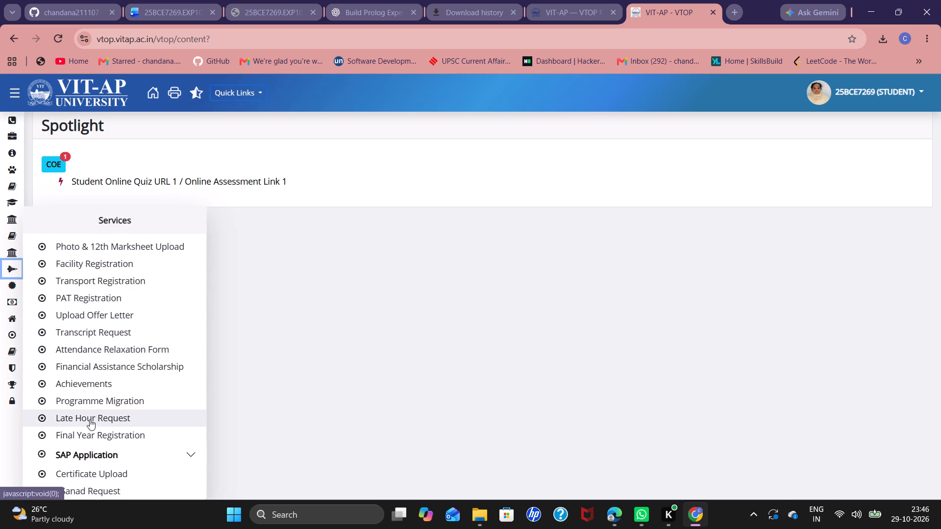
click(11, 305)
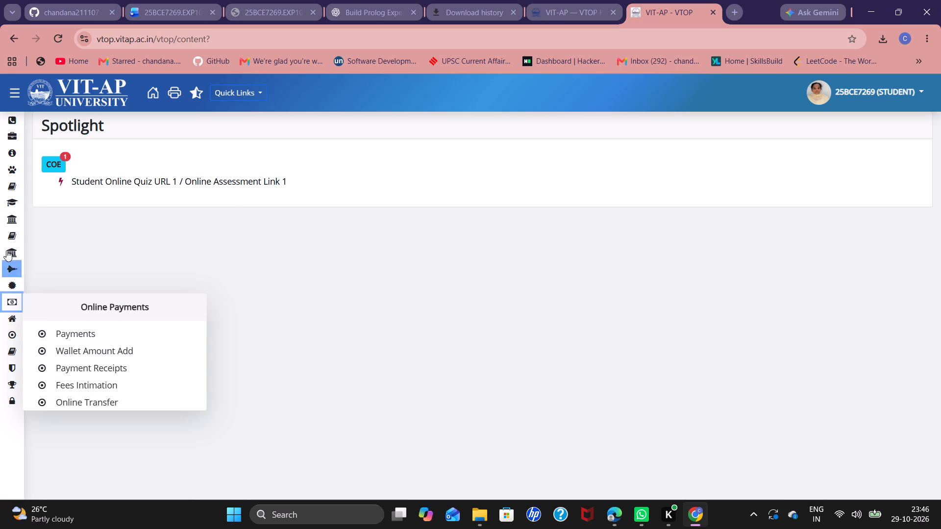
click(9, 203)
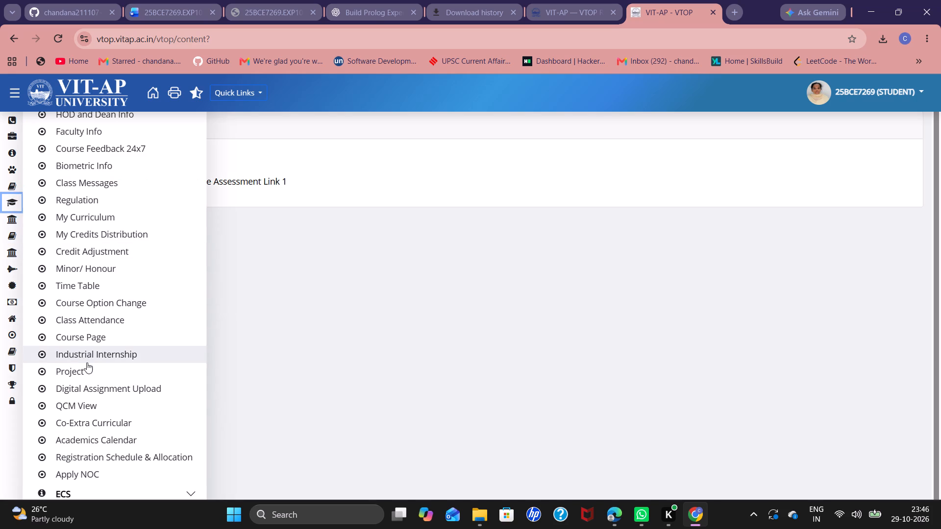
click(88, 369)
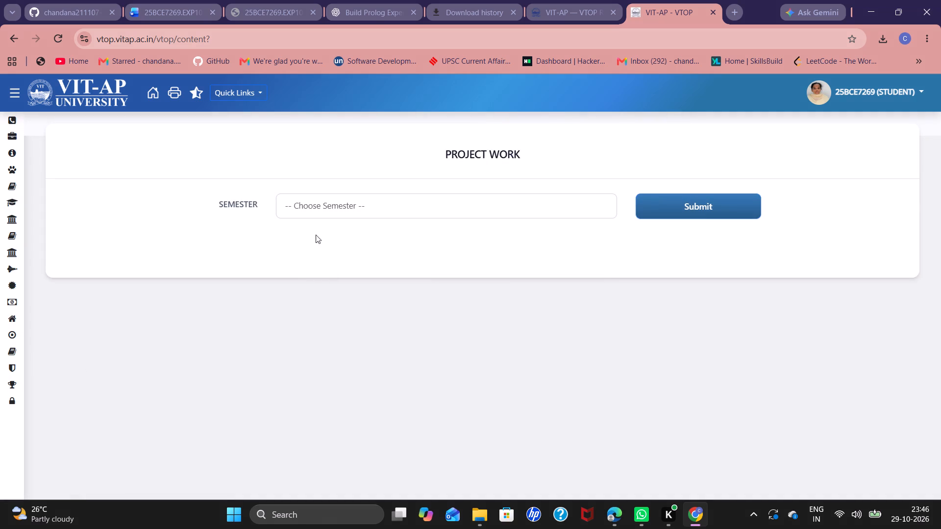
click(365, 201)
click(366, 244)
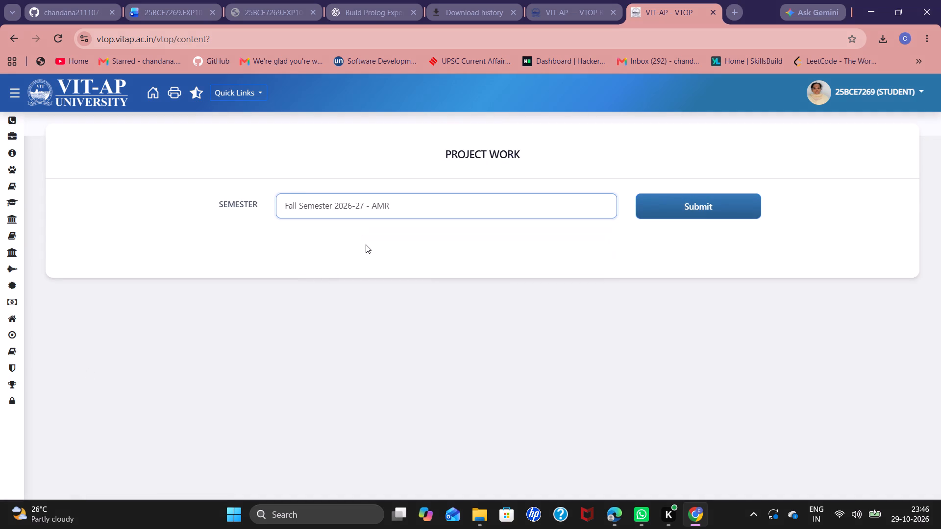
click(652, 202)
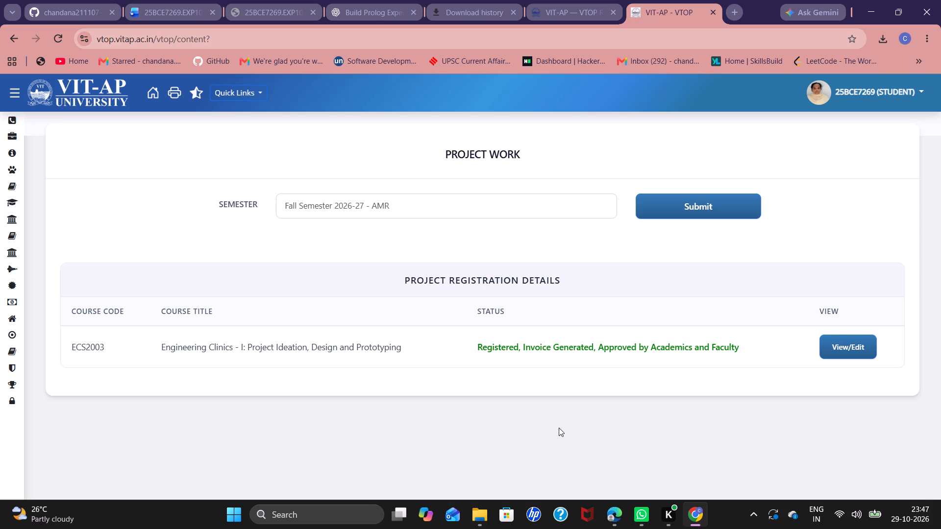
Open the ECS2003 Engineering Clinics - I project registration and examine its project information, guide details and student team list.
click(852, 345)
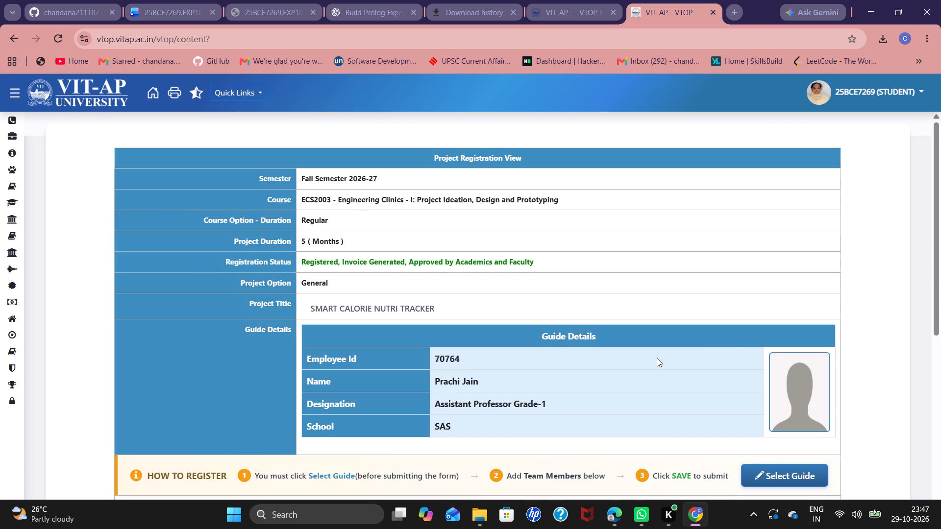
scroll(657, 358, down, 6)
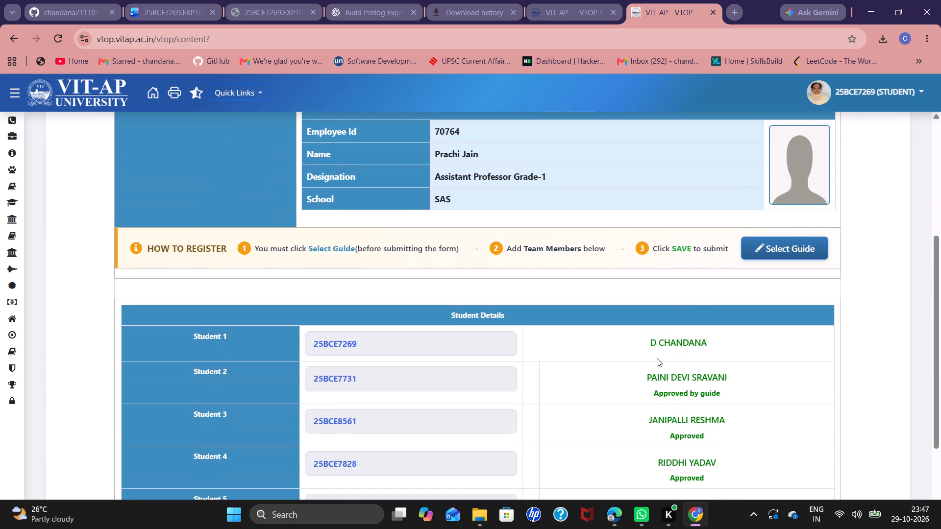
scroll(657, 358, down, 4)
scroll(657, 358, up, 5)
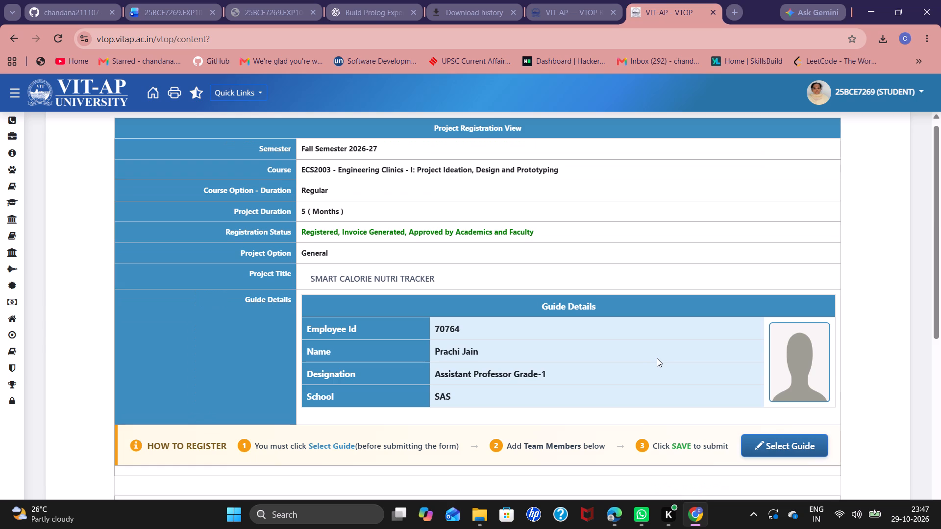
click(657, 358)
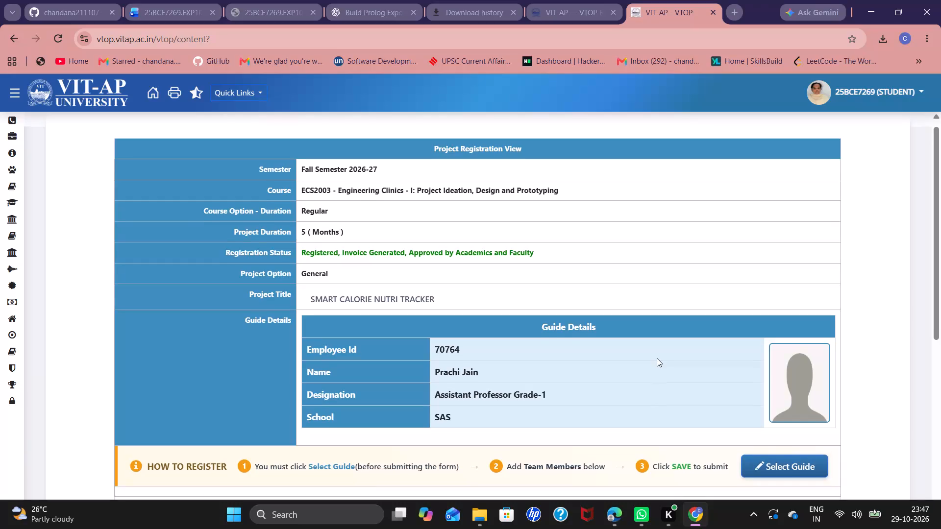
scroll(657, 358, down, 7)
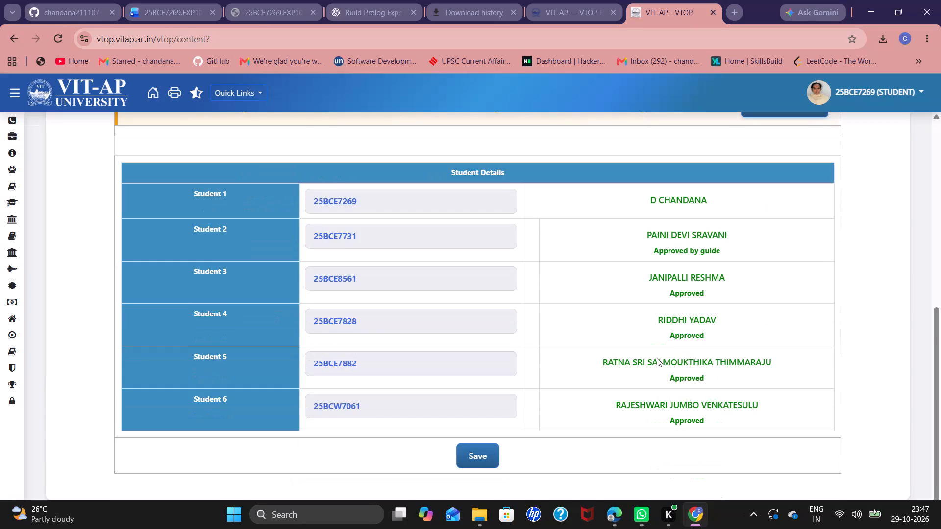
scroll(657, 358, right, 2)
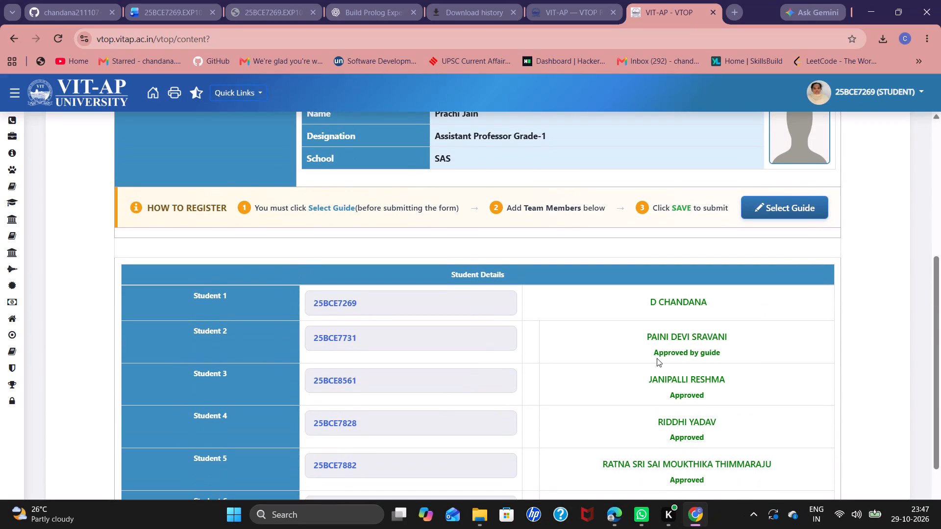
scroll(657, 358, right, 1)
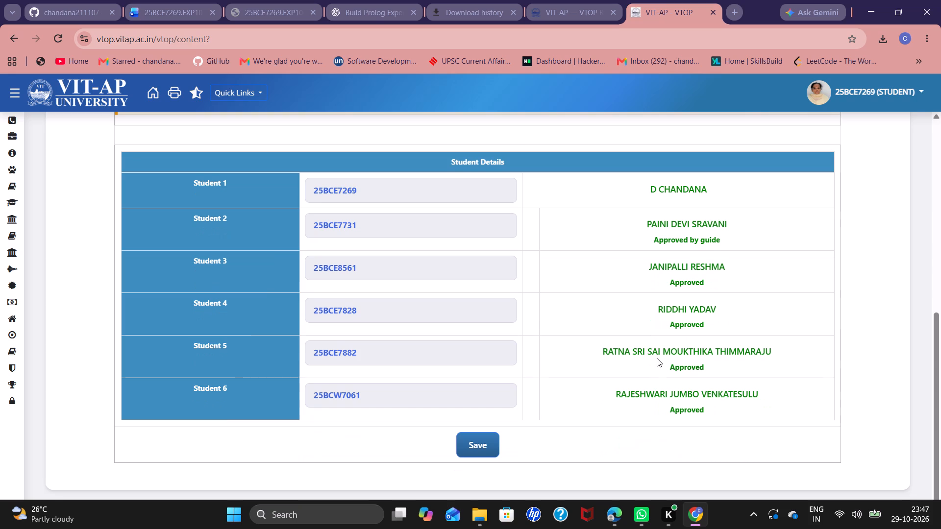
scroll(657, 358, up, 3)
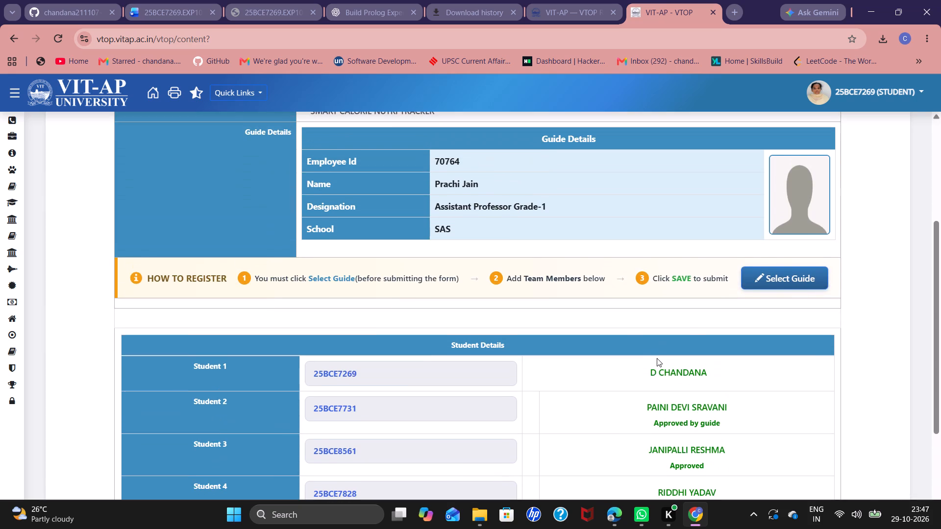
scroll(657, 358, up, 4)
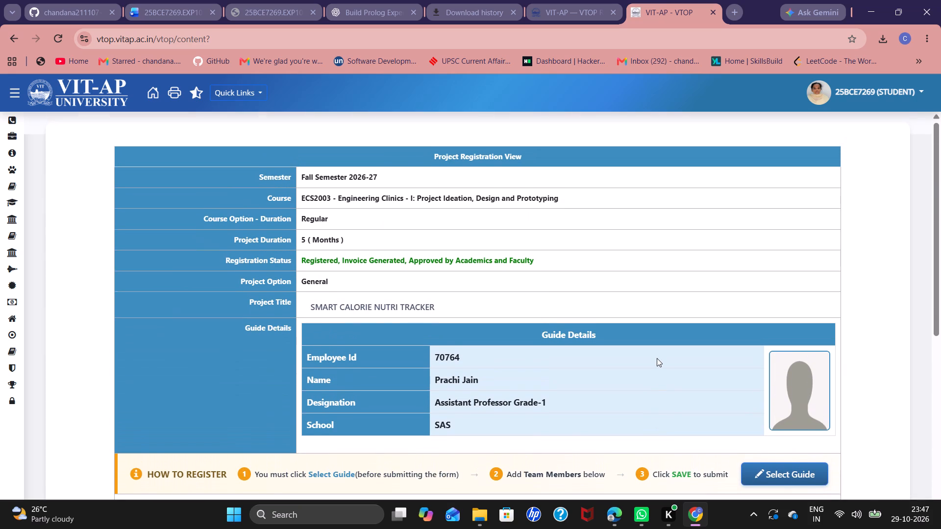
scroll(657, 358, down, 1)
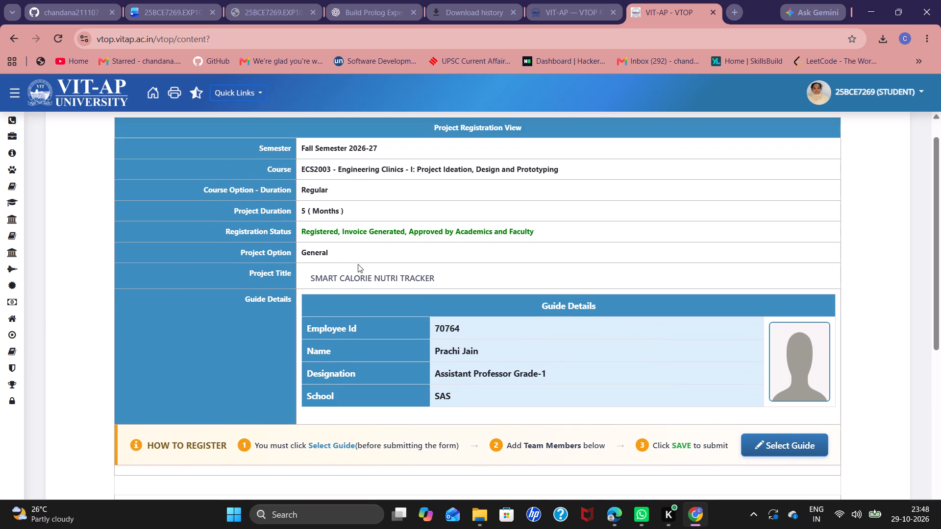
scroll(358, 264, down, 2)
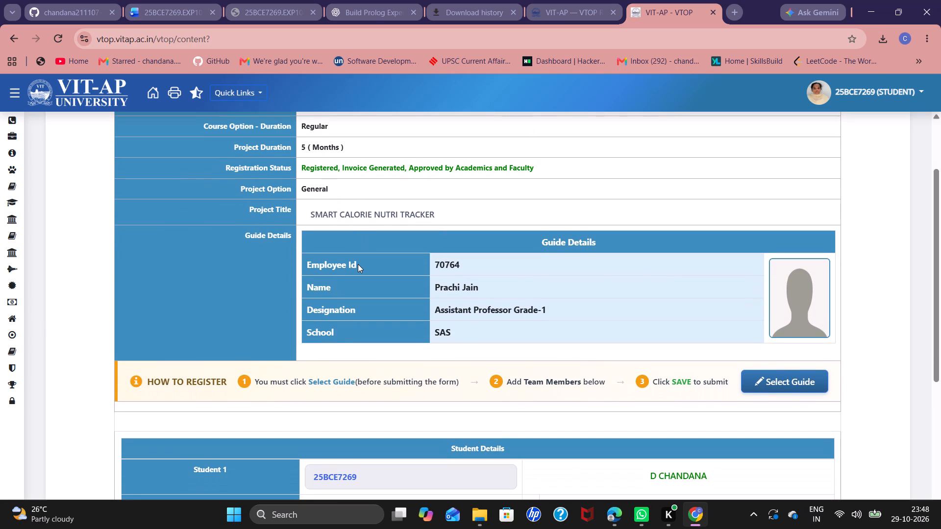
scroll(480, 372, down, 1)
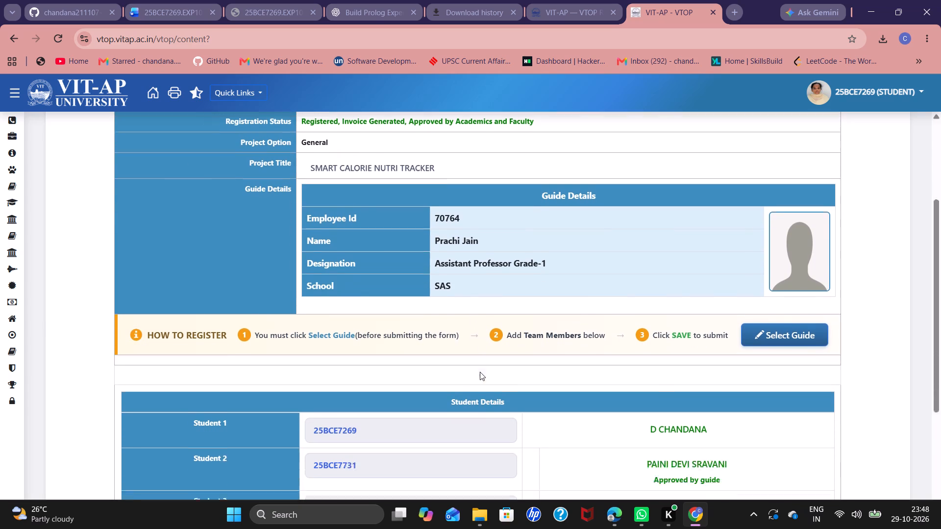
scroll(480, 372, down, 3)
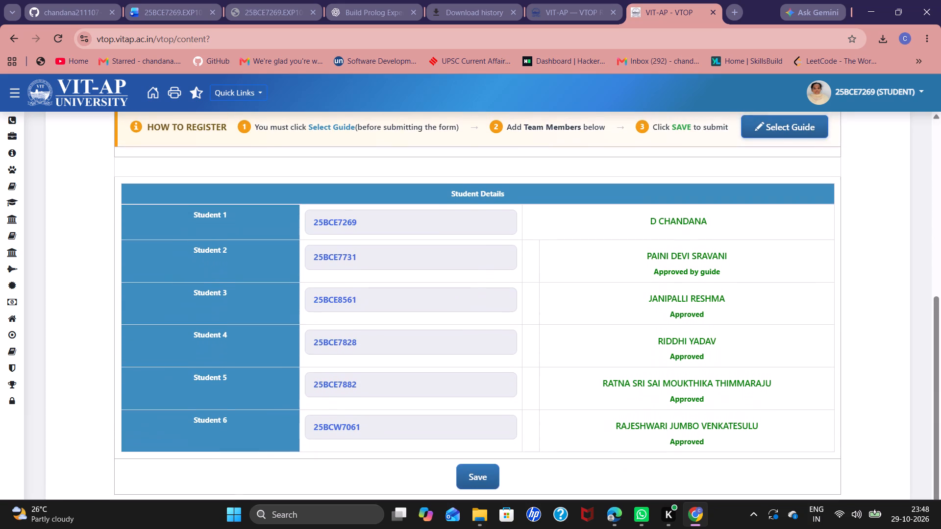
scroll(480, 372, down, 1)
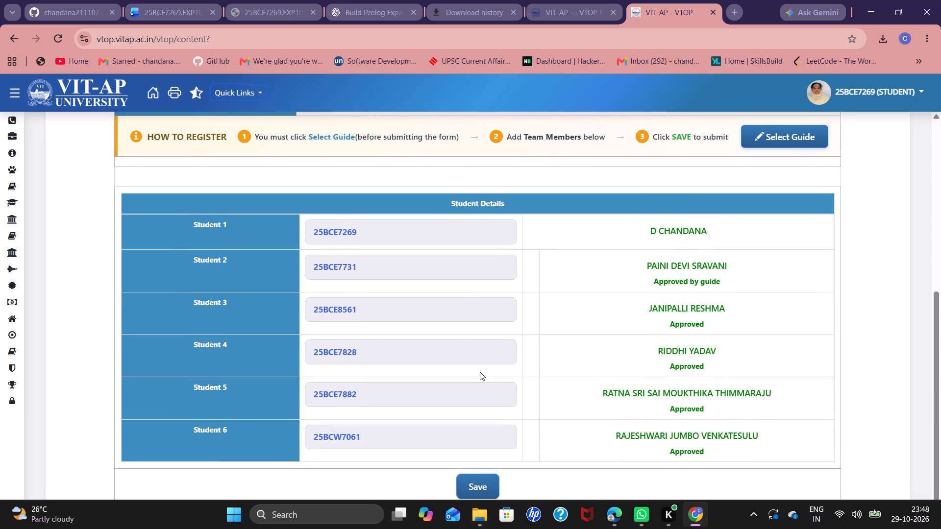
scroll(480, 372, down, 3)
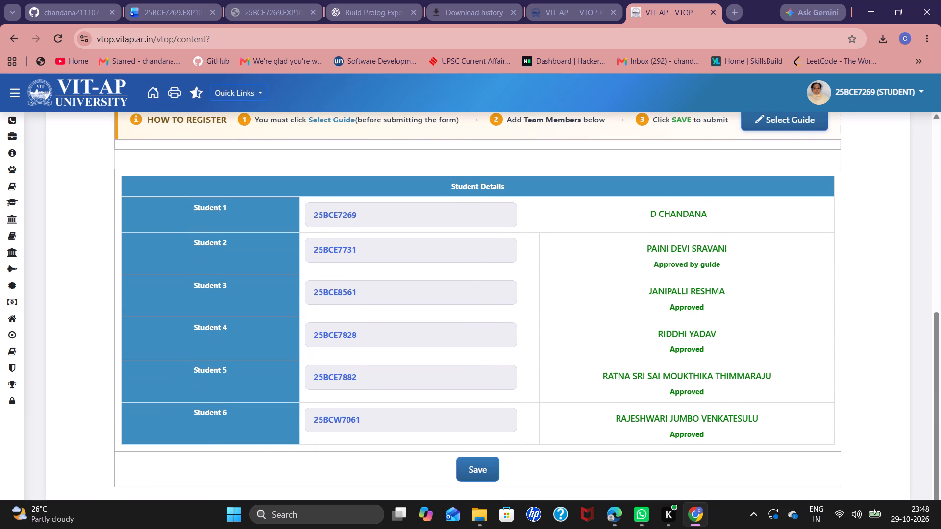
scroll(481, 421, up, 11)
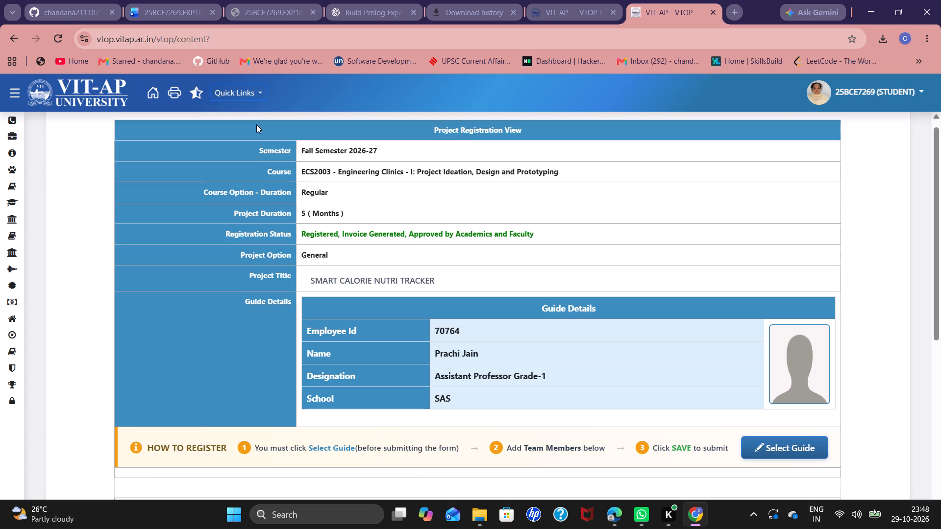
Switch back to the AgriGuard Word report and set the whole document's line spacing to 1.
click(169, 1)
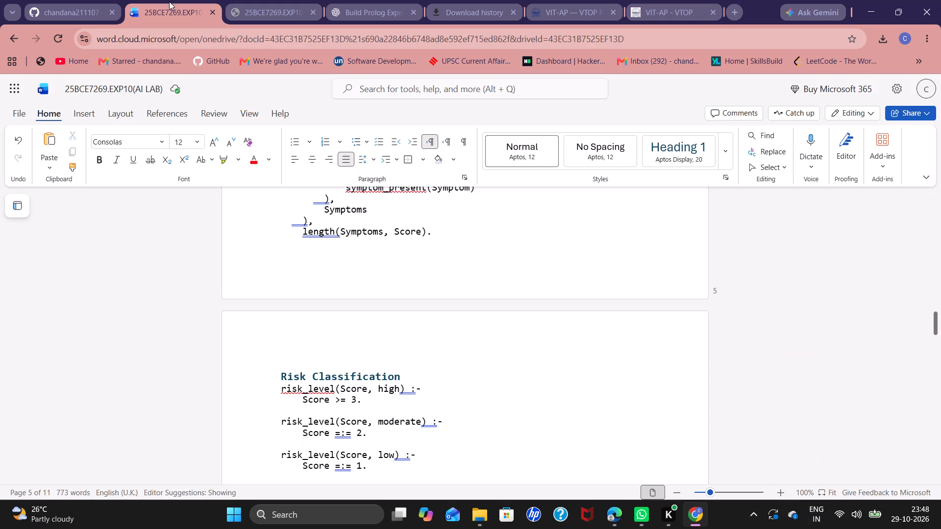
scroll(376, 345, up, 3)
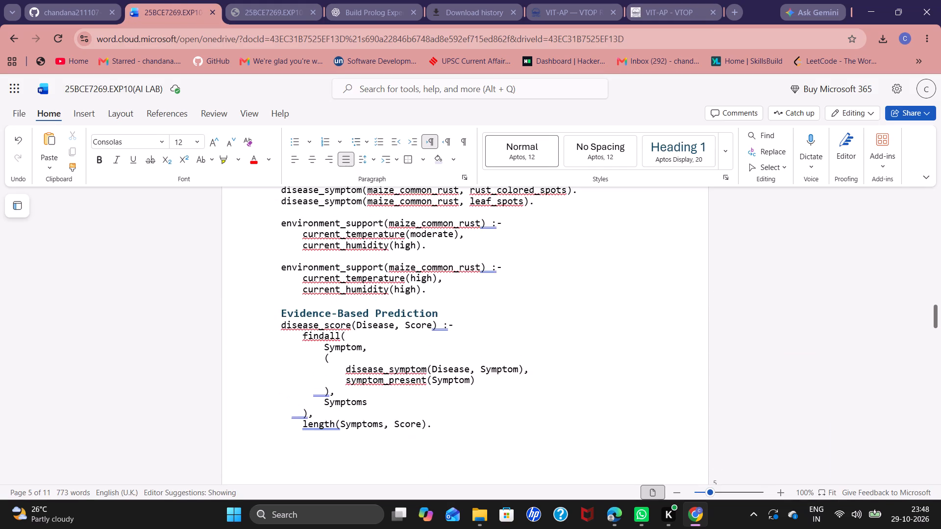
scroll(376, 345, up, 6)
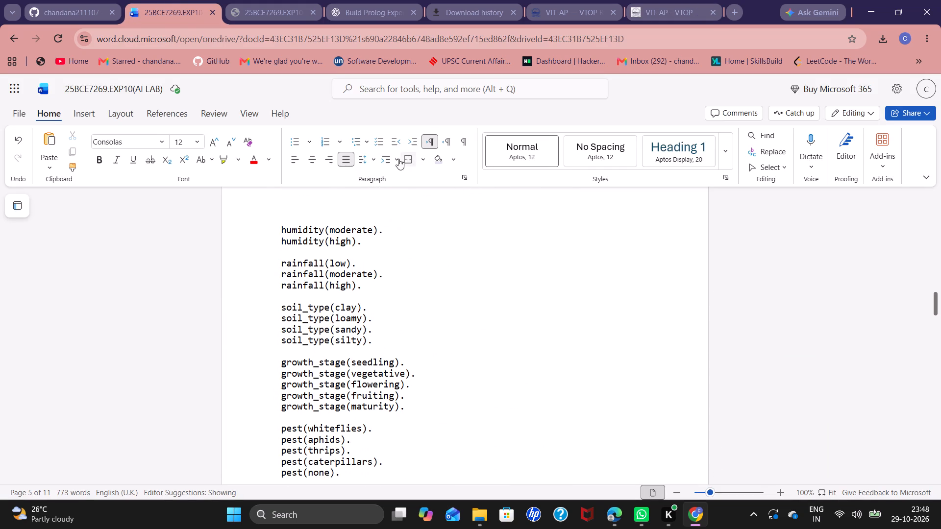
click(371, 159)
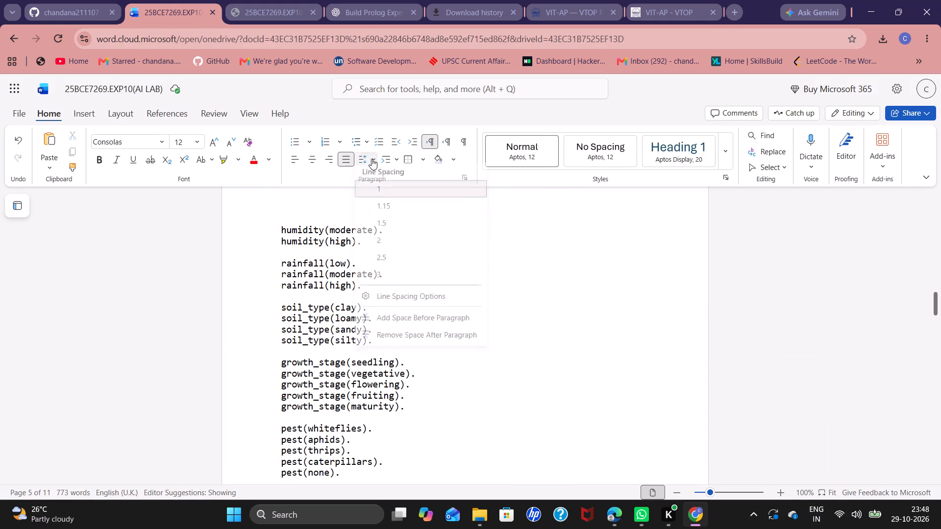
click(389, 194)
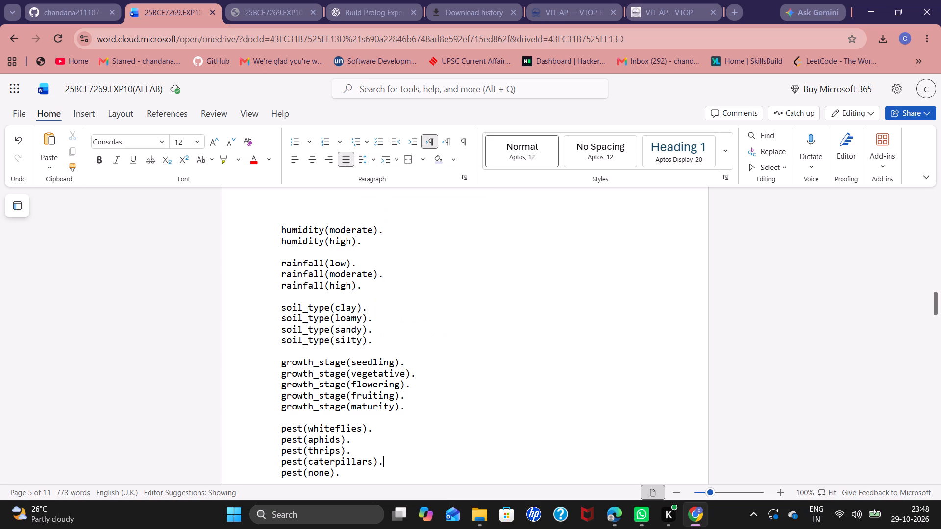
key(ctrl+a)
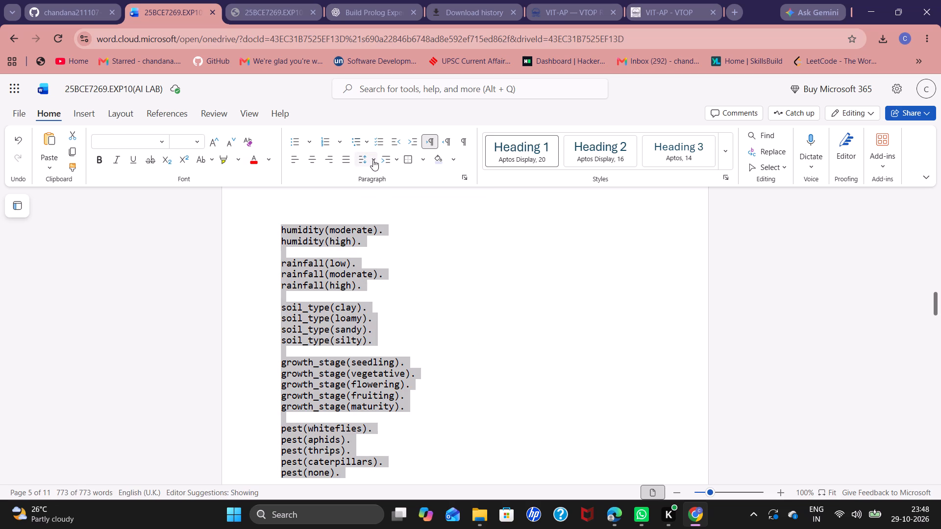
click(373, 160)
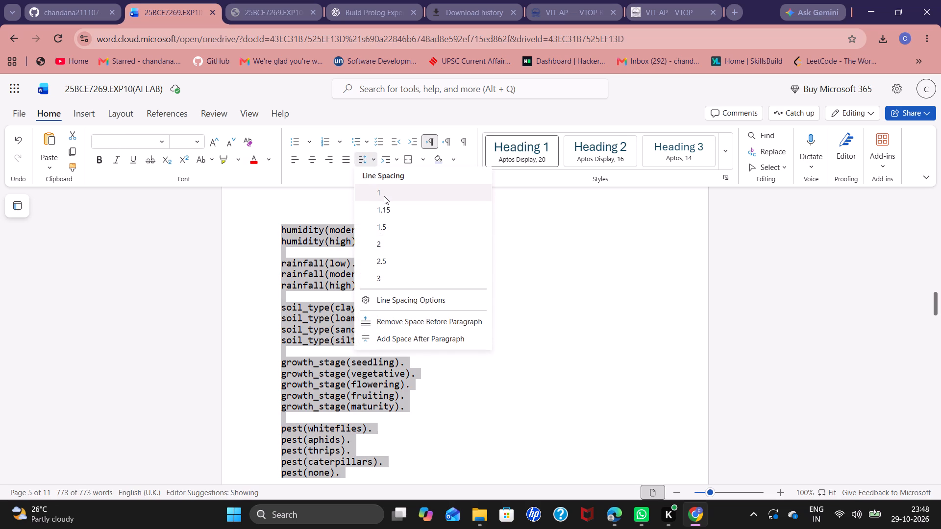
click(384, 196)
Check the report's spacing from the Evidence-Based Prediction code to the last page, and return to the title page.
scroll(436, 386, down, 6)
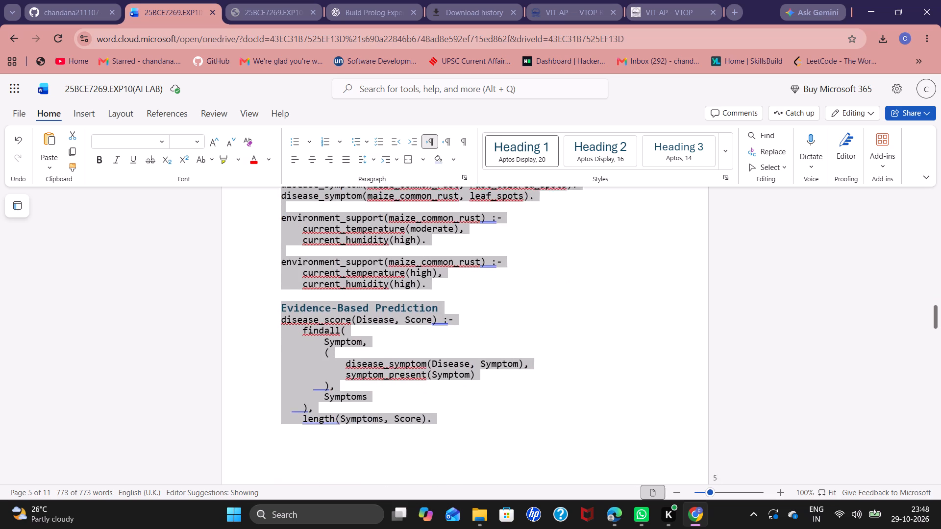
scroll(436, 386, down, 3)
click(552, 335)
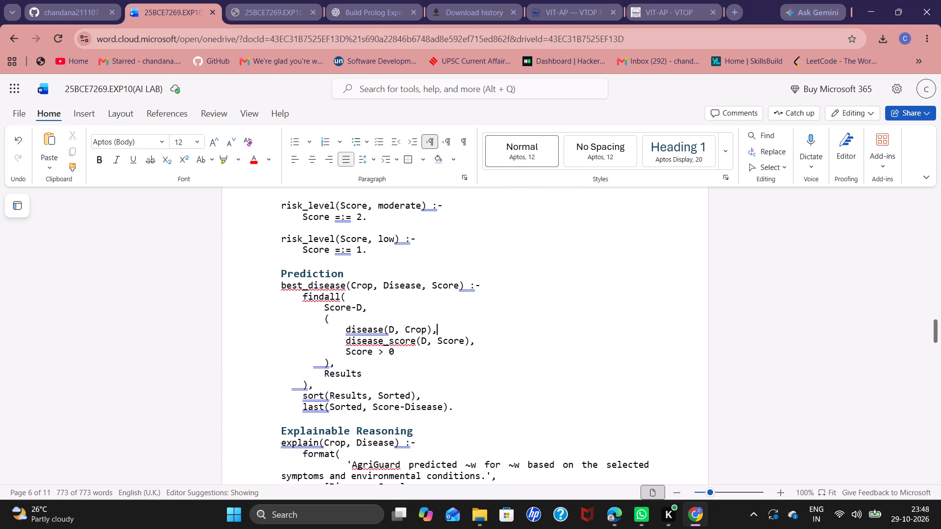
scroll(552, 335, down, 9)
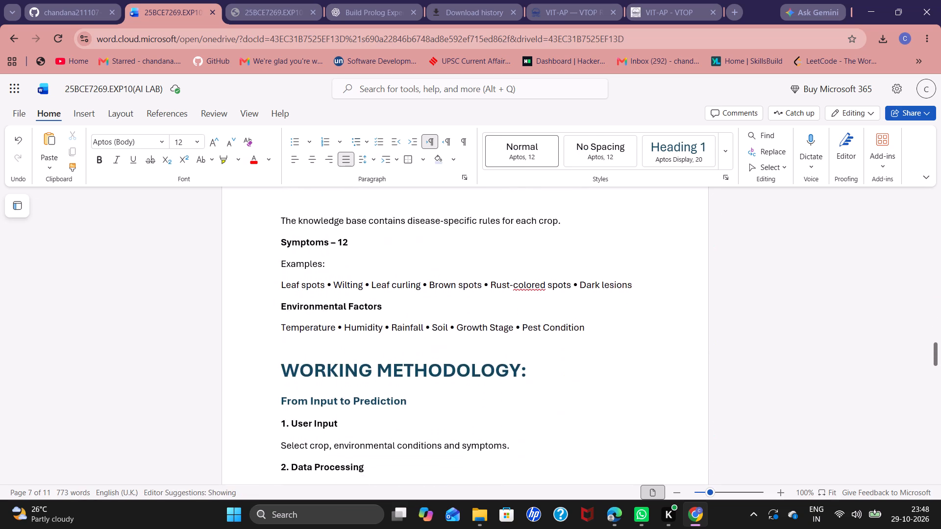
scroll(552, 335, down, 19)
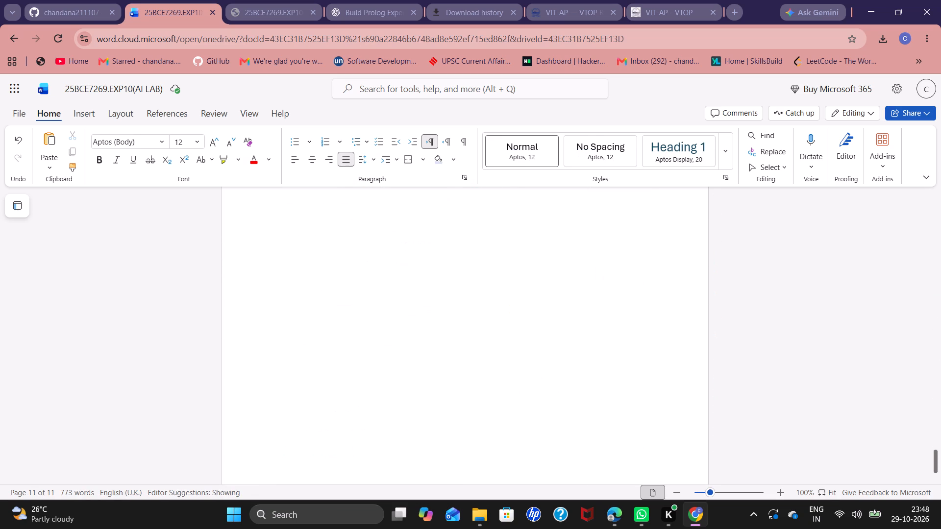
scroll(552, 335, up, 9)
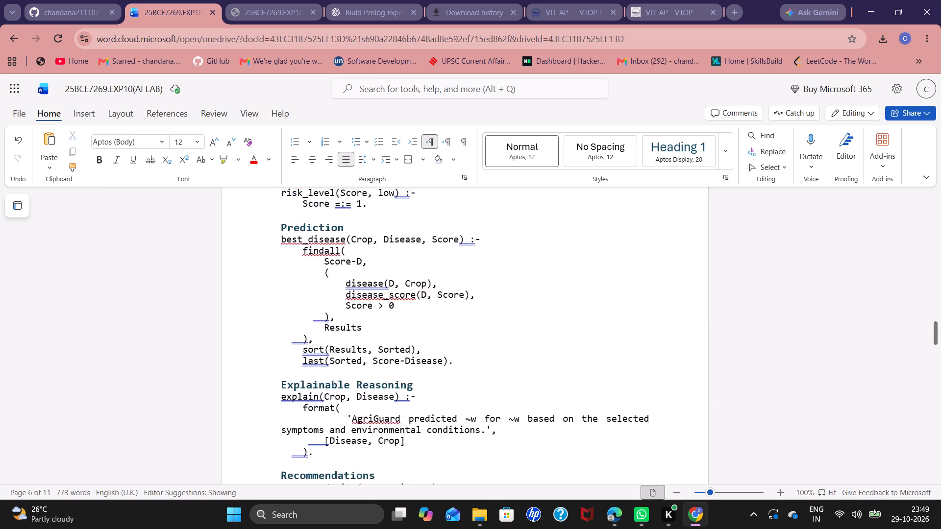
scroll(552, 335, up, 14)
scroll(552, 335, up, 9)
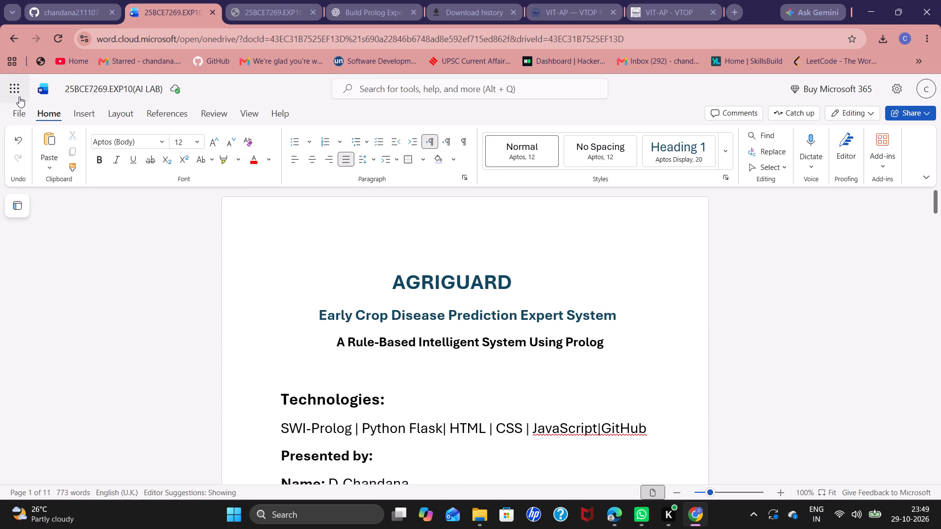
Export the report as a PDF and download it.
click(21, 112)
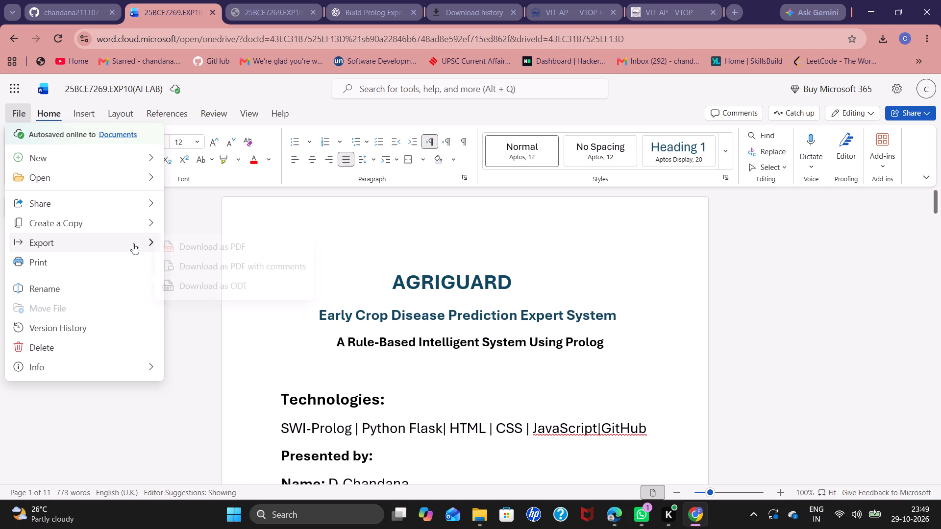
click(192, 247)
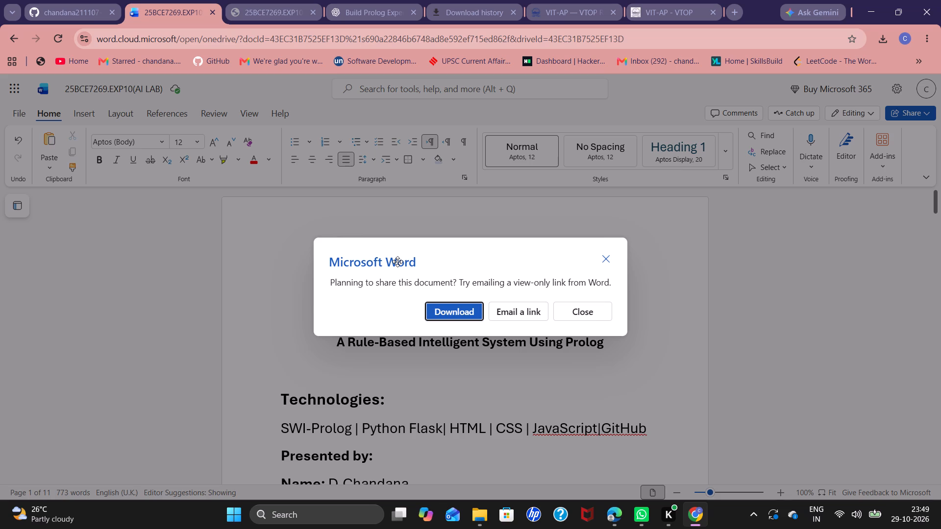
click(449, 310)
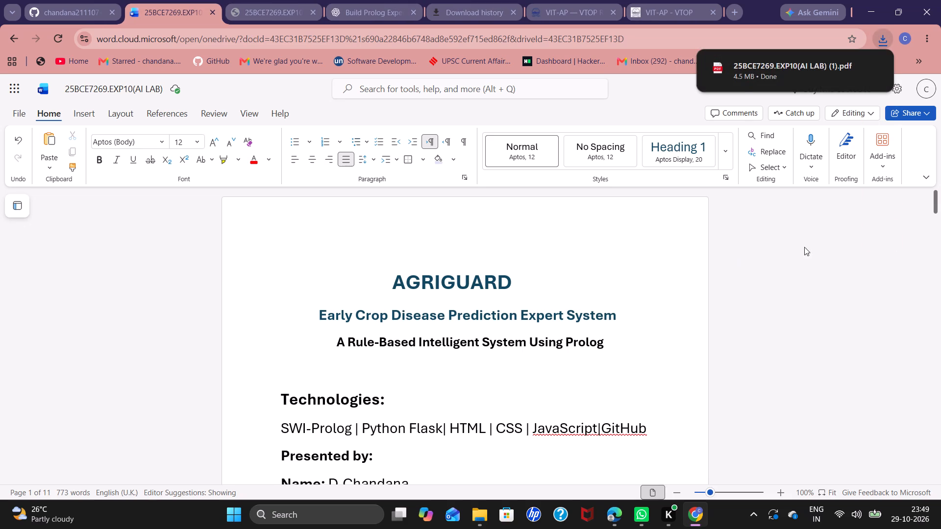
click(745, 80)
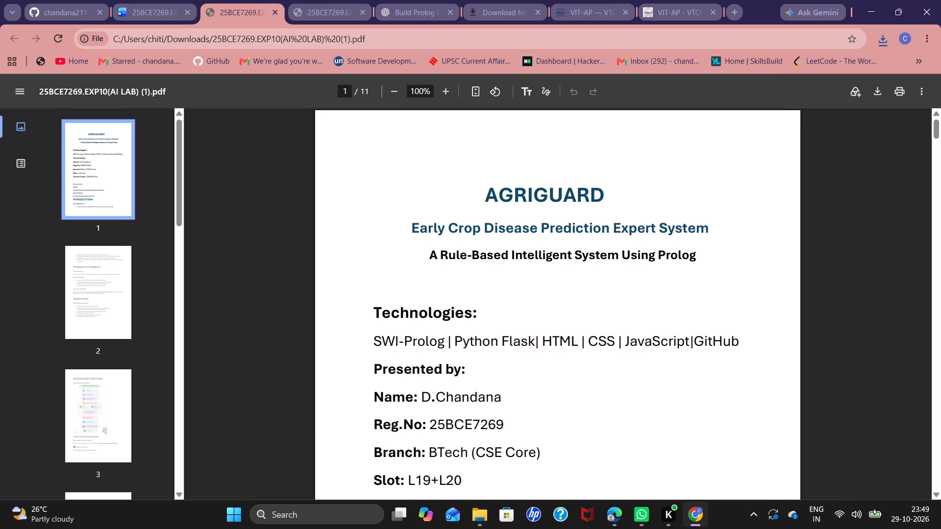
scroll(601, 337, down, 19)
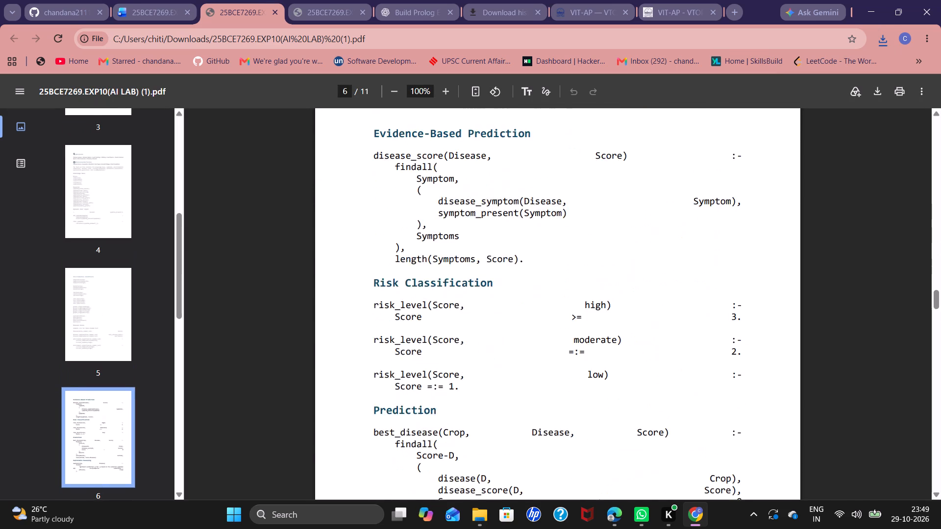
scroll(601, 337, down, 4)
scroll(601, 337, up, 1)
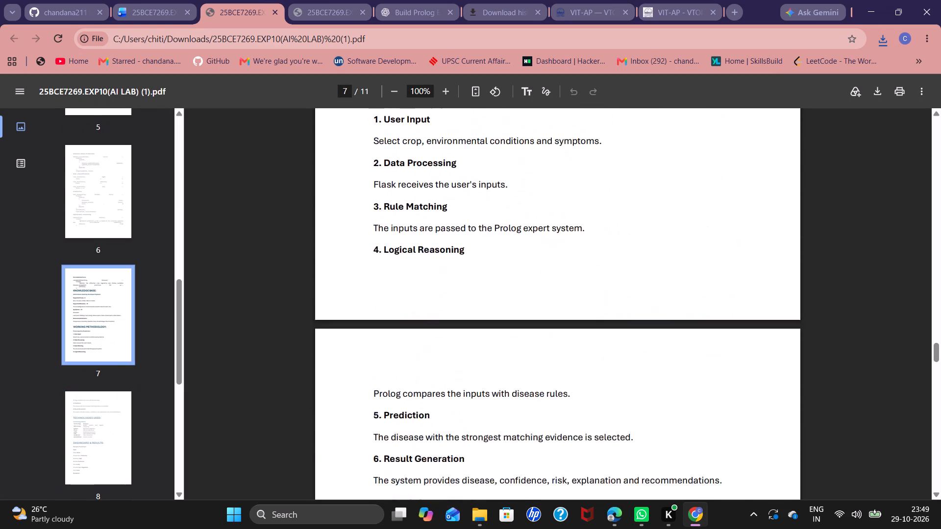
scroll(601, 337, up, 11)
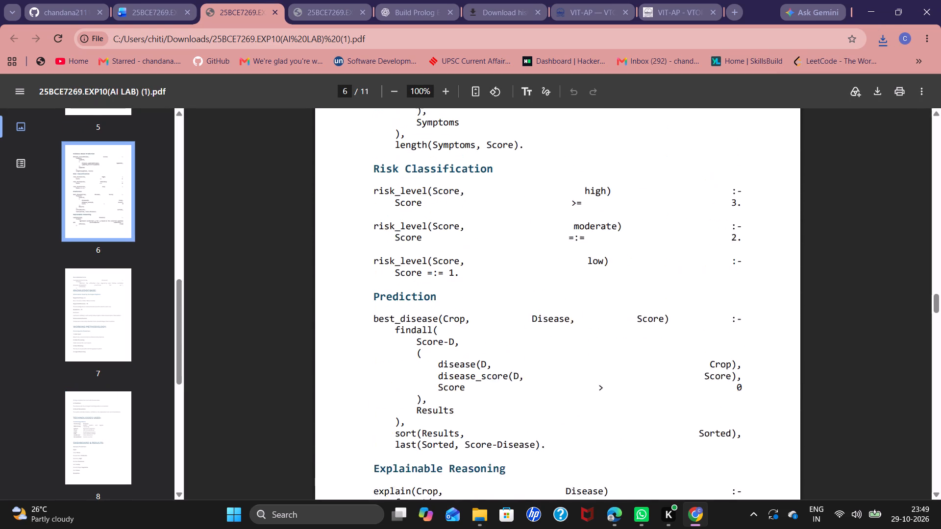
scroll(601, 337, up, 10)
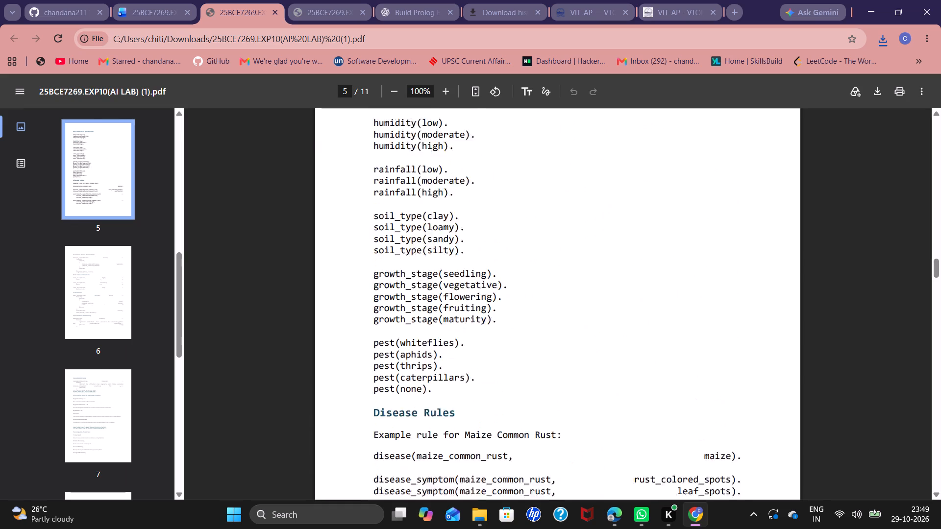
scroll(601, 337, up, 2)
scroll(601, 337, down, 2)
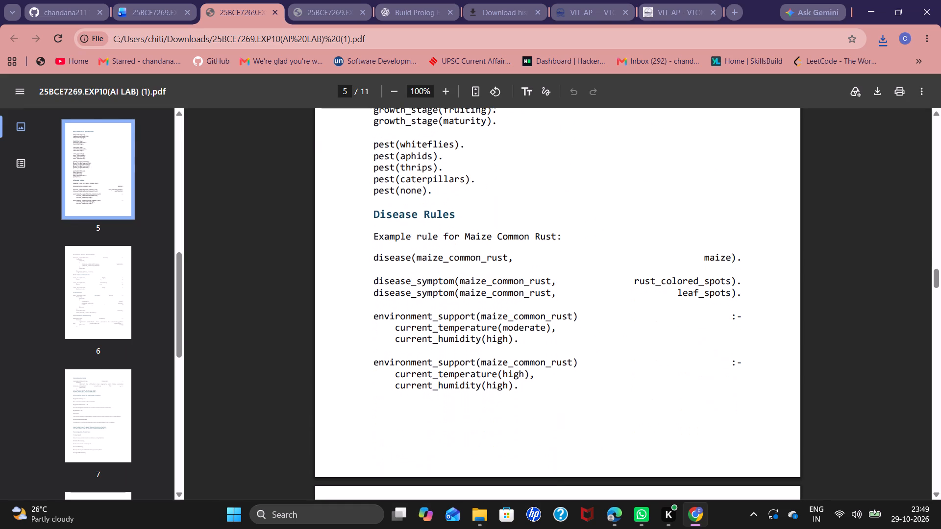
scroll(601, 337, down, 1)
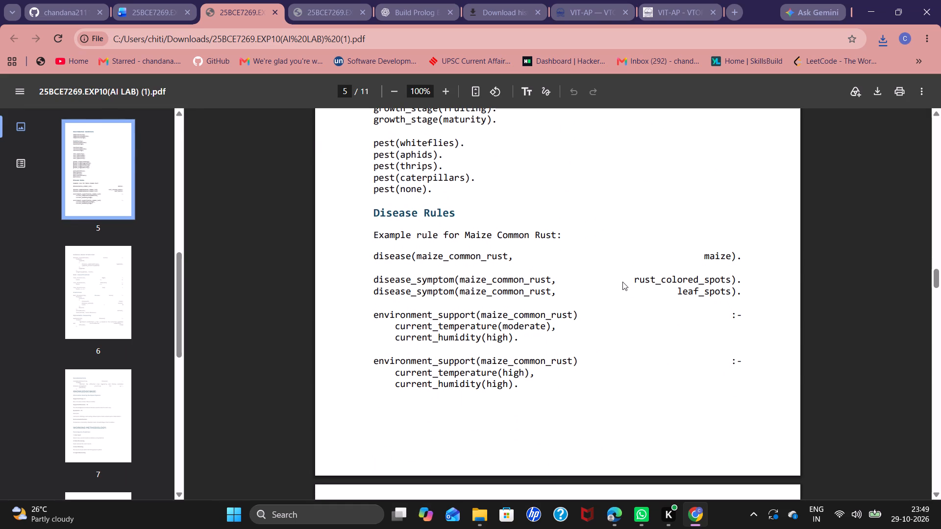
Return to the Word report and compare its code and section layout from the title page through the last page.
click(165, 15)
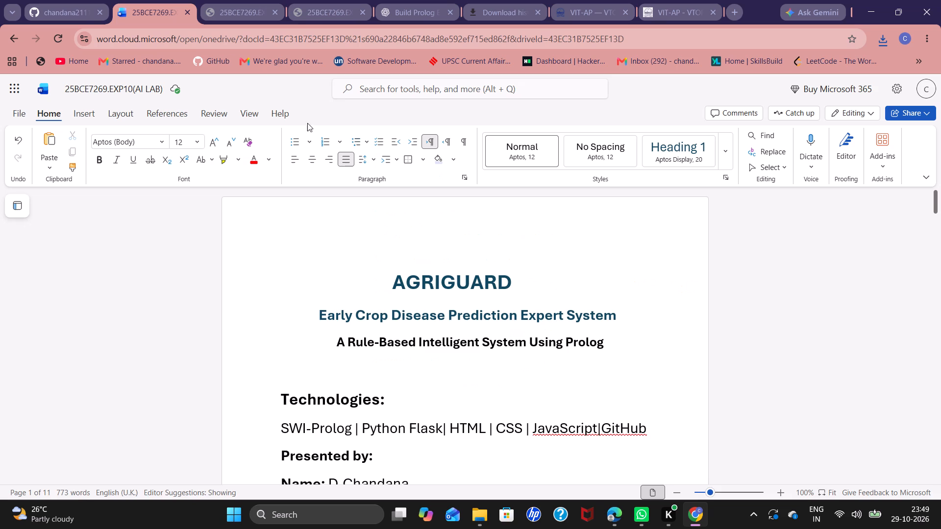
scroll(427, 319, down, 9)
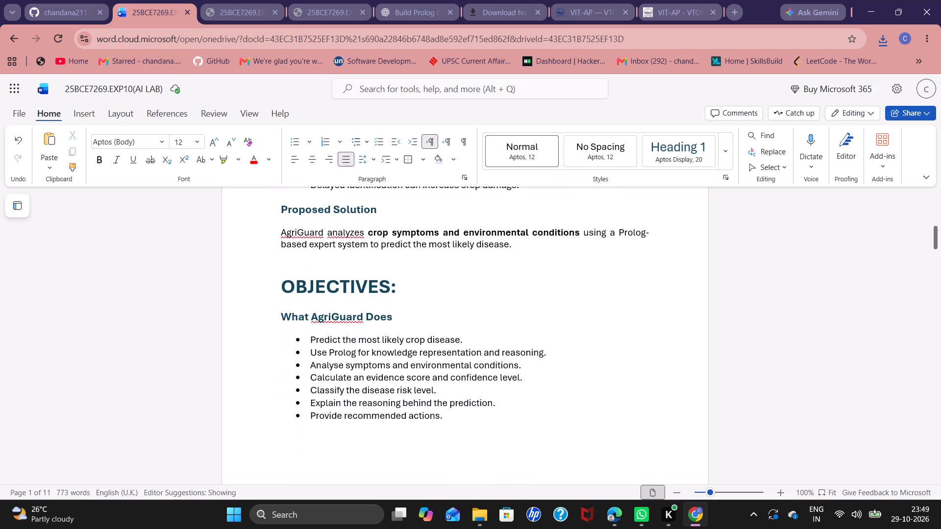
scroll(427, 319, down, 12)
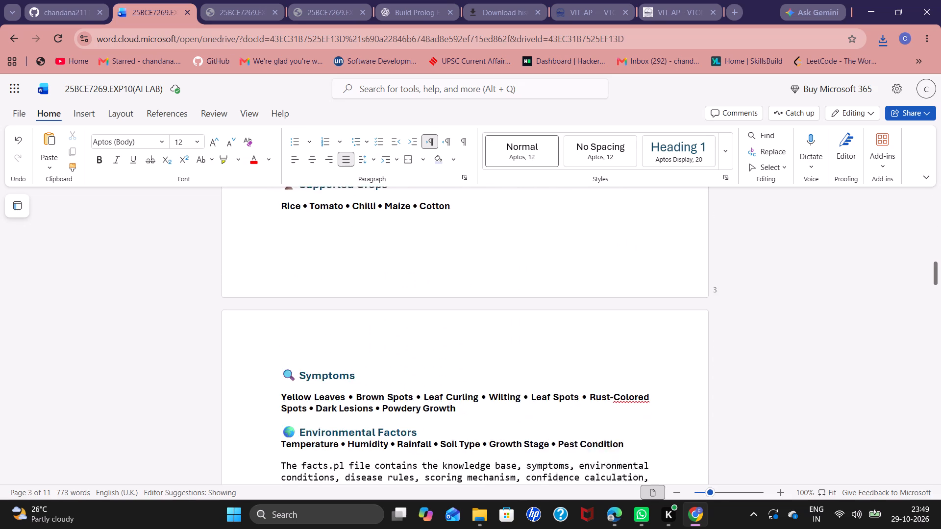
scroll(427, 319, down, 10)
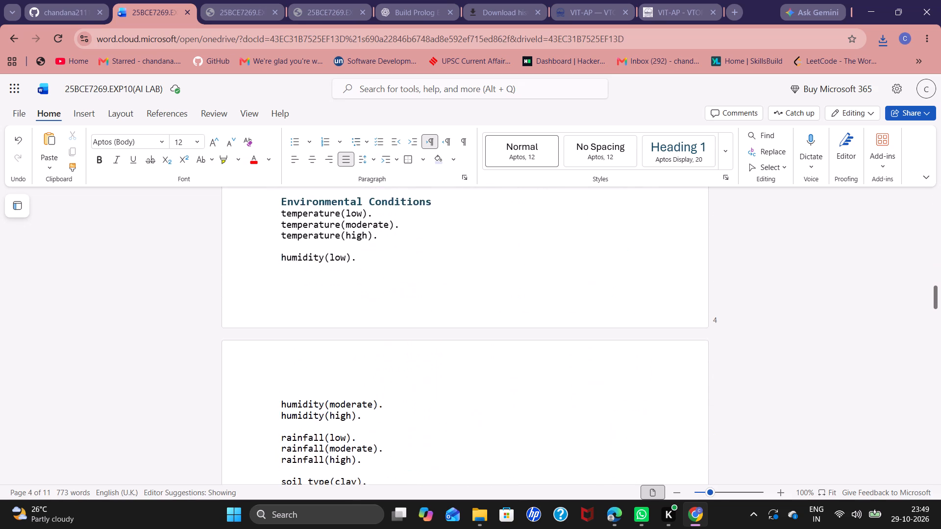
scroll(427, 319, down, 6)
scroll(427, 319, up, 3)
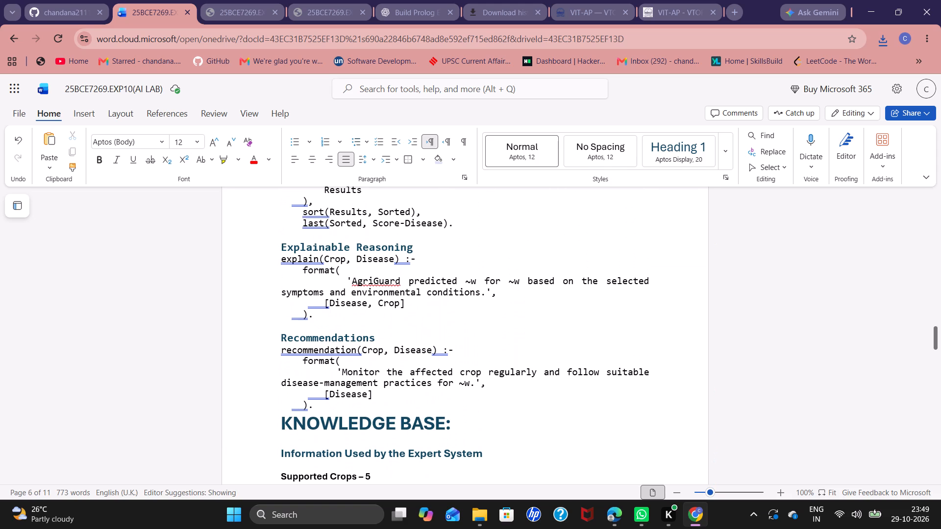
scroll(427, 319, down, 7)
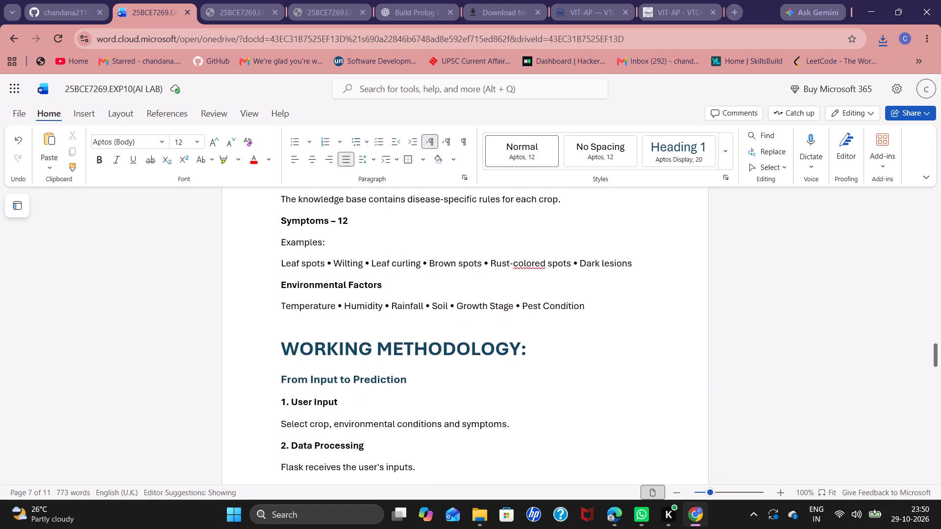
scroll(427, 319, down, 11)
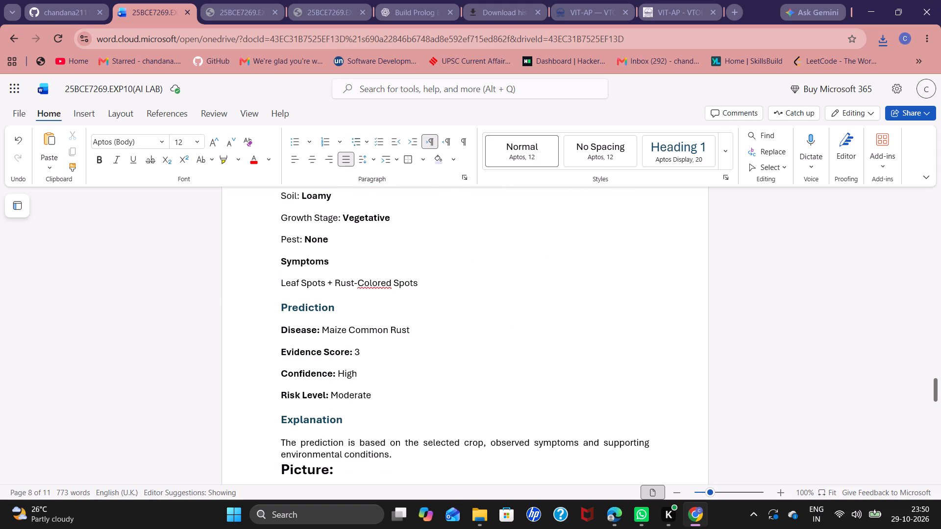
scroll(446, 259, down, 11)
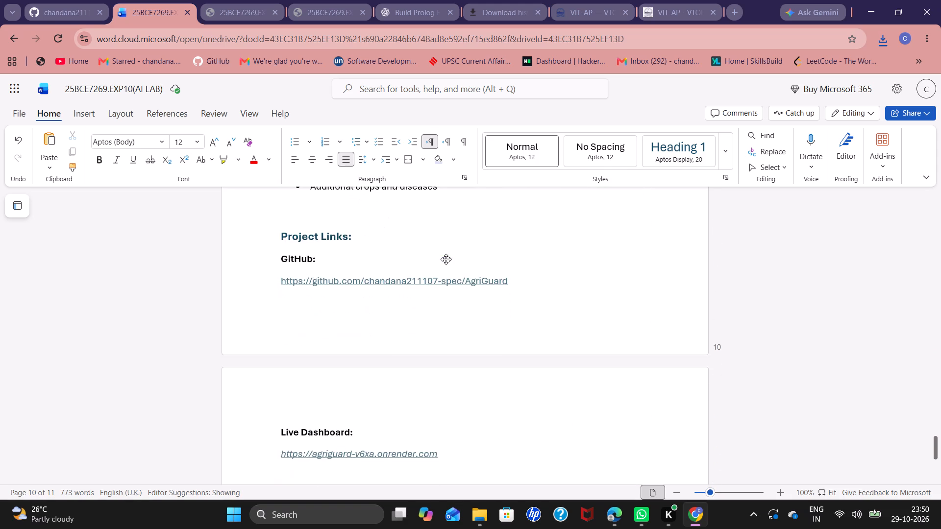
scroll(446, 259, down, 7)
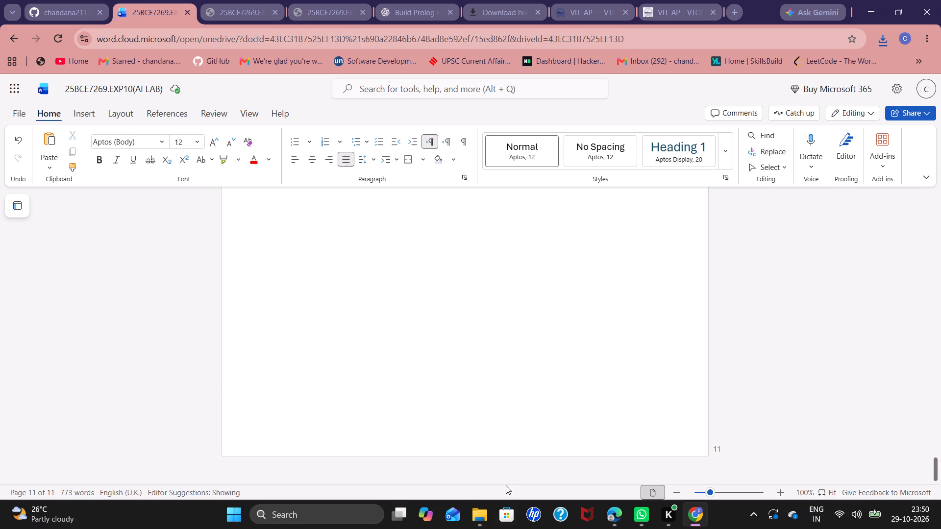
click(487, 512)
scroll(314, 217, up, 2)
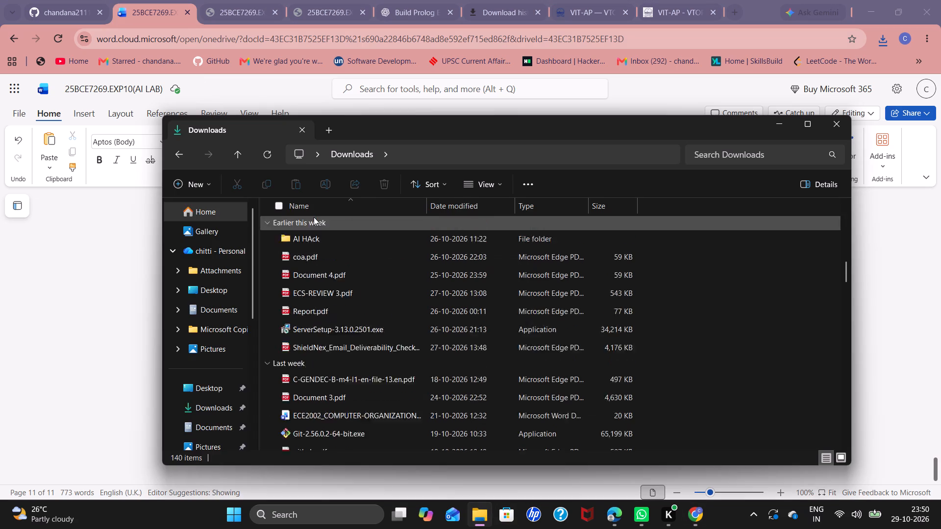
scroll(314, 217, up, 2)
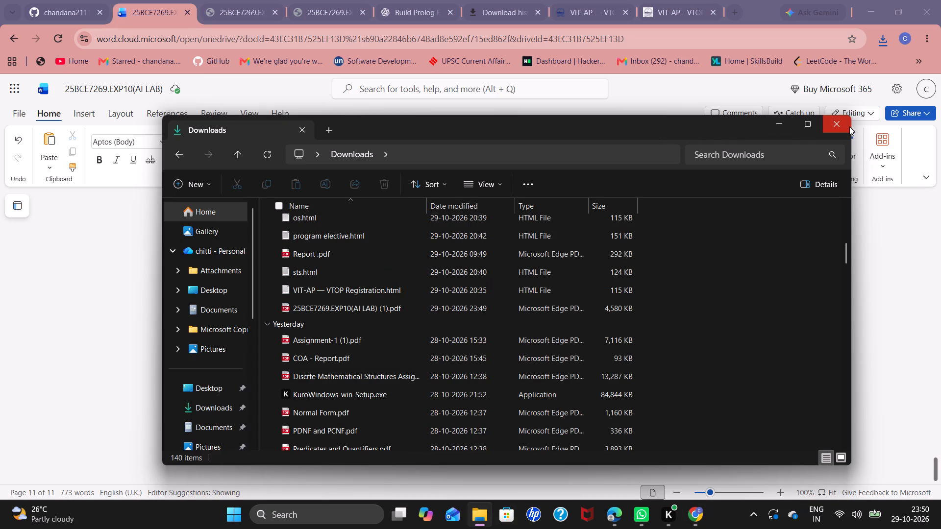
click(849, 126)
double_click(486, 515)
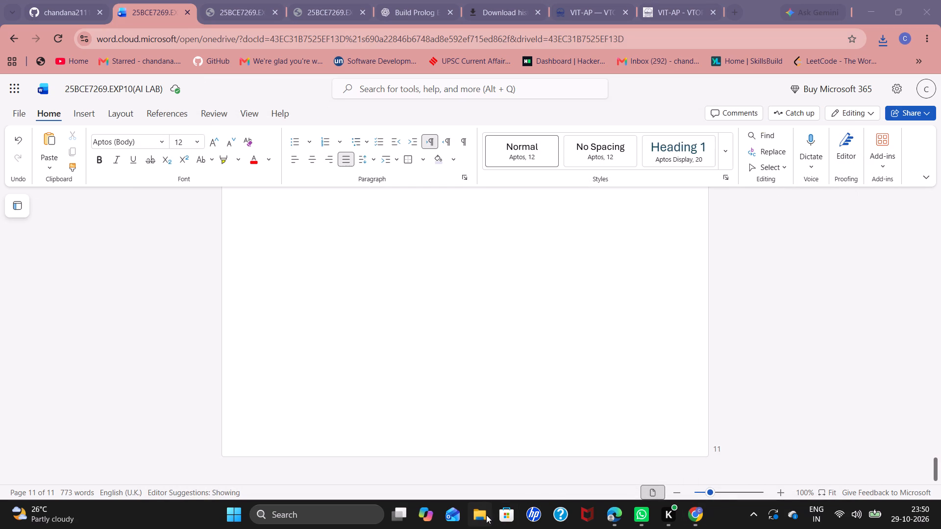
double_click(486, 515)
click(486, 515)
scroll(477, 300, down, 3)
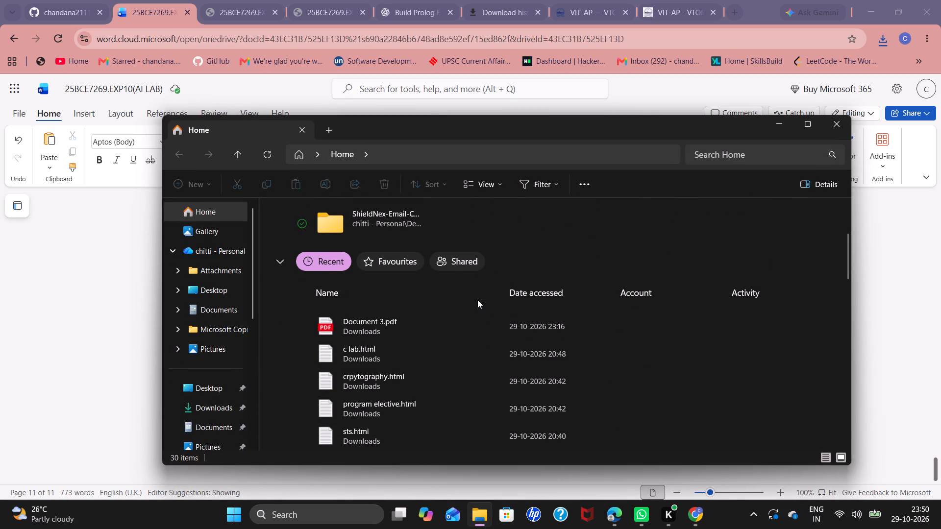
scroll(328, 282, up, 6)
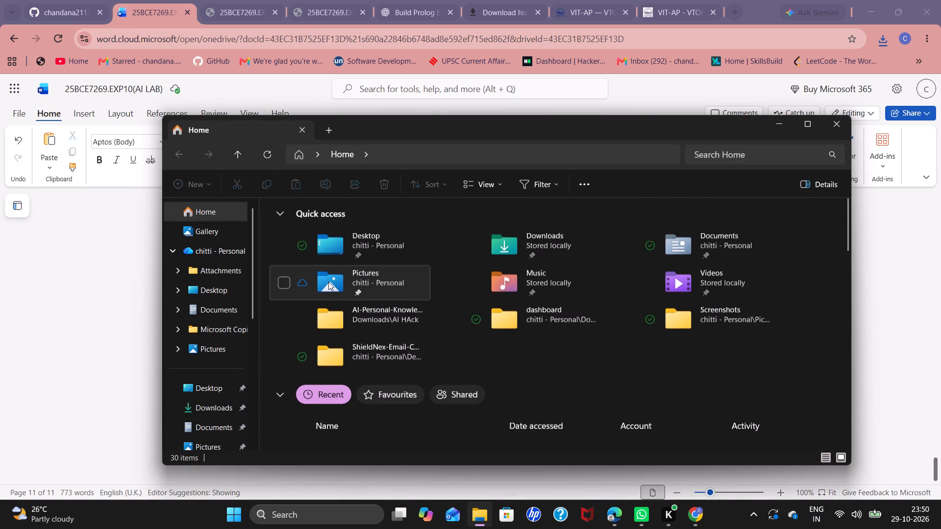
click(216, 415)
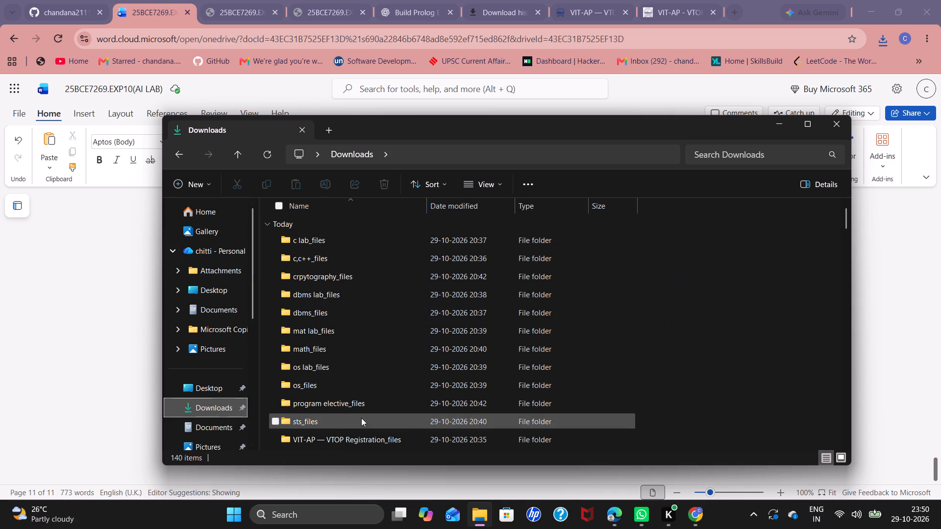
scroll(361, 418, down, 3)
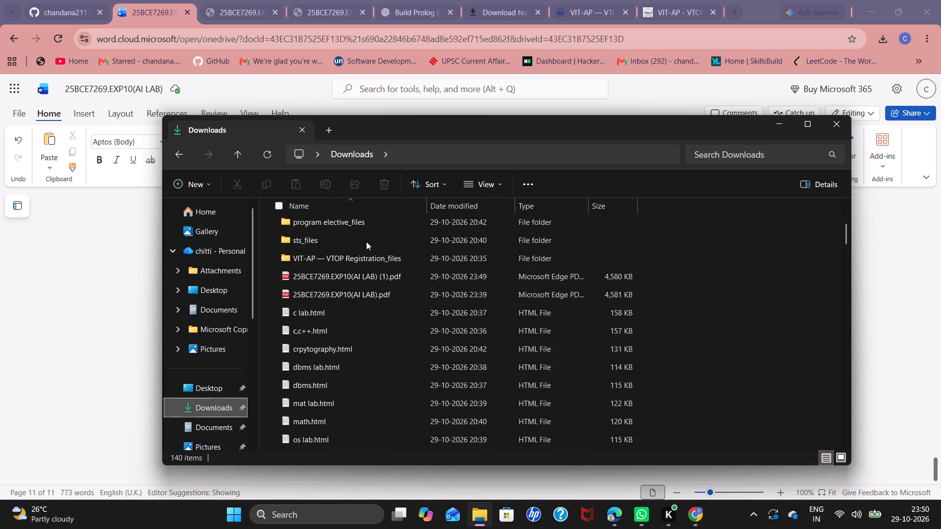
double_click(368, 297)
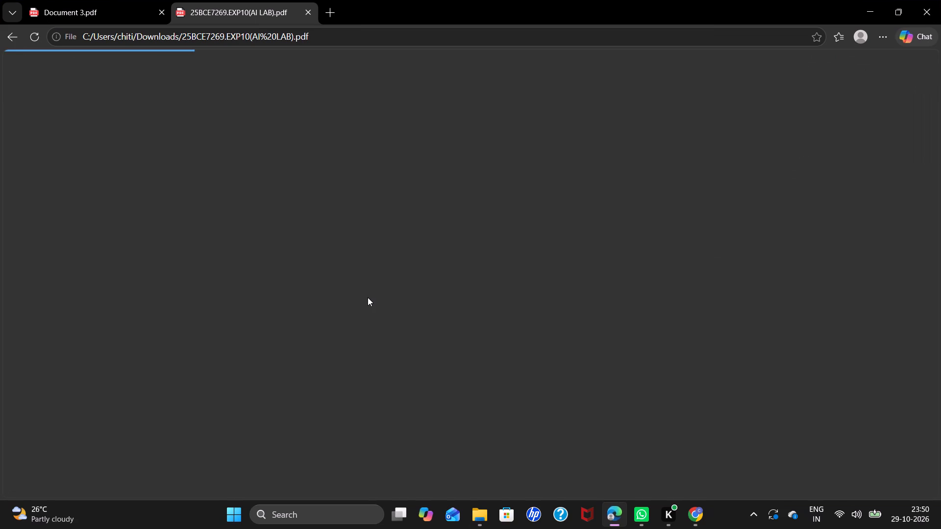
scroll(368, 297, down, 14)
scroll(368, 297, down, 7)
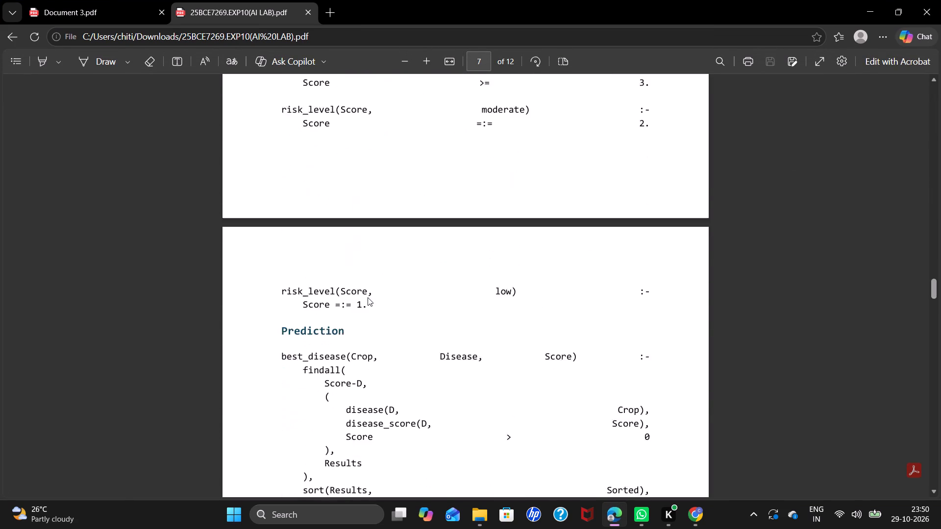
scroll(368, 297, up, 1)
scroll(368, 297, down, 7)
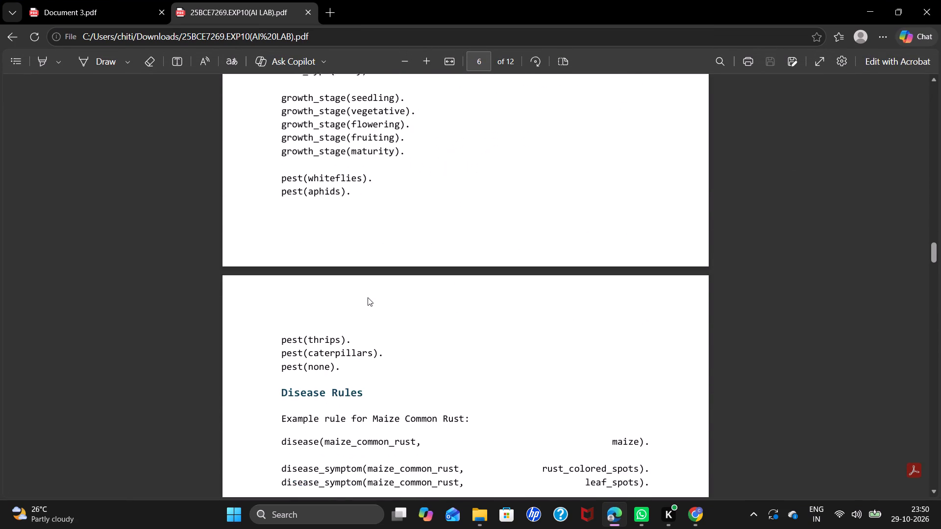
scroll(368, 297, down, 3)
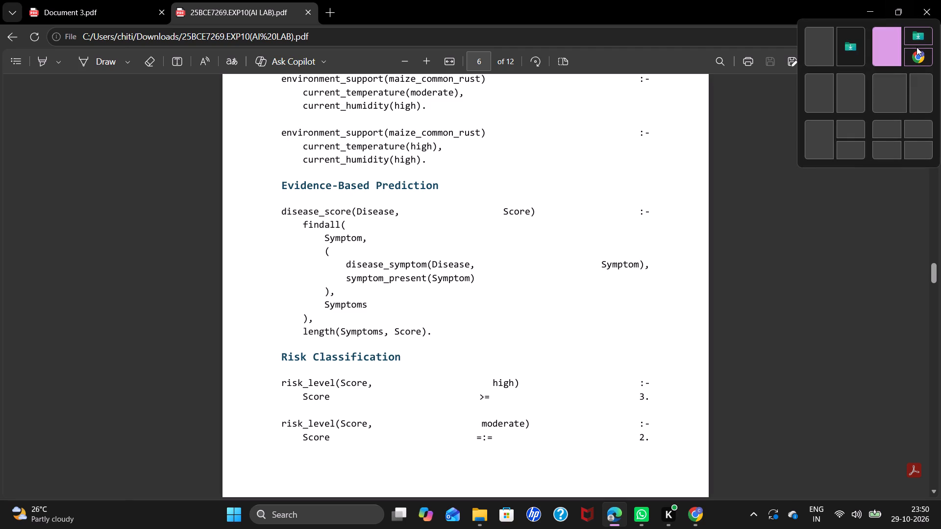
click(916, 47)
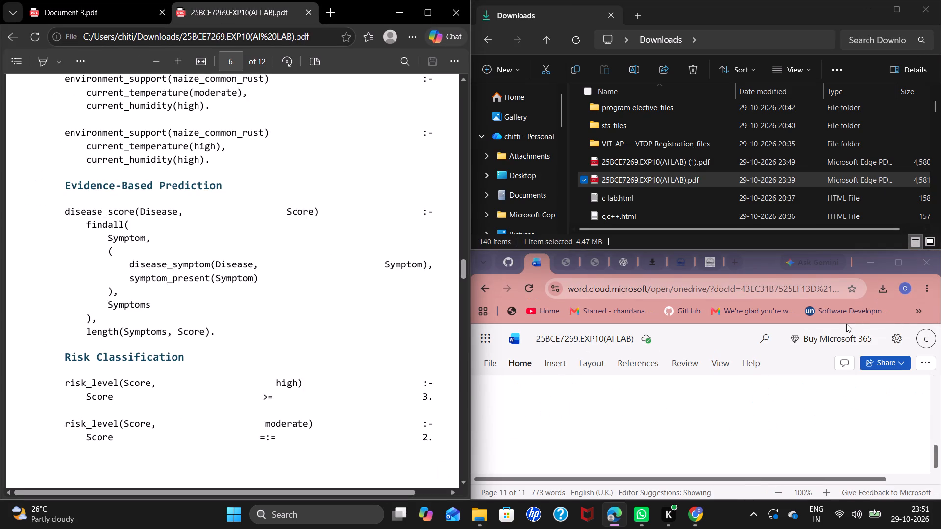
click(569, 263)
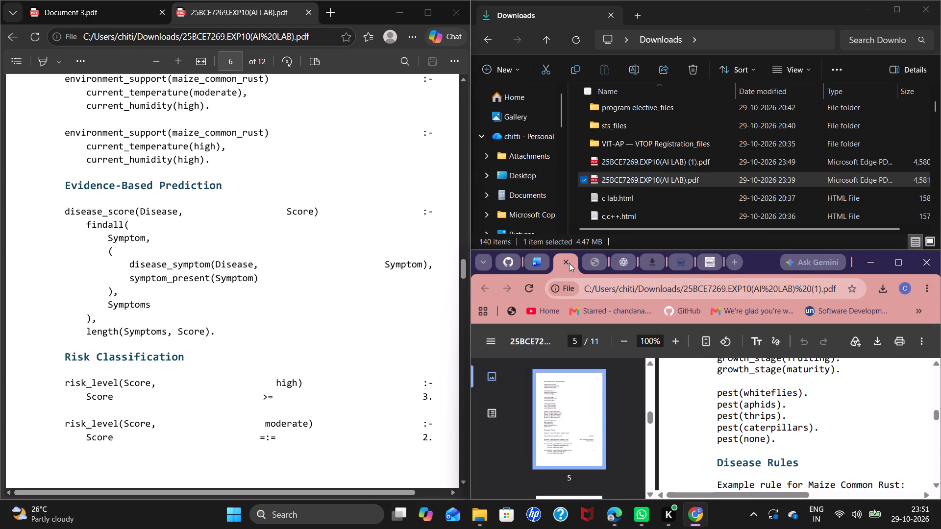
scroll(773, 393, left, 3)
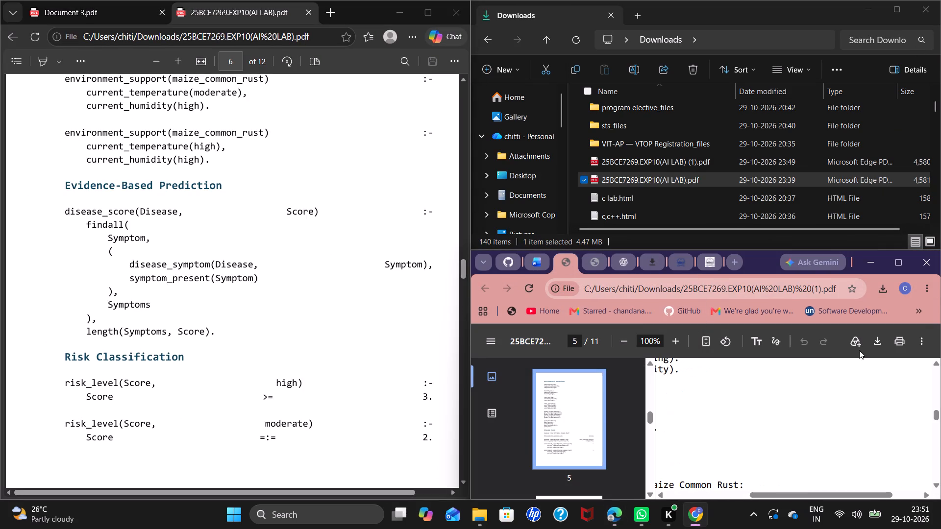
click(931, 3)
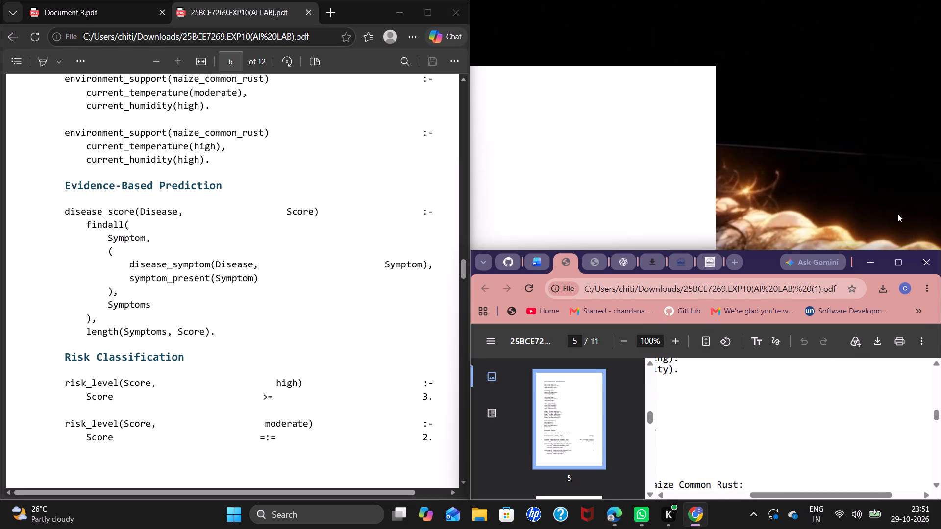
click(900, 259)
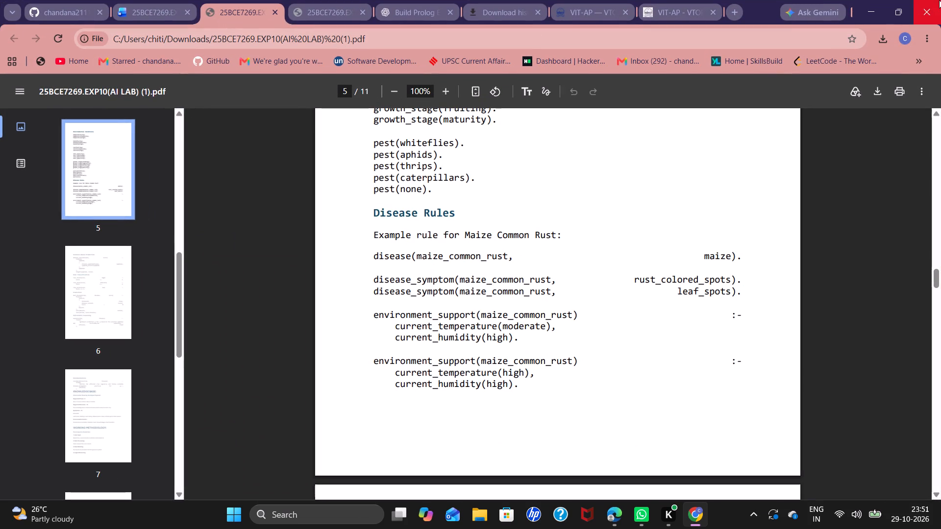
click(849, 35)
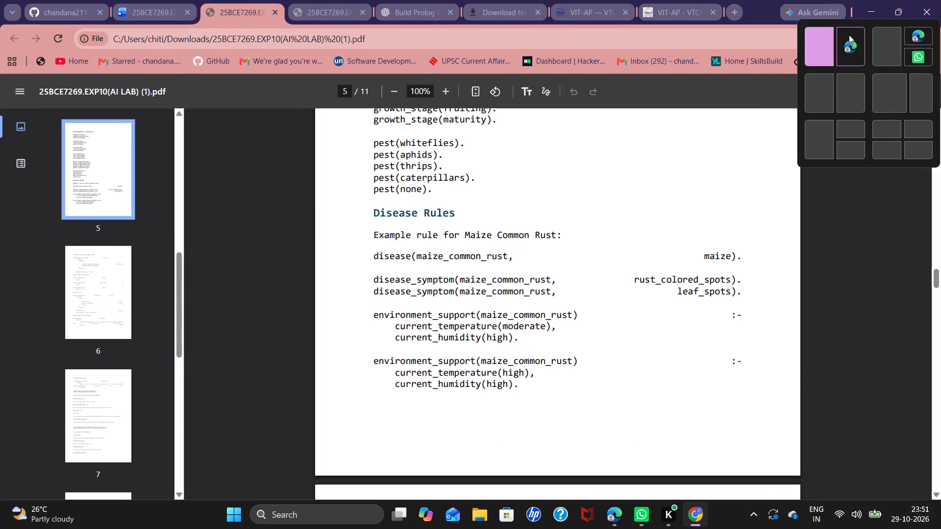
Compare the code layout and spacing of both PDFs around the Disease Rules, Evidence-Based Prediction and Risk Classification sections.
scroll(428, 270, left, 2)
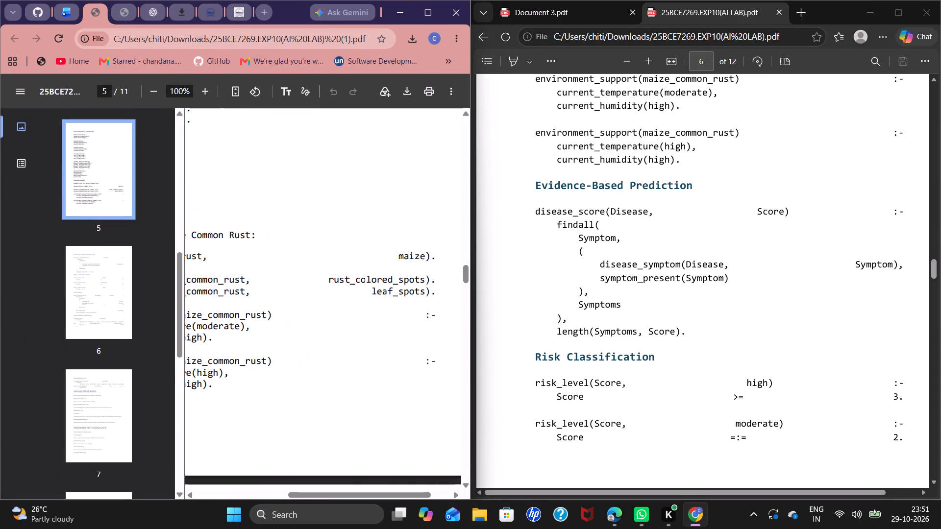
scroll(379, 300, right, 4)
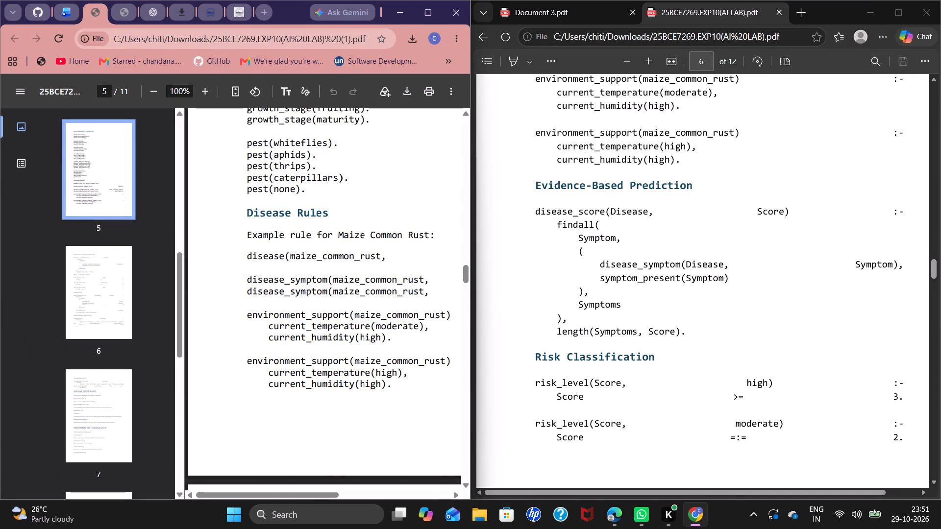
scroll(659, 272, up, 3)
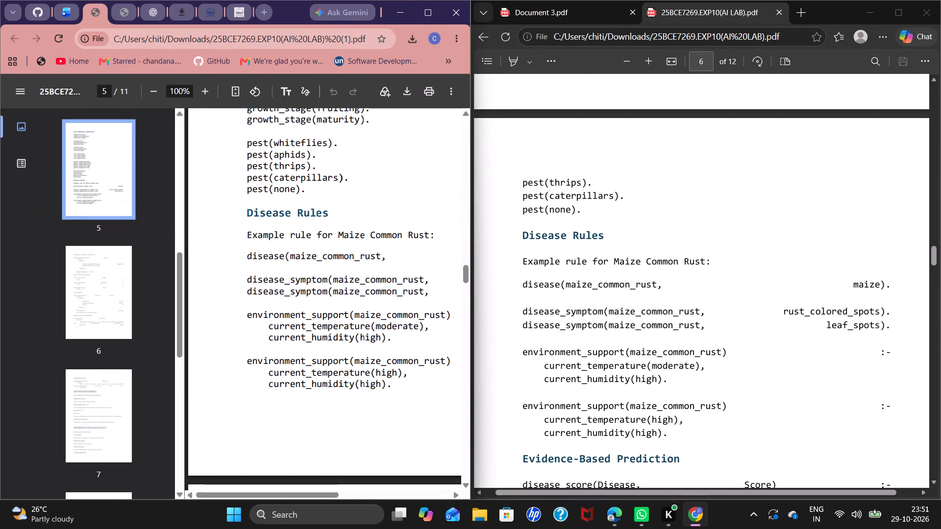
scroll(314, 310, down, 4)
scroll(314, 310, left, 3)
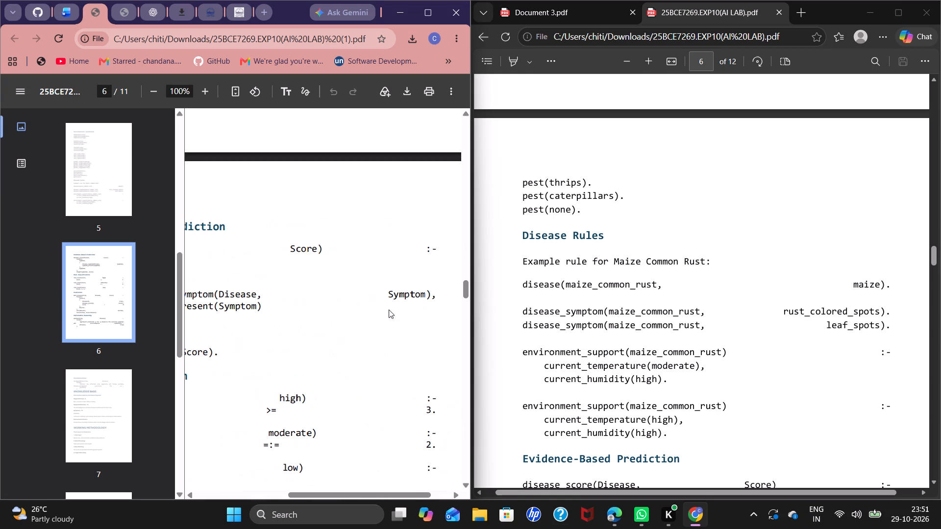
scroll(637, 333, down, 4)
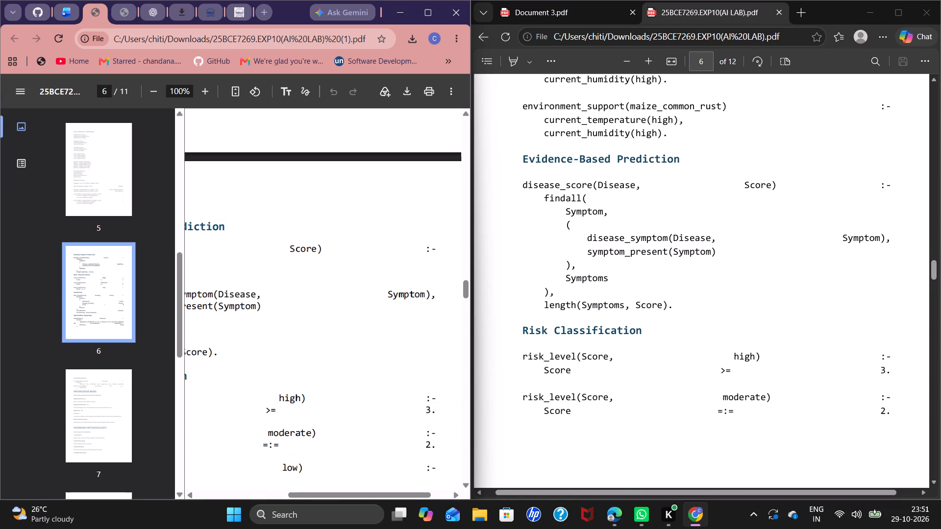
scroll(360, 397, down, 2)
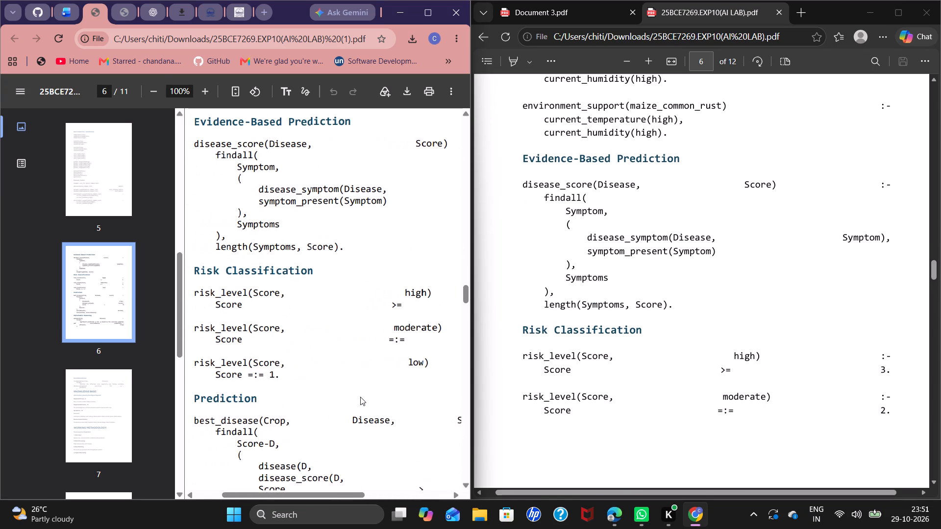
scroll(360, 397, down, 9)
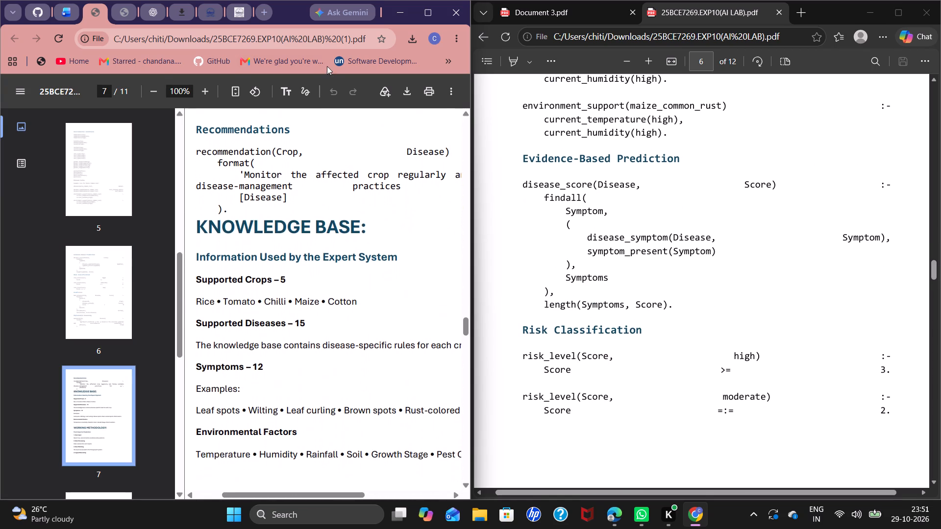
Close the Edge window holding the earlier PDF and maximize the Chrome window.
click(924, 16)
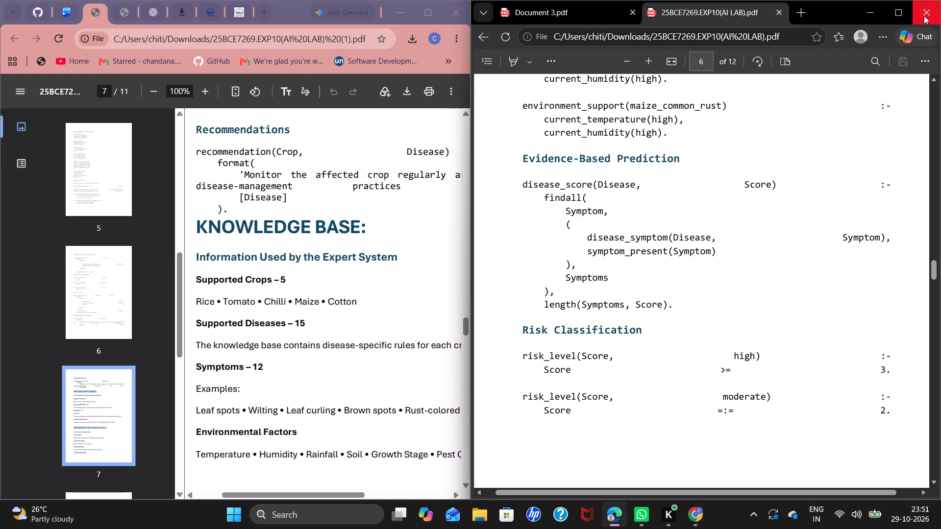
click(918, 17)
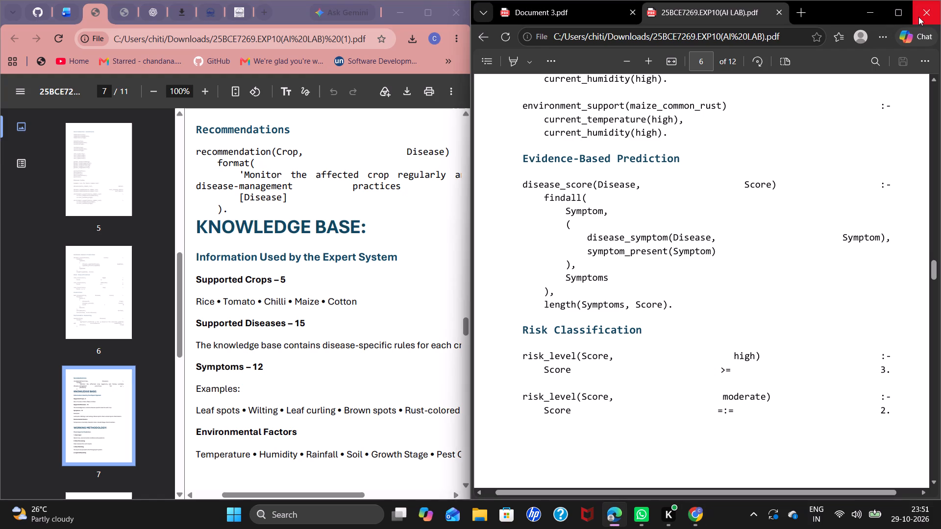
click(918, 17)
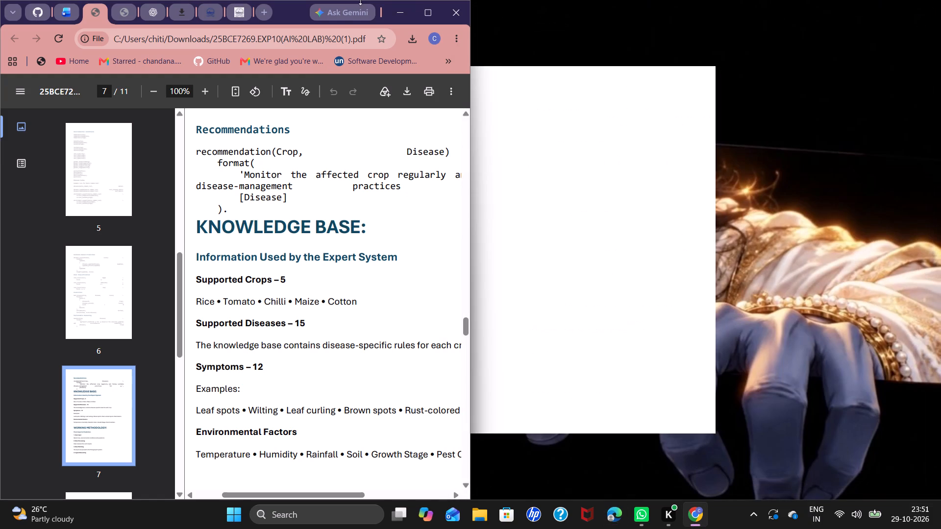
click(430, 15)
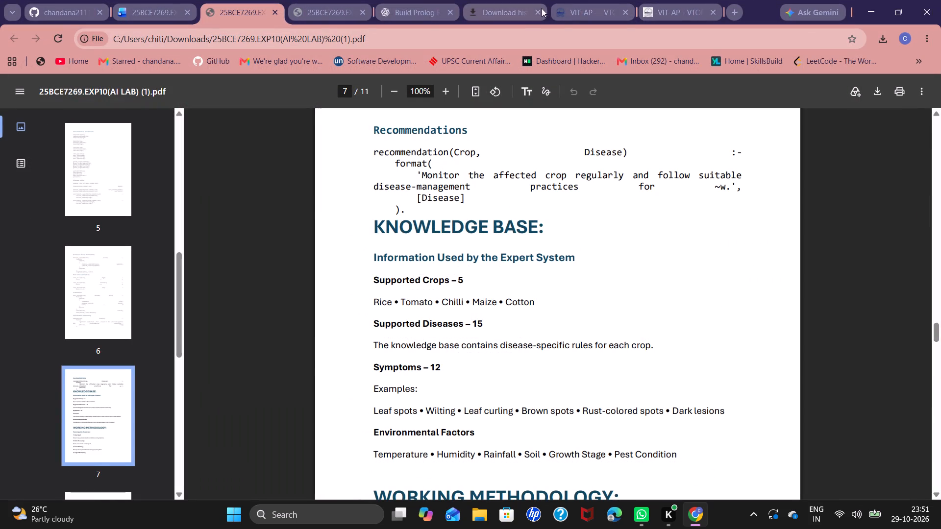
click(274, 11)
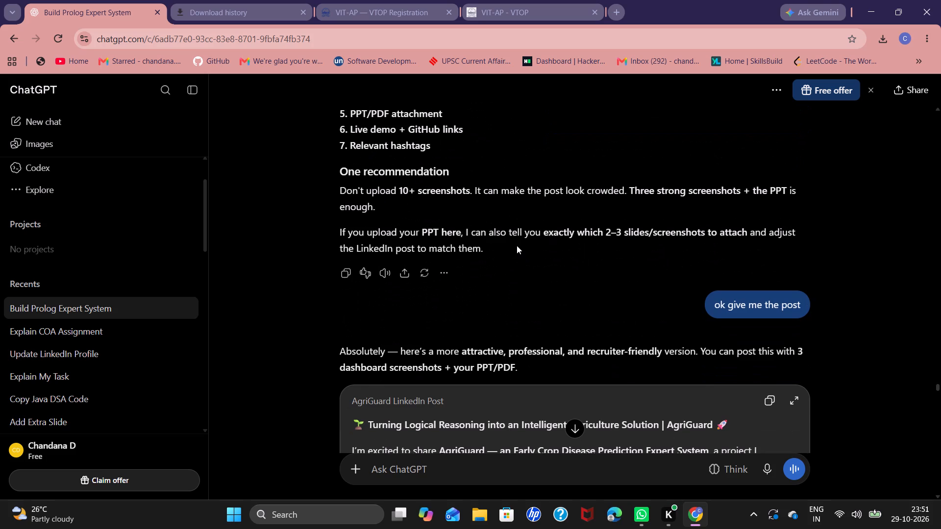
scroll(517, 245, down, 1)
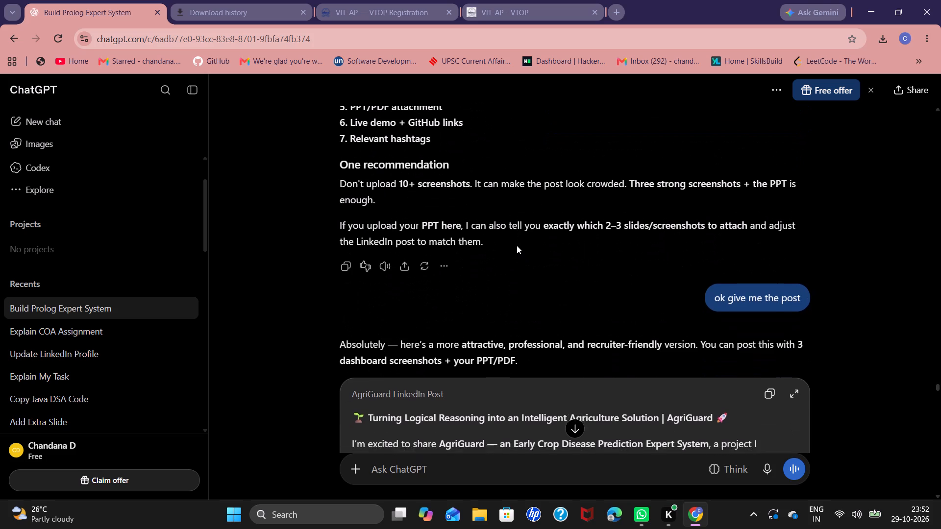
scroll(517, 245, down, 8)
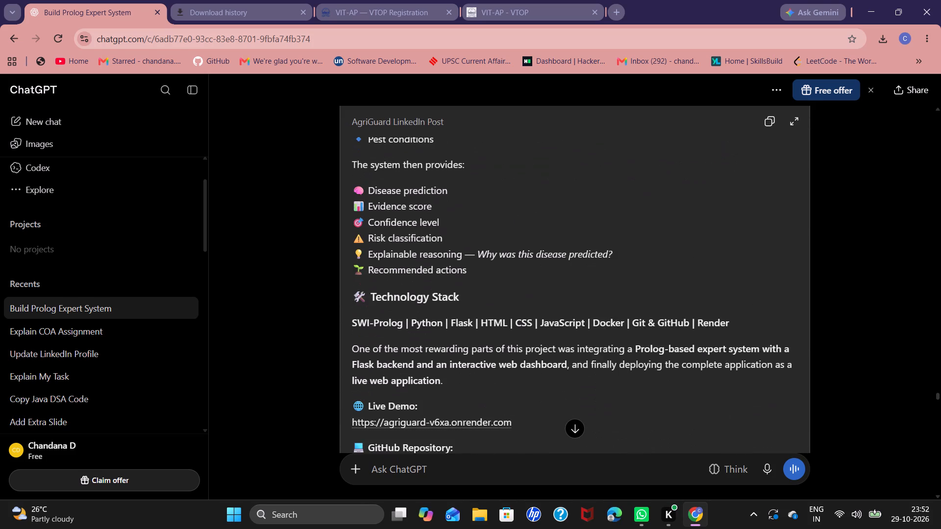
scroll(517, 245, down, 6)
scroll(517, 245, up, 3)
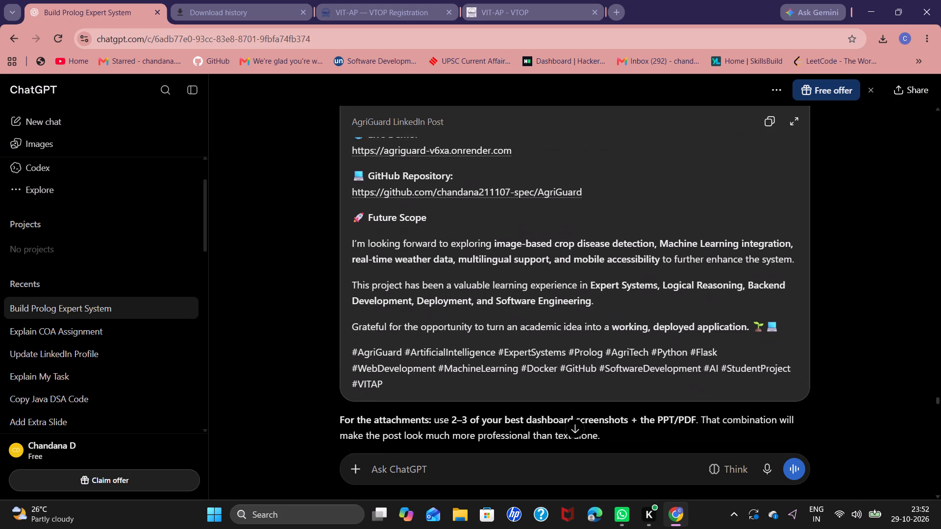
Read the earlier LinkedIn post draft, "From Prolog Rules to a Live Intelligent Agriculture System!", in the same conversation.
scroll(517, 245, up, 13)
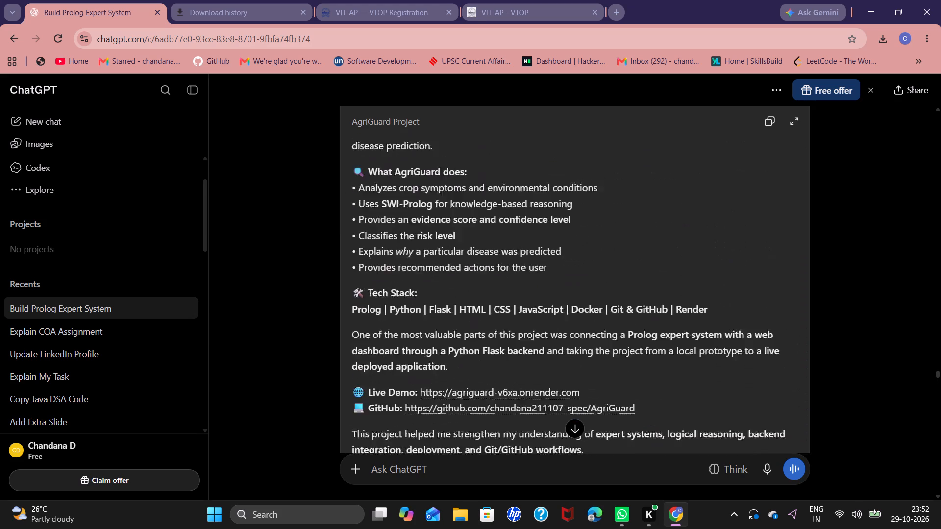
scroll(517, 245, up, 6)
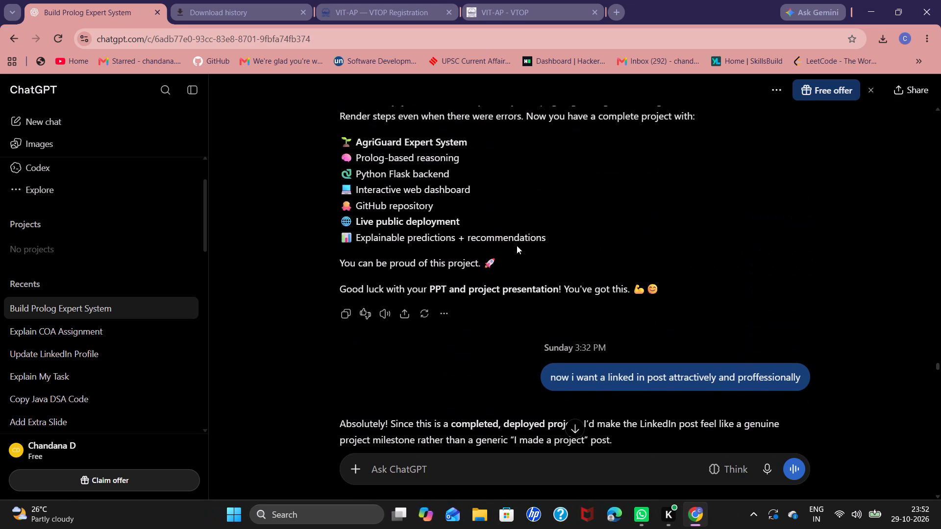
scroll(517, 245, down, 7)
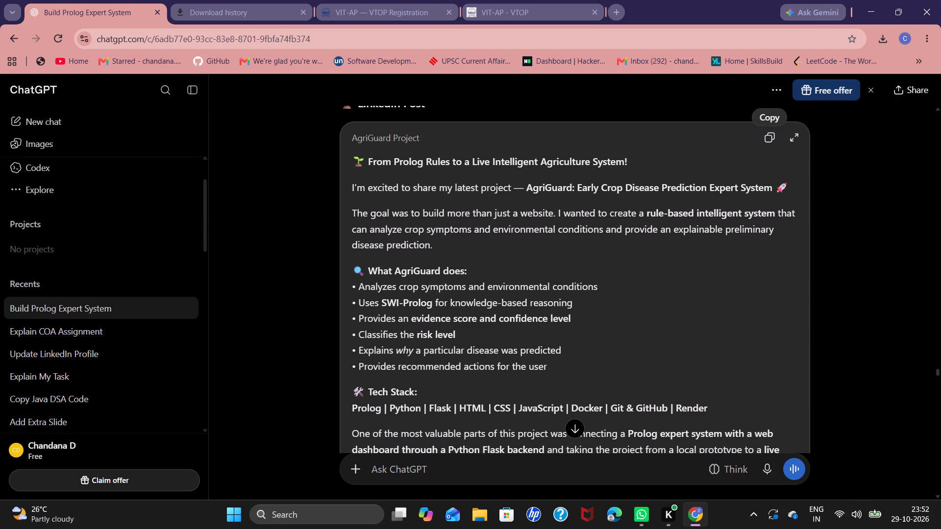
scroll(623, 302, down, 5)
scroll(623, 302, up, 2)
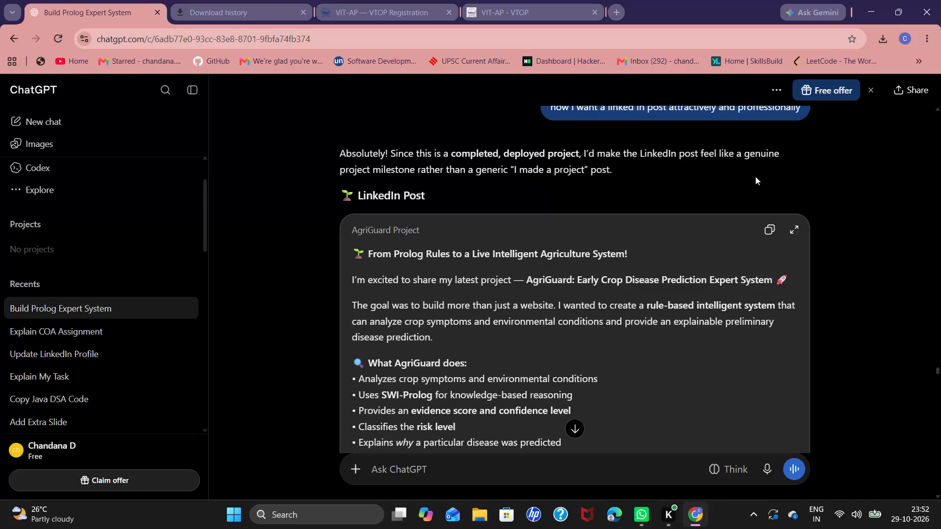
Close the ChatGPT conversation, the download history and the saved VTOP Registration page, leaving only the VIT-AP VTOP portal open.
click(206, 5)
click(159, 13)
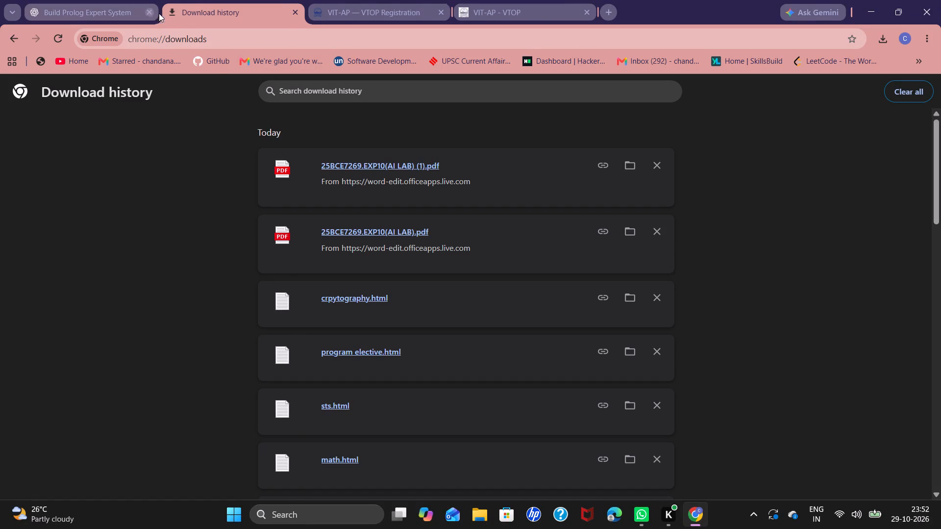
scroll(336, 215, up, 3)
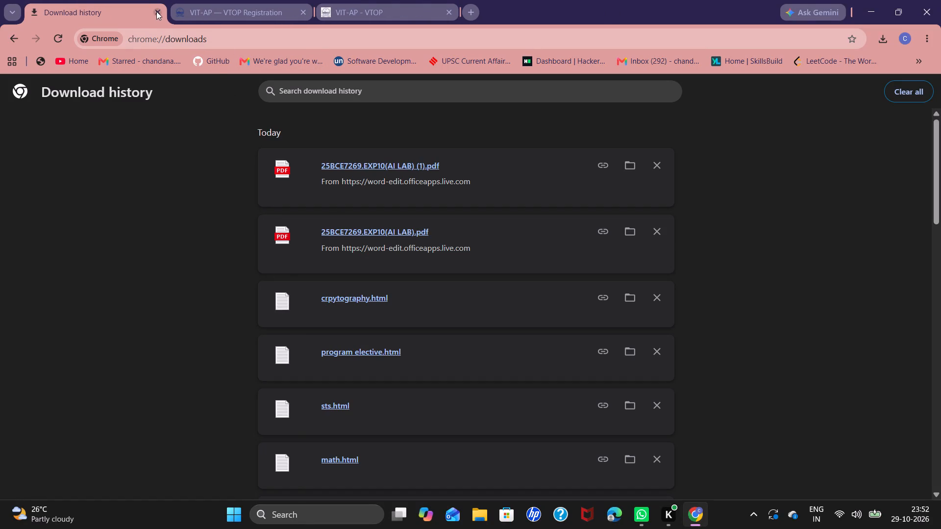
click(156, 11)
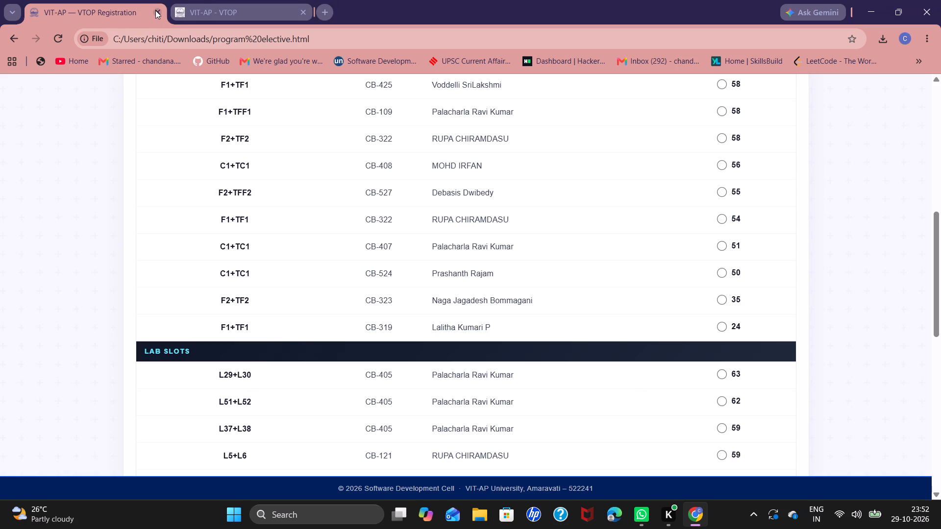
click(155, 10)
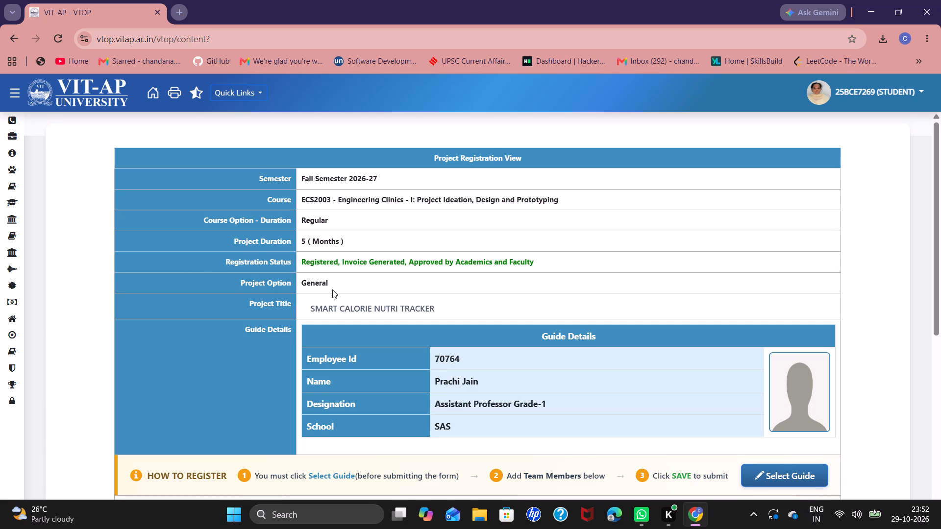
Review the Engineering Clinics - I project registration, including its guide details and the student team list.
scroll(332, 289, down, 6)
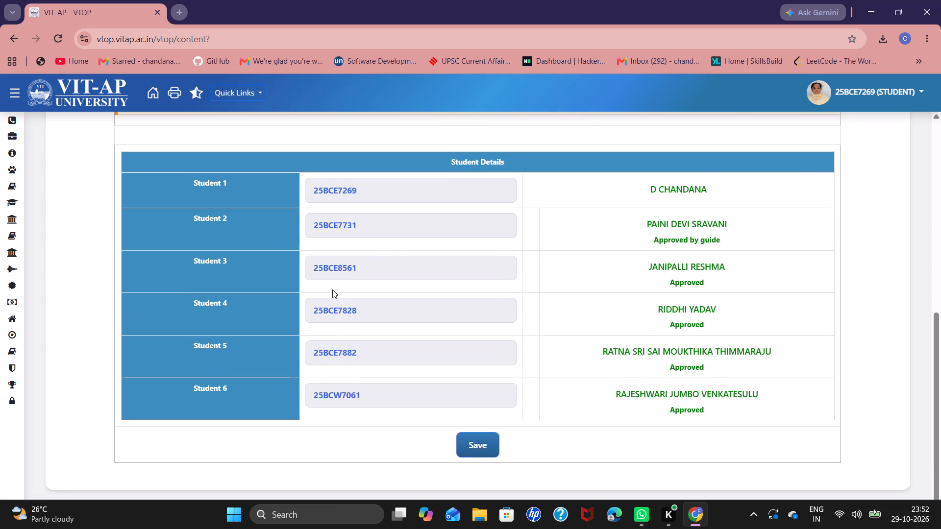
scroll(332, 289, down, 1)
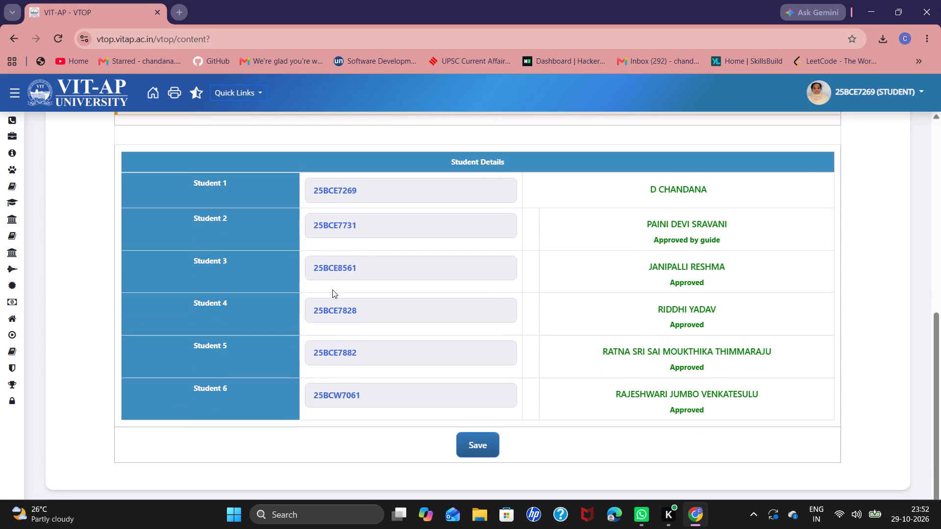
click(332, 289)
scroll(332, 289, up, 2)
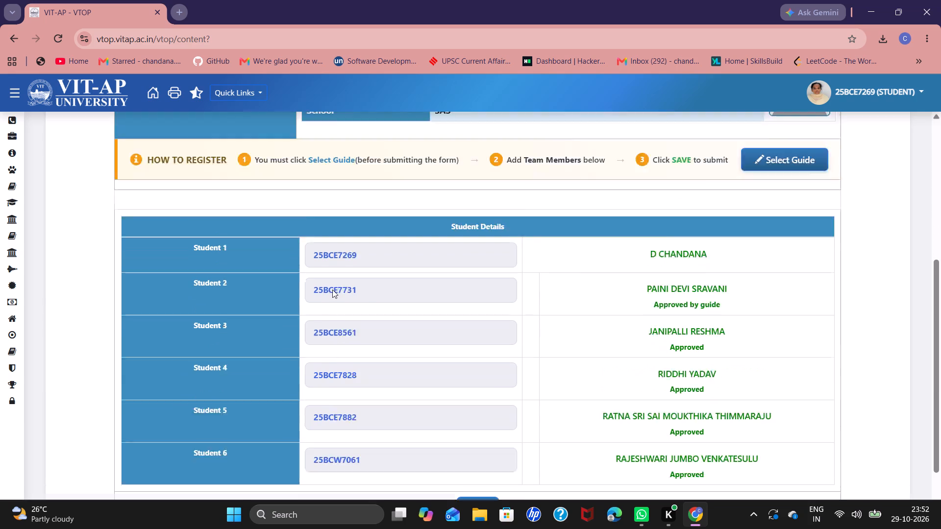
scroll(332, 289, up, 3)
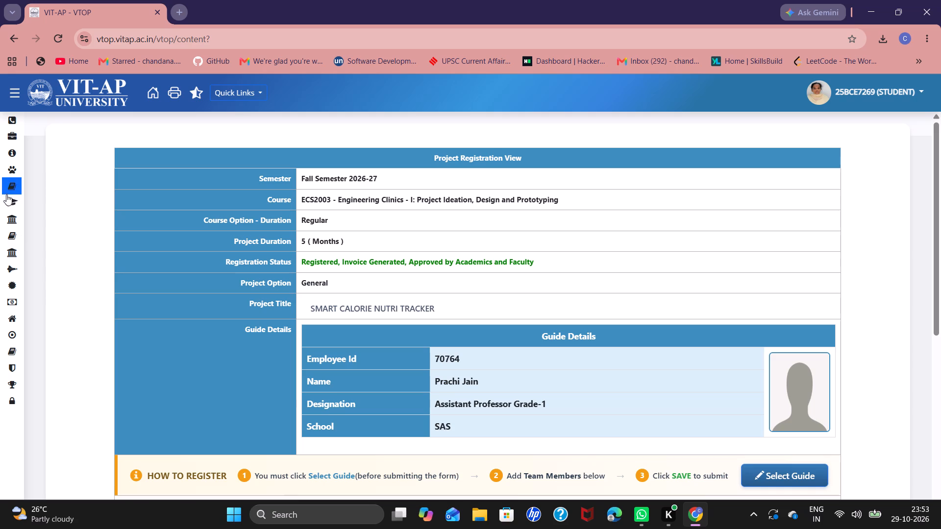
Open the Project page from the academics section and retrieve the project registration details for Fall Semester 2026-27 - AMR.
click(10, 204)
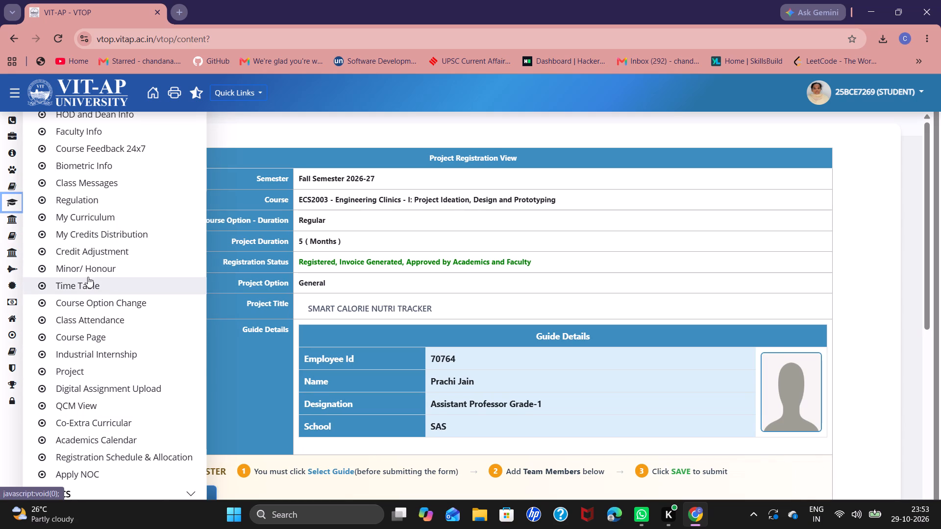
click(72, 365)
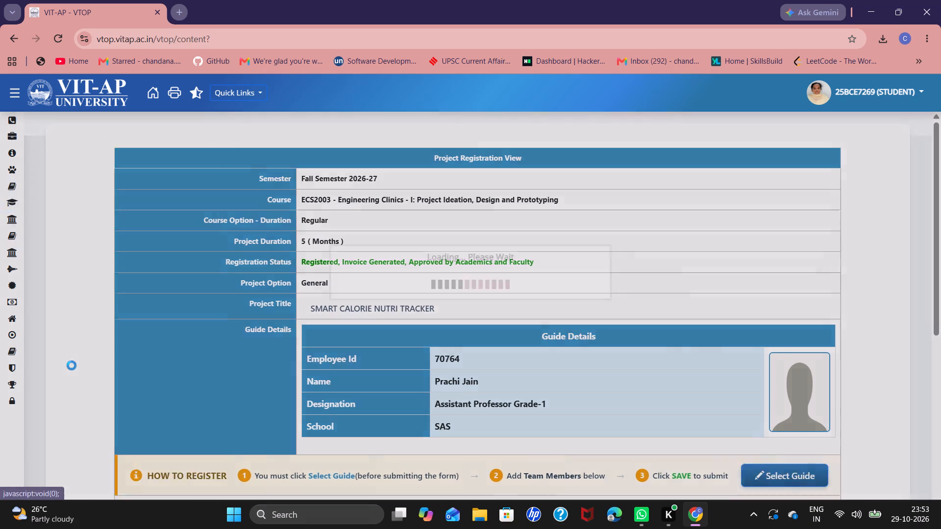
drag(377, 213, 374, 239)
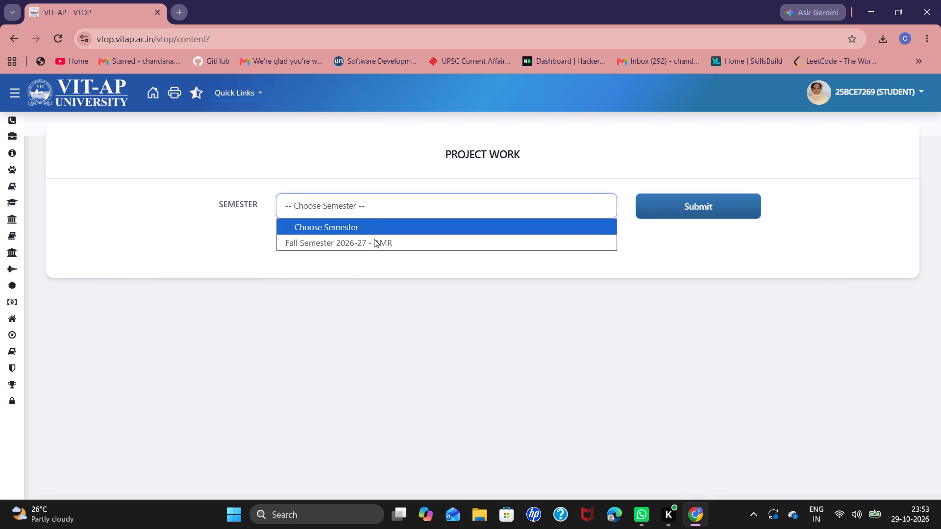
drag(374, 239, 374, 240)
click(374, 240)
click(729, 207)
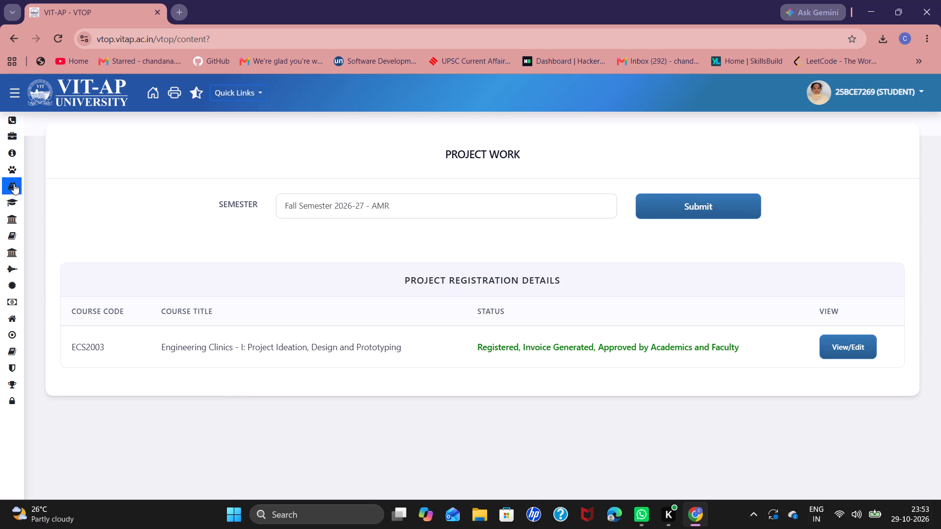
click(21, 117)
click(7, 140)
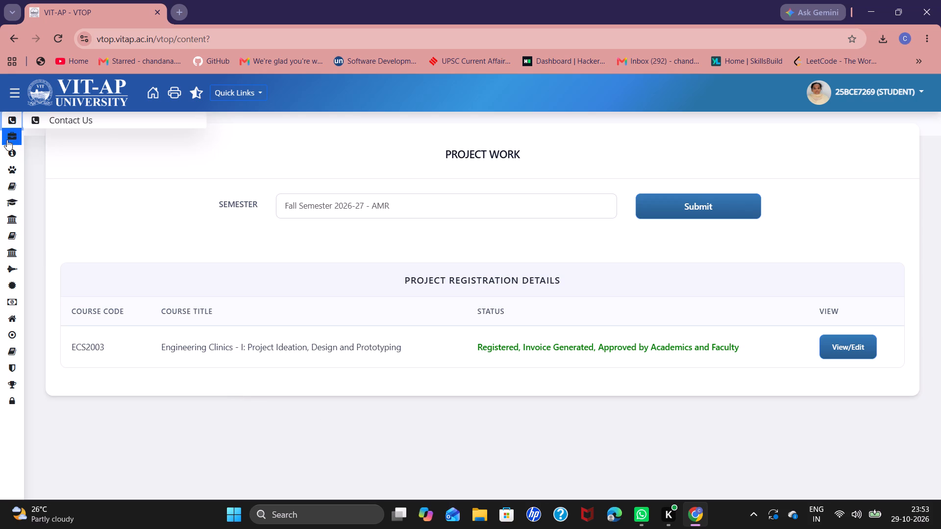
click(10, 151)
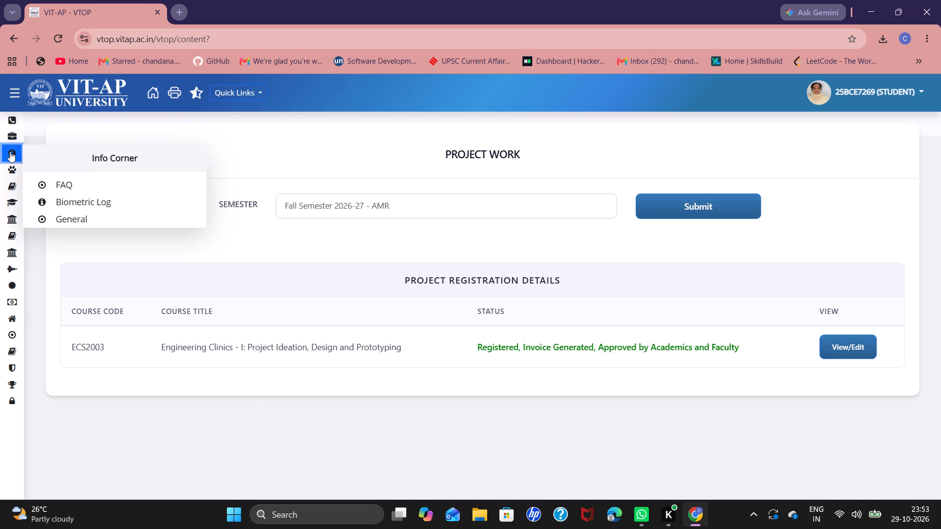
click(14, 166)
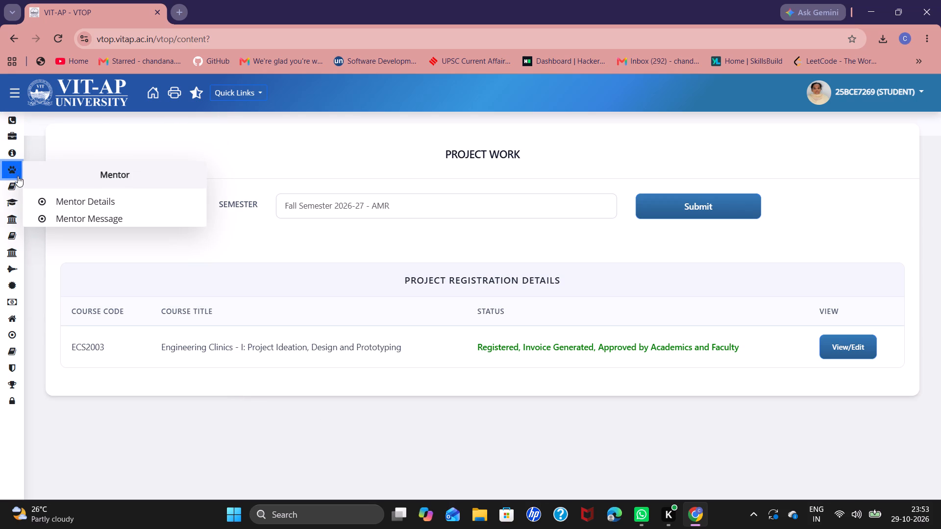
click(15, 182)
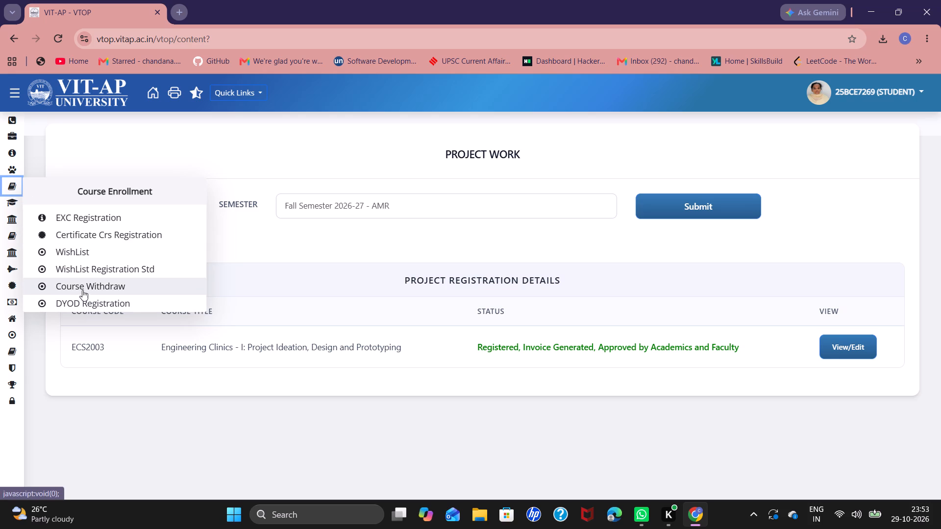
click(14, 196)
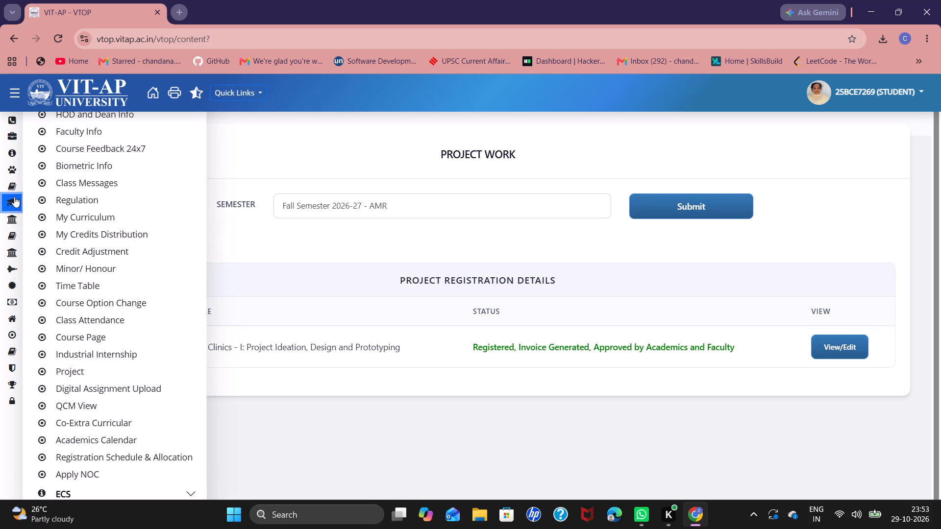
Leave the Project page and open another page from the portal's academics section.
scroll(102, 156, up, 1)
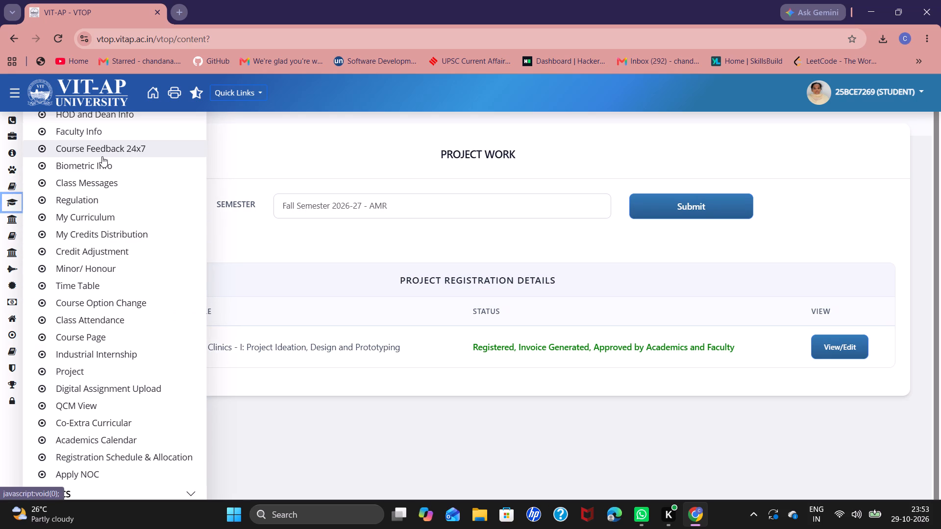
scroll(102, 156, up, 1)
double_click(124, 385)
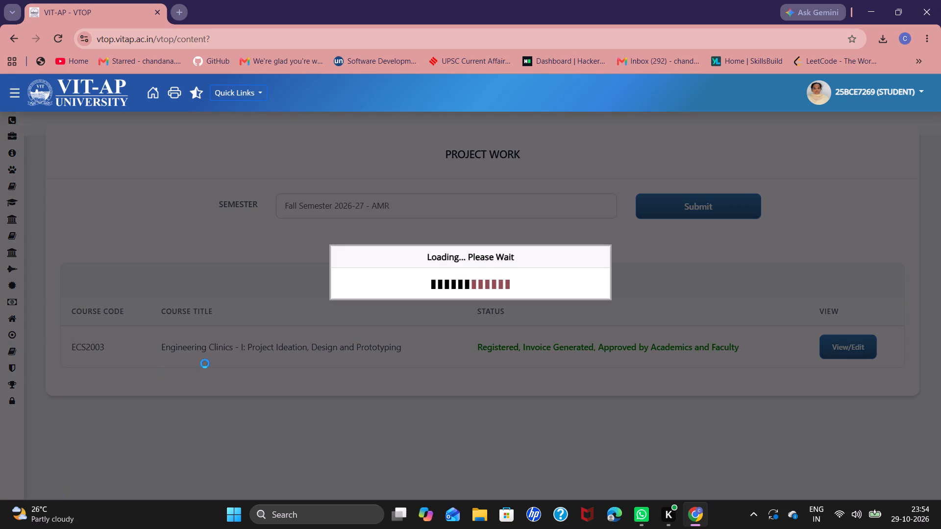